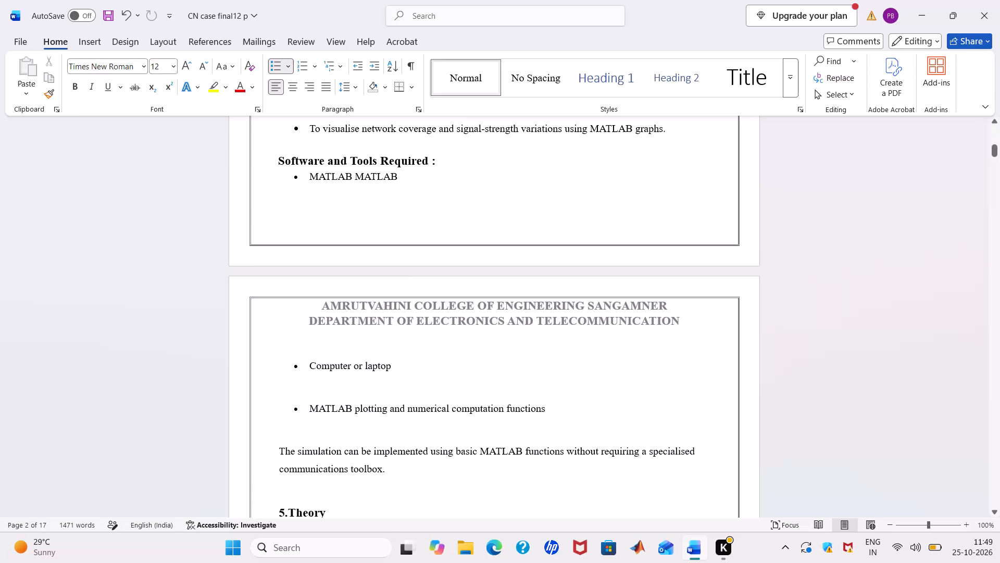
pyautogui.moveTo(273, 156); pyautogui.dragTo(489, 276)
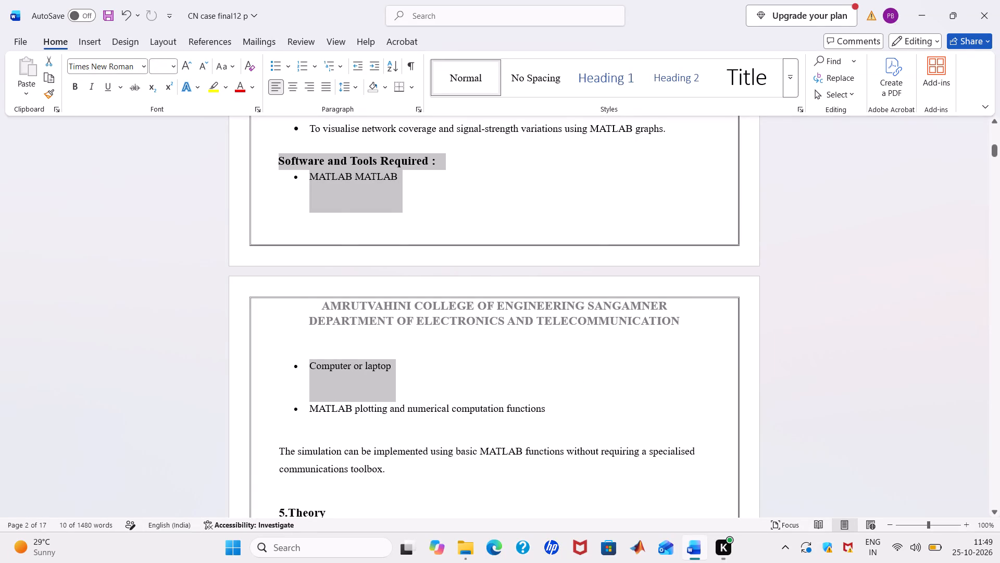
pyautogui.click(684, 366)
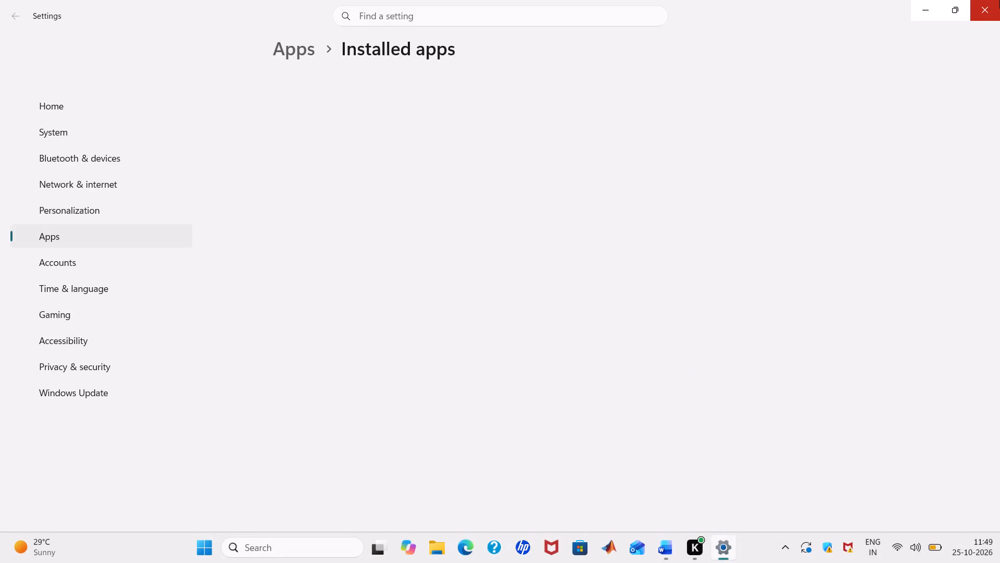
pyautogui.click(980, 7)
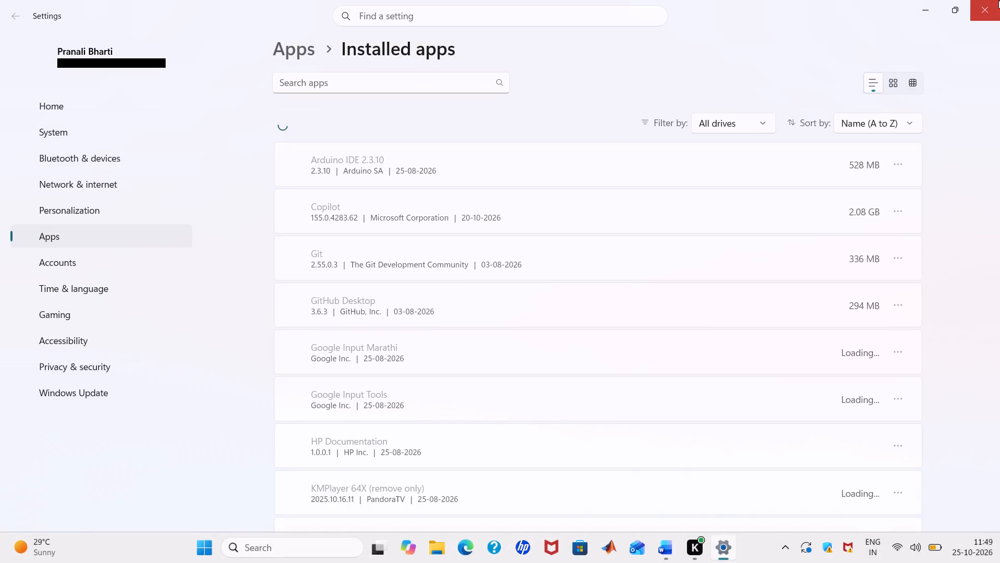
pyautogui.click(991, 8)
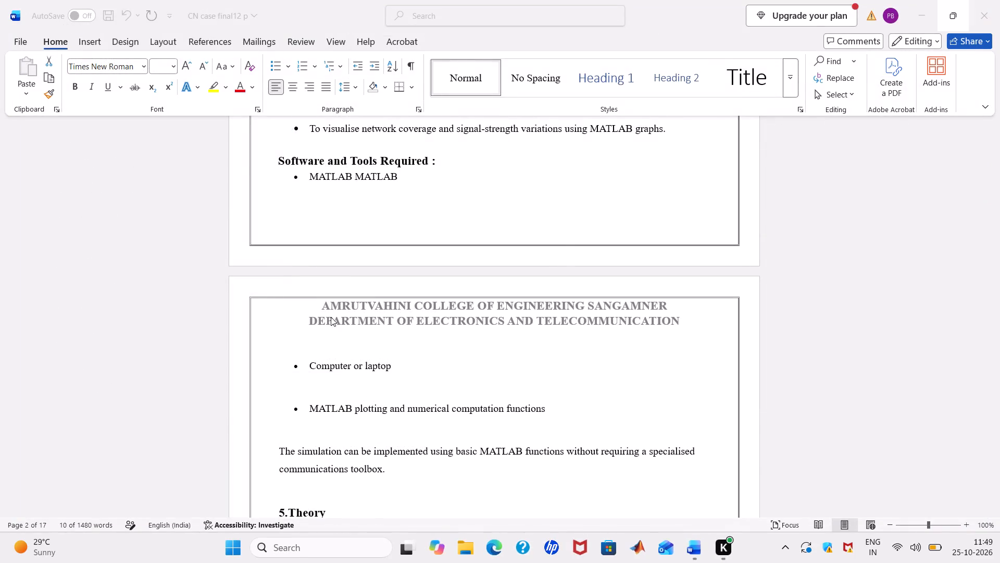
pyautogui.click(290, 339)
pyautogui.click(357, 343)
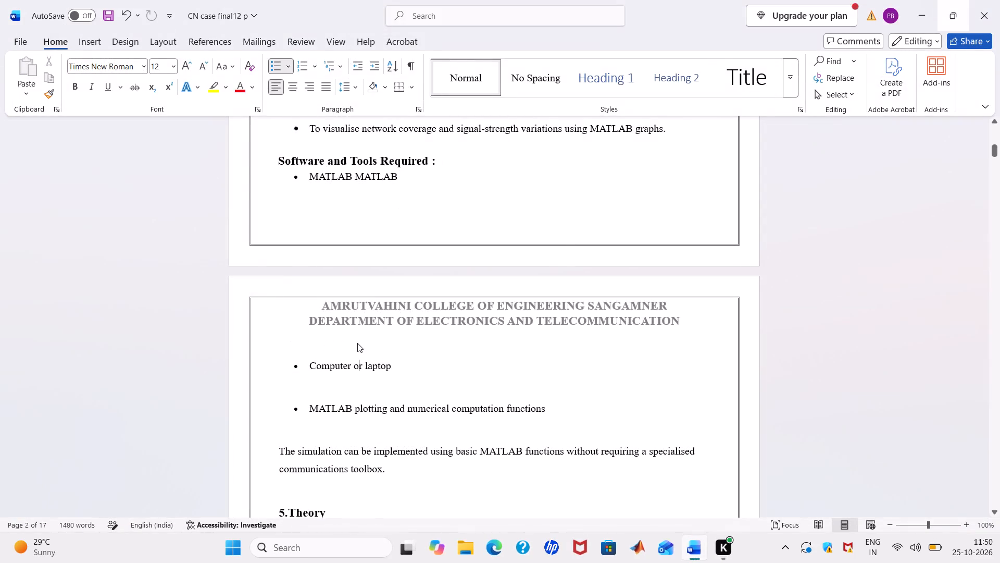
# Set line spacing to 1.5 for the Software and Tools Required bullets and the simulation paragraph below them.
pyautogui.moveTo(291, 181); pyautogui.dragTo(347, 188)
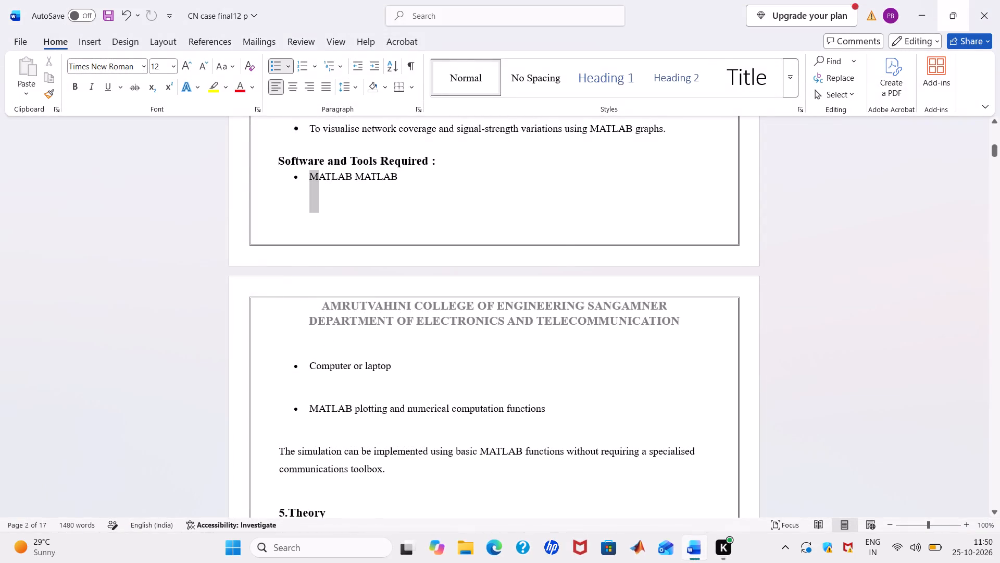
pyautogui.moveTo(347, 188); pyautogui.dragTo(558, 479)
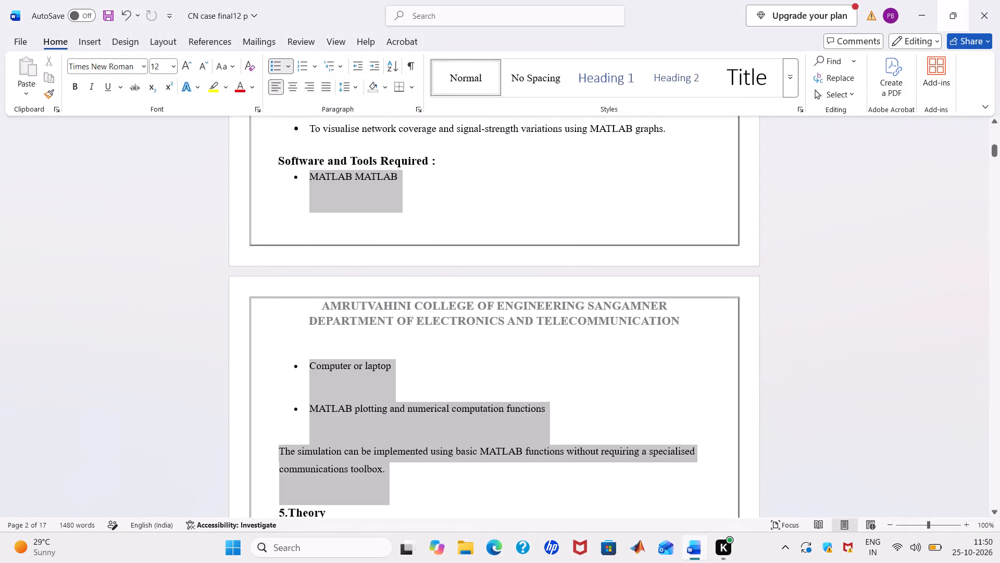
pyautogui.moveTo(558, 479); pyautogui.dragTo(558, 480)
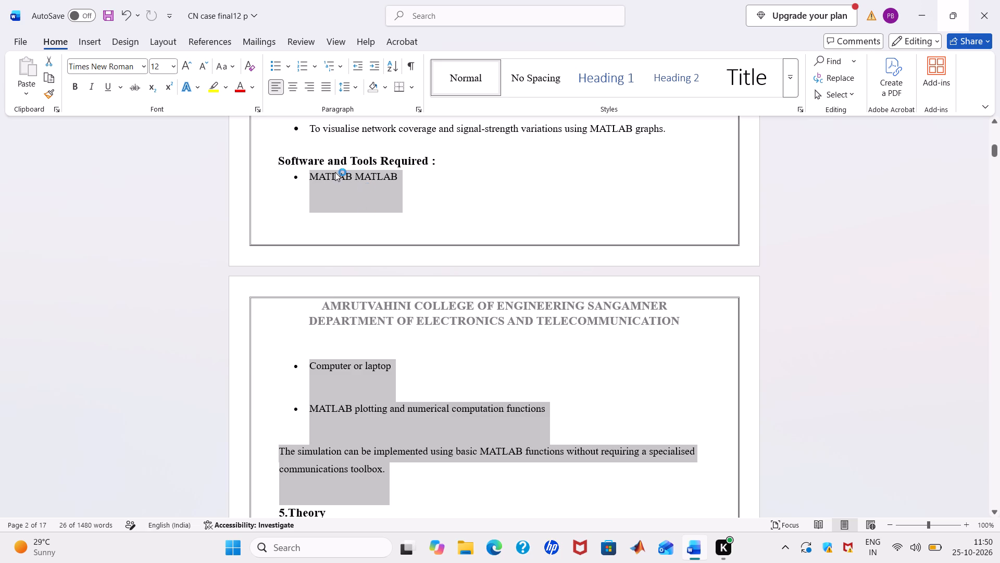
pyautogui.click(353, 86)
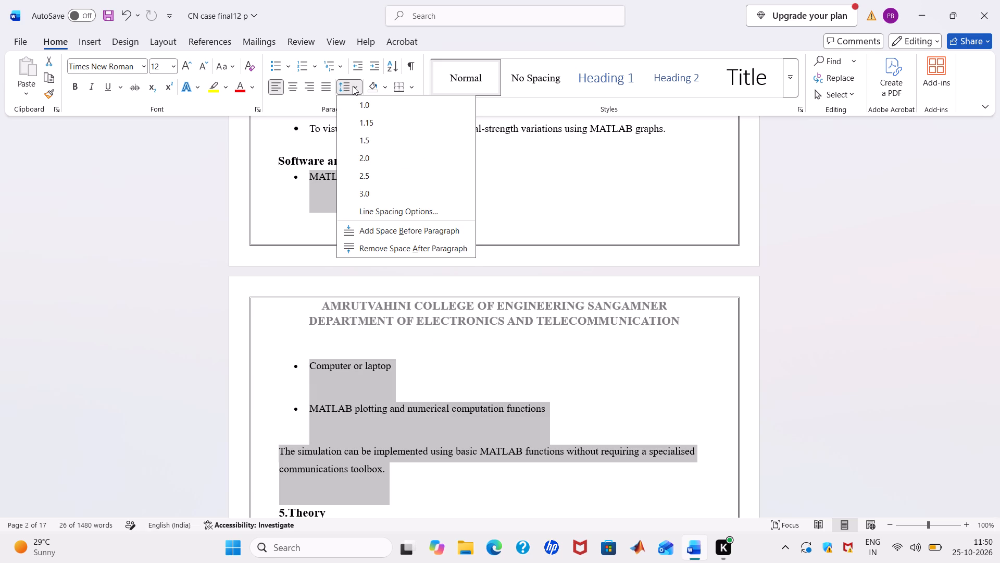
pyautogui.click(365, 143)
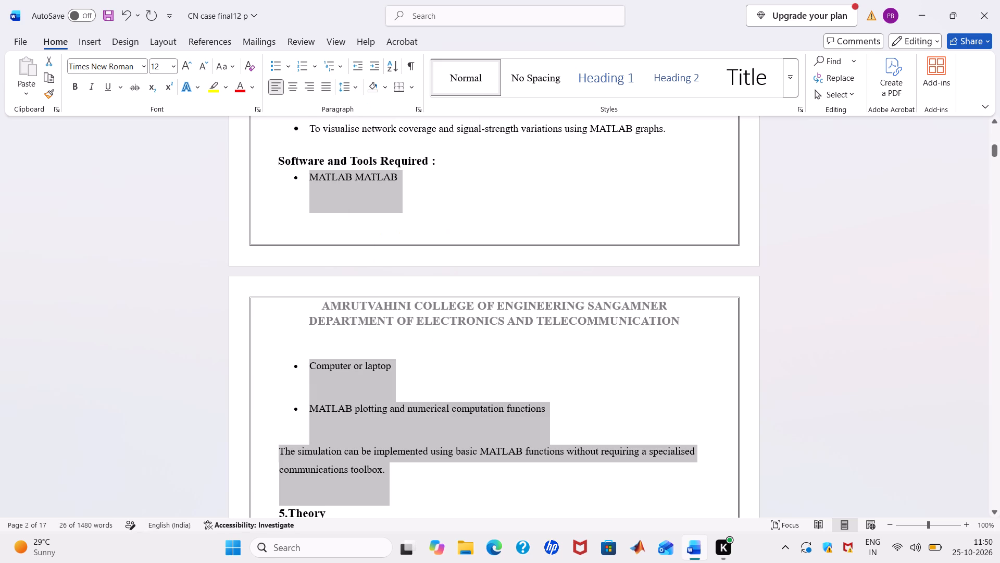
pyautogui.click(292, 200)
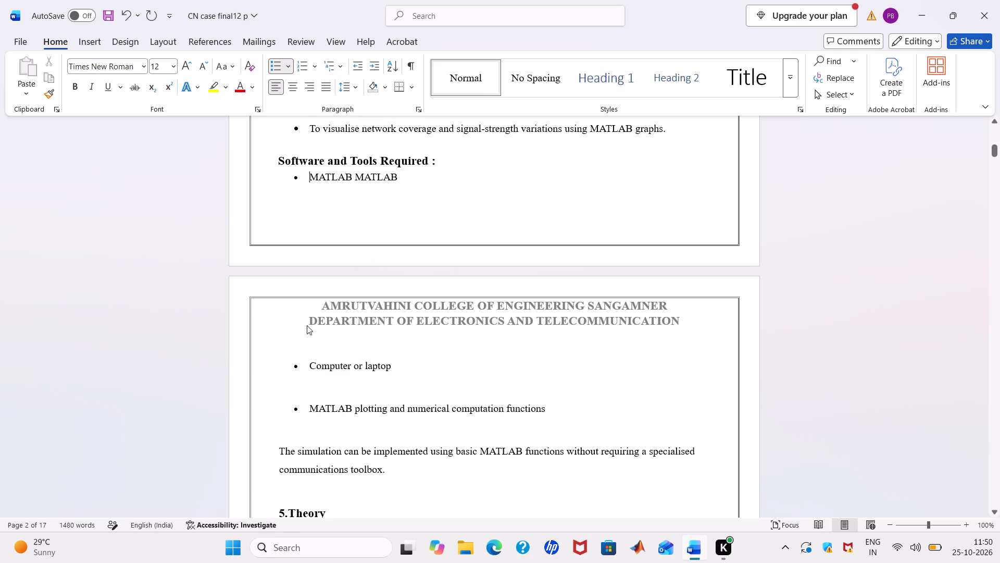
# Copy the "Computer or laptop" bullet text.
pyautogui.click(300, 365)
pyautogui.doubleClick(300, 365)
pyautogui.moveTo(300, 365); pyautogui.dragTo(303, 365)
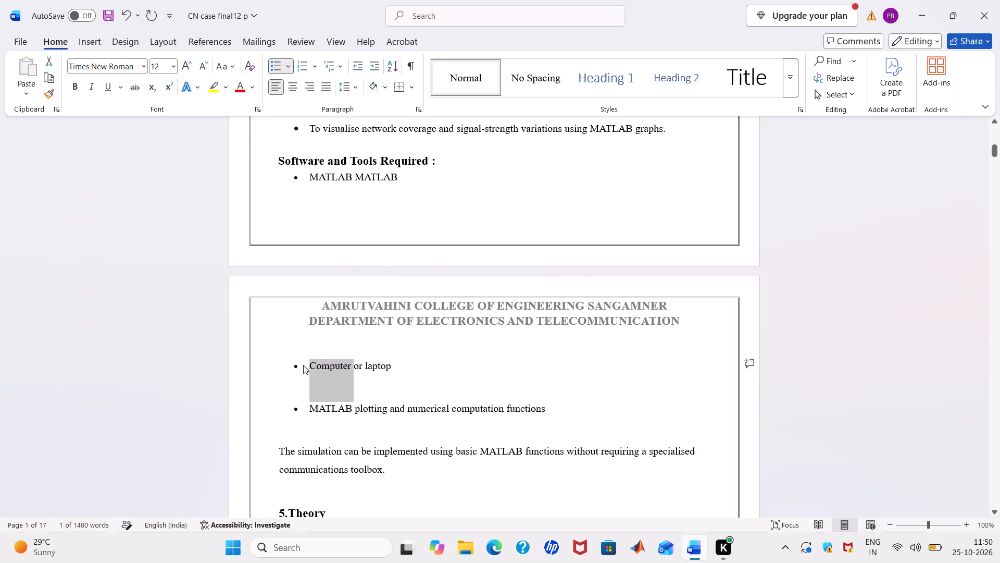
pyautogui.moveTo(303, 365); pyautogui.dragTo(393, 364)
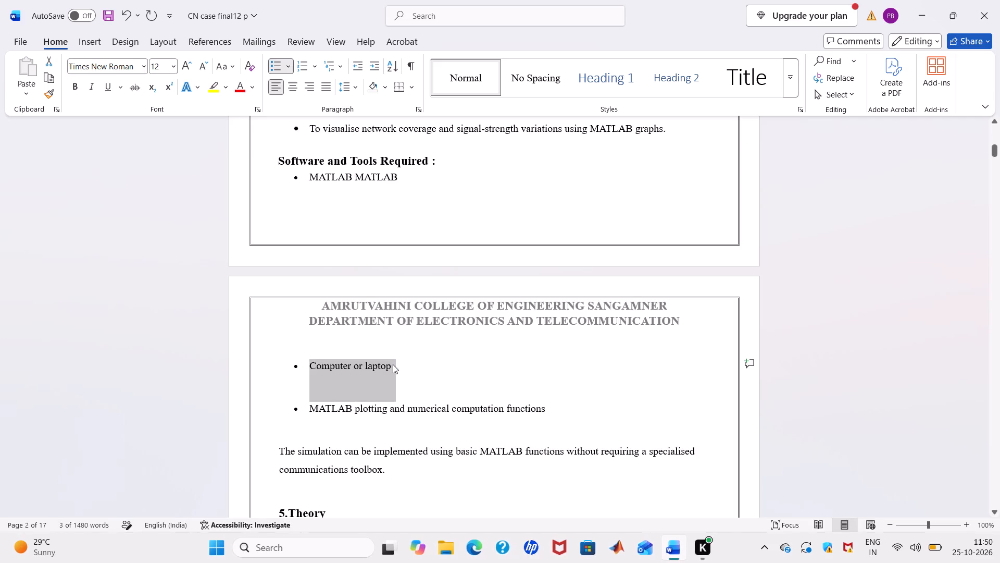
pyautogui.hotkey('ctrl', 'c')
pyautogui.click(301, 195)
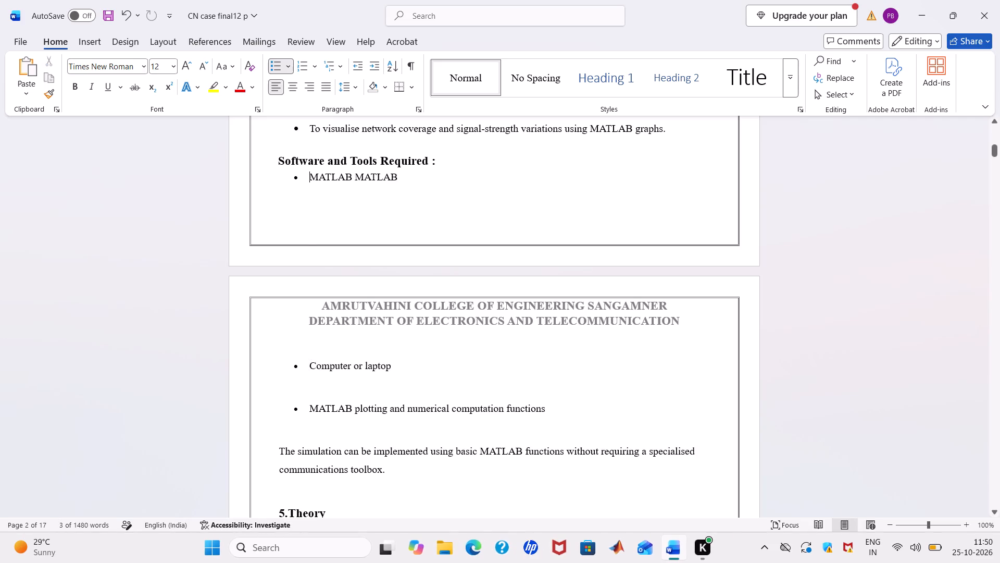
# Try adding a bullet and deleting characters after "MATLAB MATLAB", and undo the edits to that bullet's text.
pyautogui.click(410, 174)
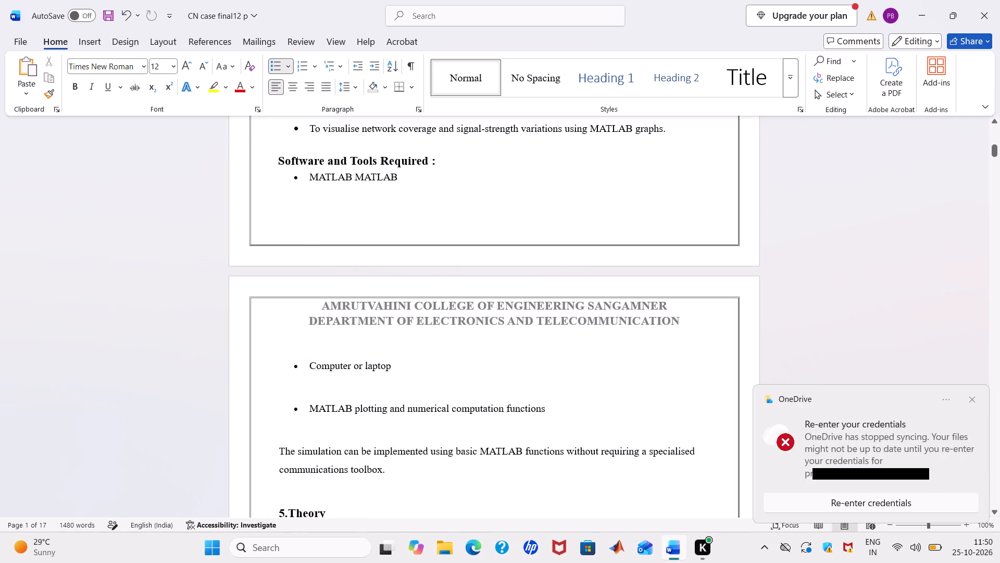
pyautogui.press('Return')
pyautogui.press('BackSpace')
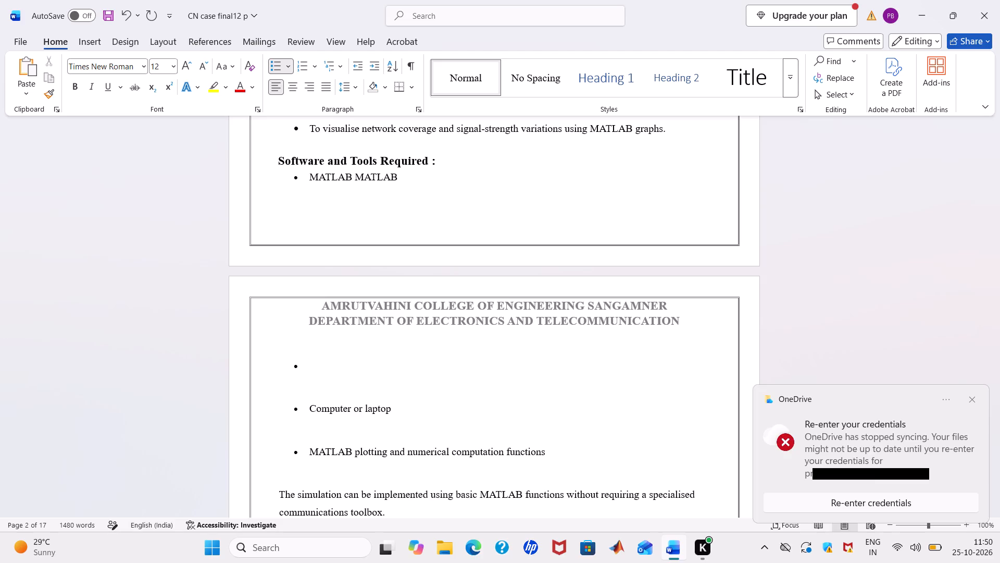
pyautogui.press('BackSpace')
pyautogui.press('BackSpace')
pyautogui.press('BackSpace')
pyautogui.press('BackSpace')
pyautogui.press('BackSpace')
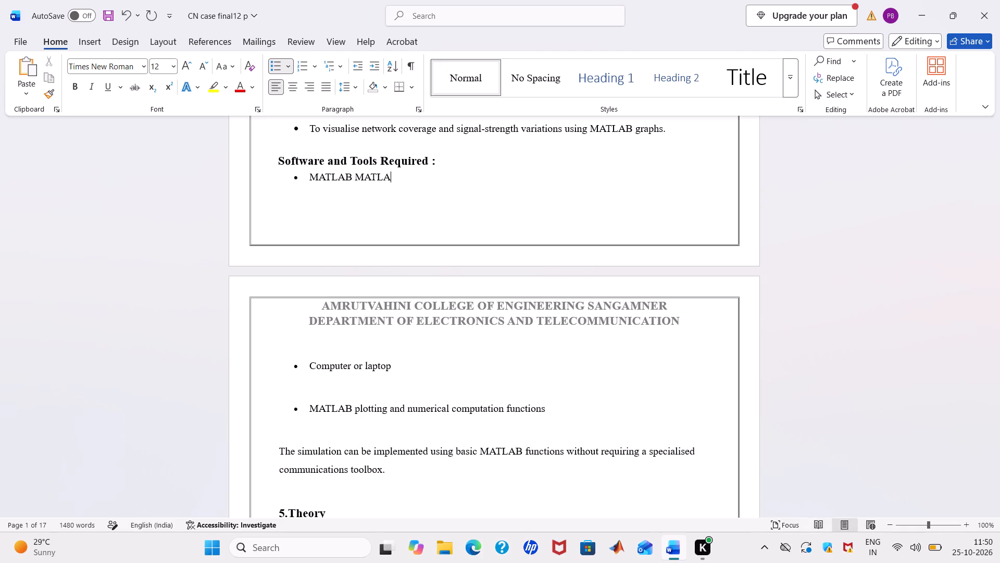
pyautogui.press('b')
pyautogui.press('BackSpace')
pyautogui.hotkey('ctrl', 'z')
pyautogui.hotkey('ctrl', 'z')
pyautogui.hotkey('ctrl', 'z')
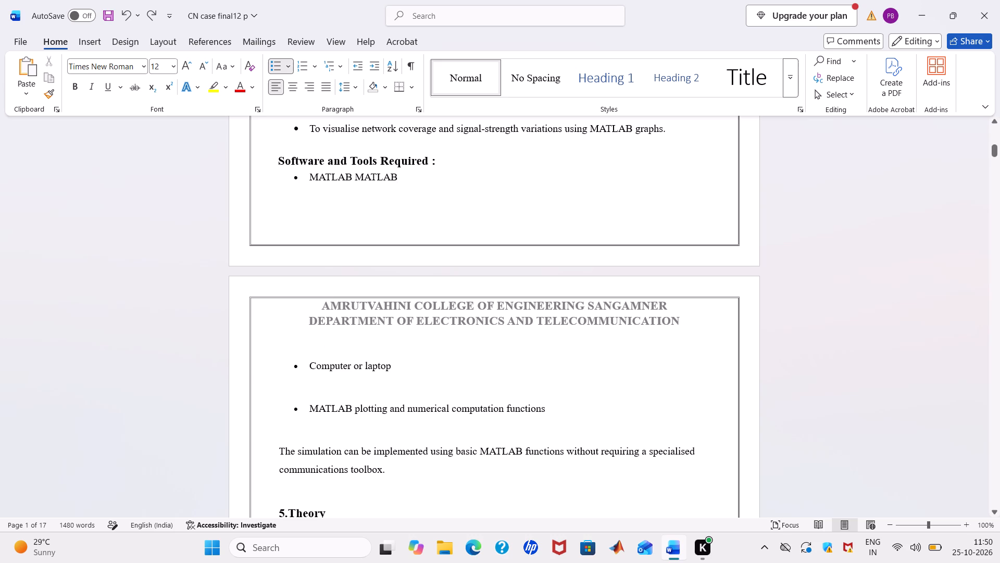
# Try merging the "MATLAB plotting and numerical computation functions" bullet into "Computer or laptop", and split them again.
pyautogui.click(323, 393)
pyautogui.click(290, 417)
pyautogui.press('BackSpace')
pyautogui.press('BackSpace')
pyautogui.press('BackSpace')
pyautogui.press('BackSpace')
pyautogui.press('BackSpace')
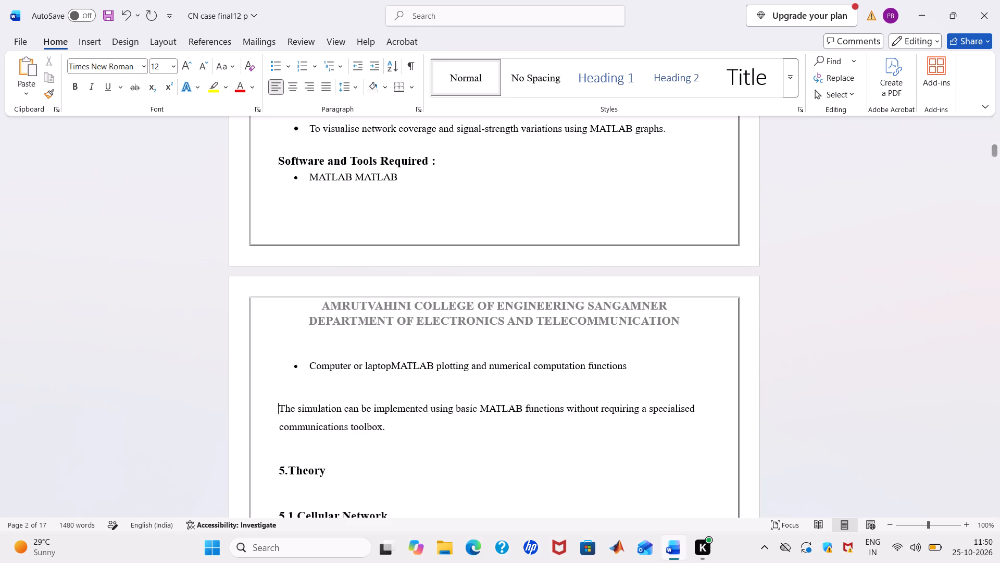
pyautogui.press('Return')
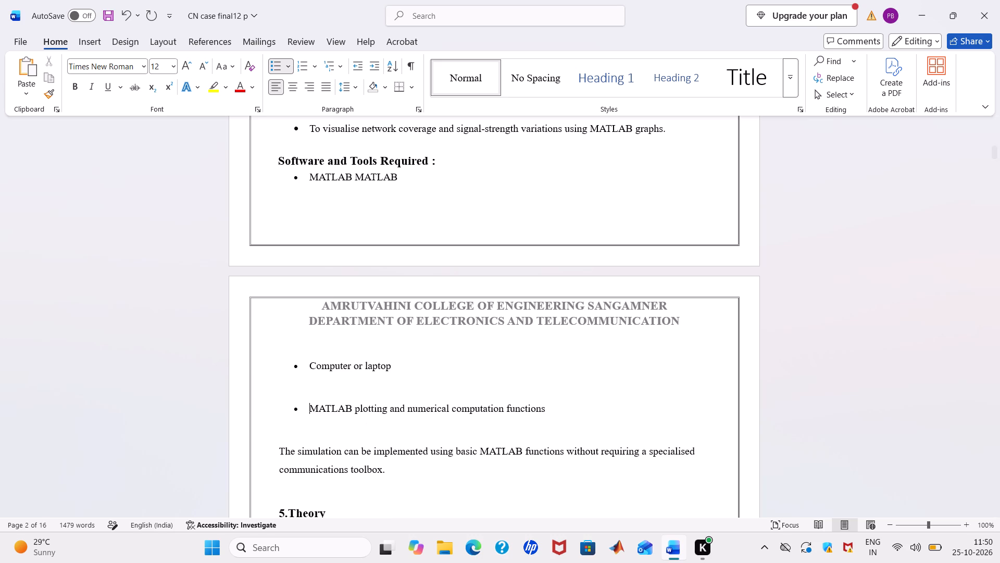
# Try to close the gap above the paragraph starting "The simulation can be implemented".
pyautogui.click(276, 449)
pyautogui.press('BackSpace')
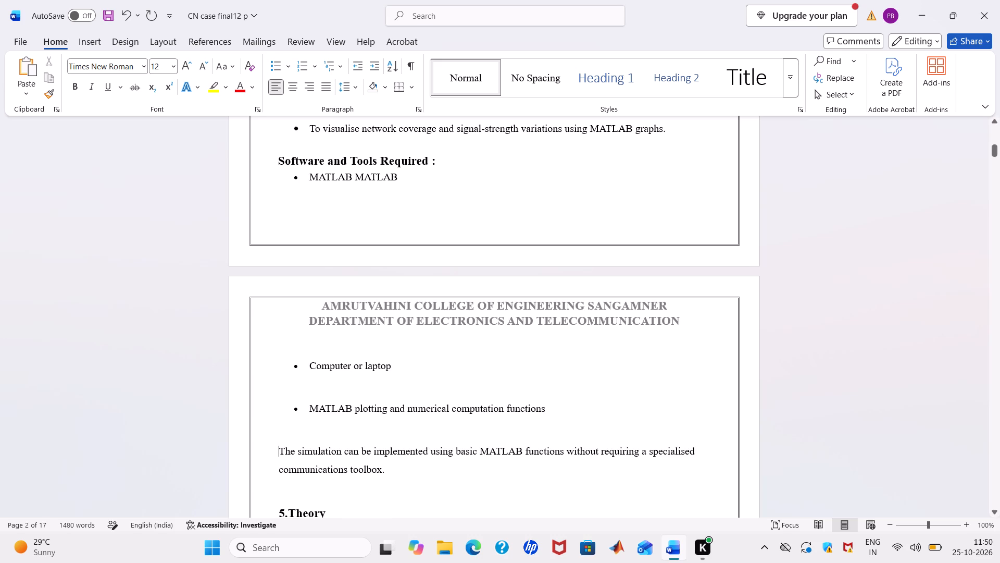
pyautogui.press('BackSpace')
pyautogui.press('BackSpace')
# Insert three blank lines before the Software and Tools Required heading, moving the section onto the next page.
pyautogui.click(446, 138)
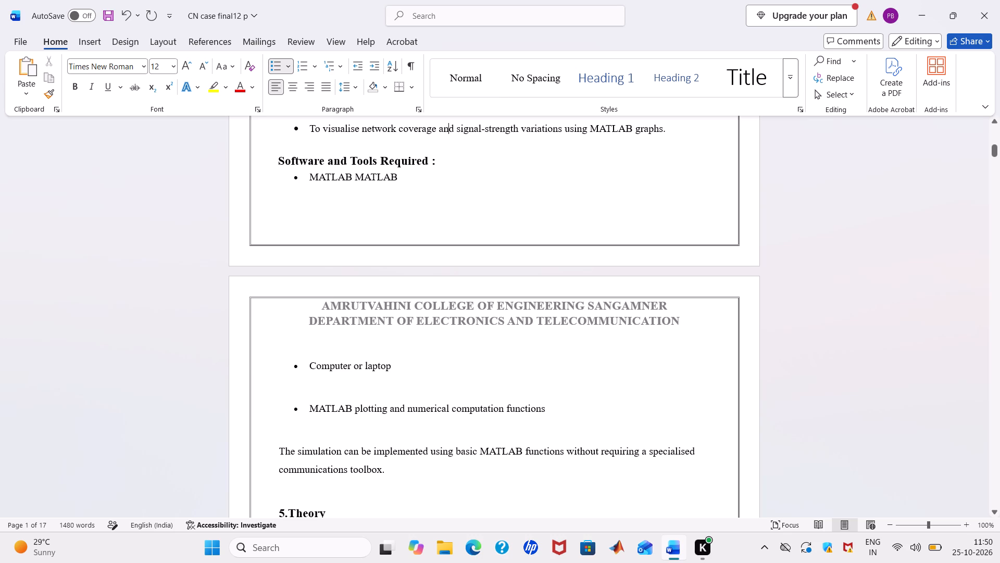
pyautogui.click(272, 159)
pyautogui.press('Return')
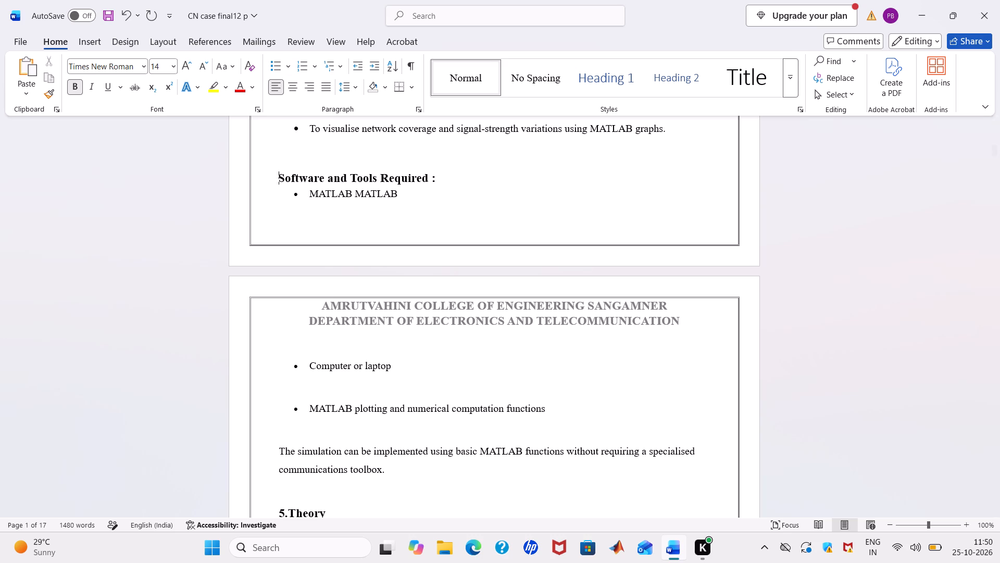
pyautogui.press('Return')
pyautogui.press('Return')
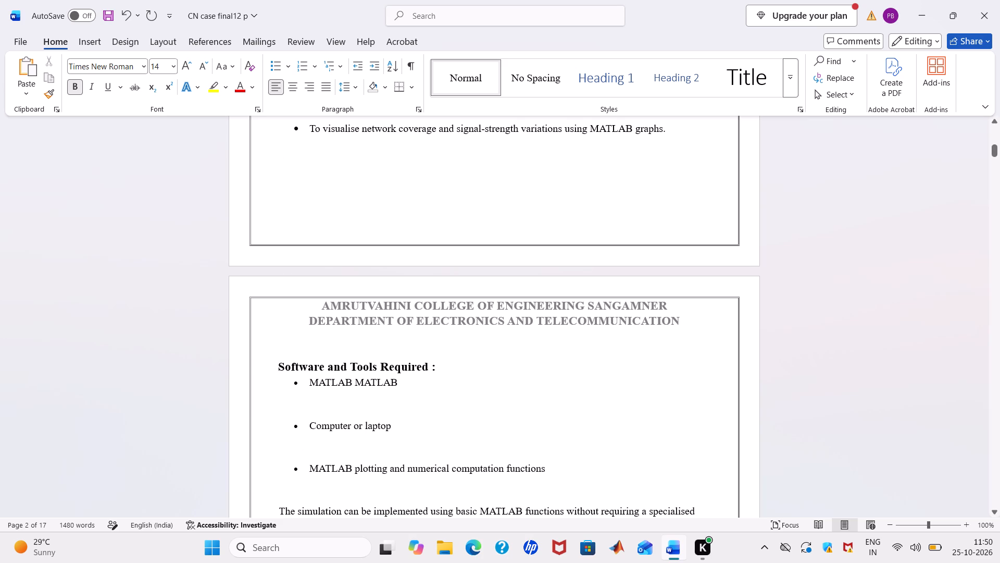
# Copy the Software and Tools Required heading, its three bullets and the simulation paragraph, and delete them from above 5.Theory.
pyautogui.scroll(-1, 282, 368)
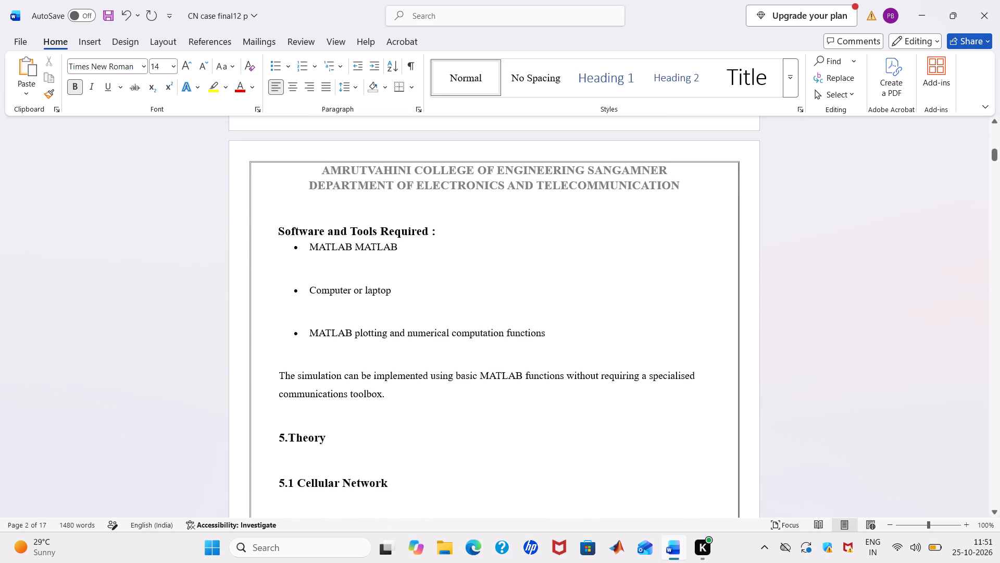
pyautogui.moveTo(276, 227); pyautogui.dragTo(462, 406)
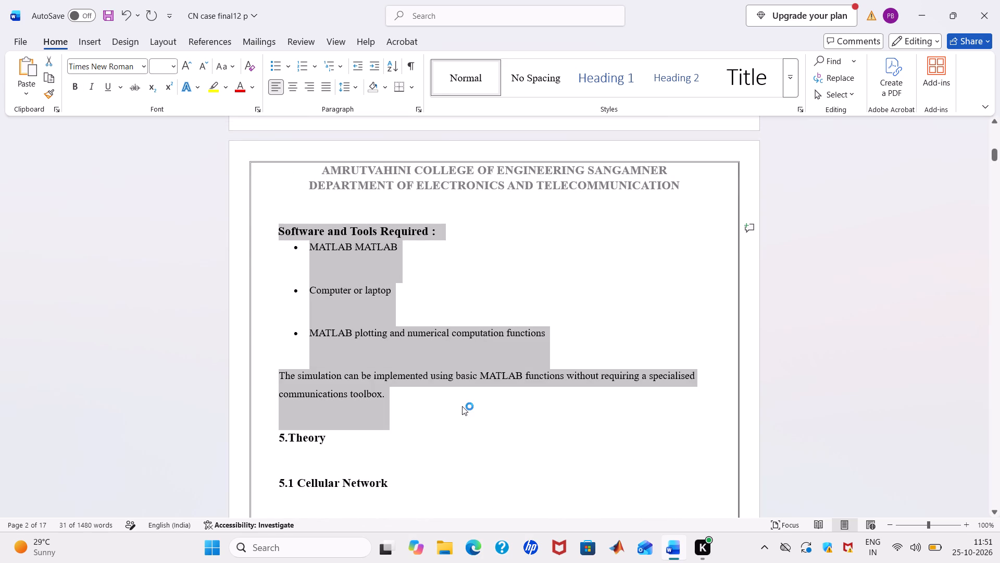
pyautogui.hotkey('ctrl', 'c')
pyautogui.press('Delete')
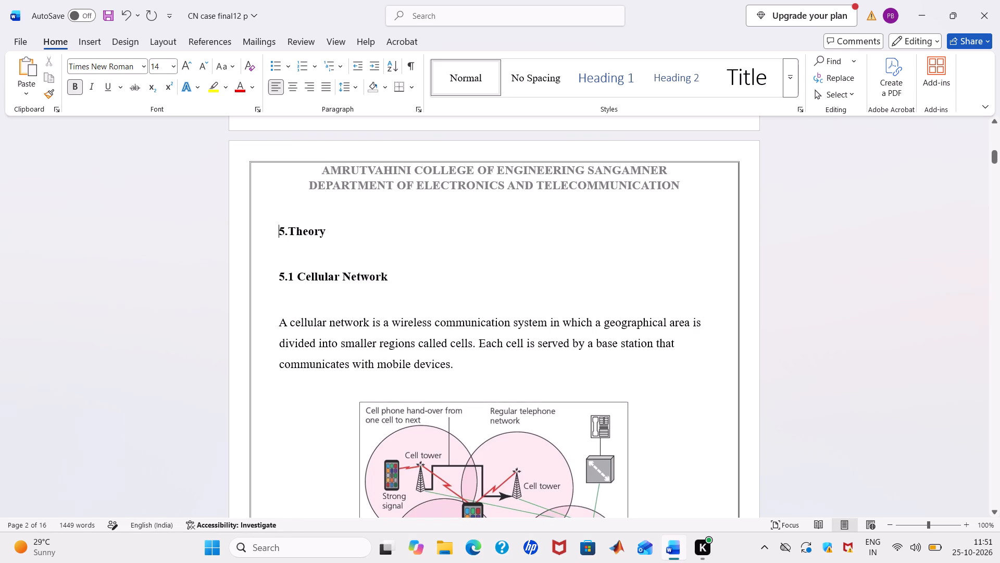
# Paste the copied Software and Tools Required section on the blank line after the last bullet of 3.Objectives.
pyautogui.click(295, 211)
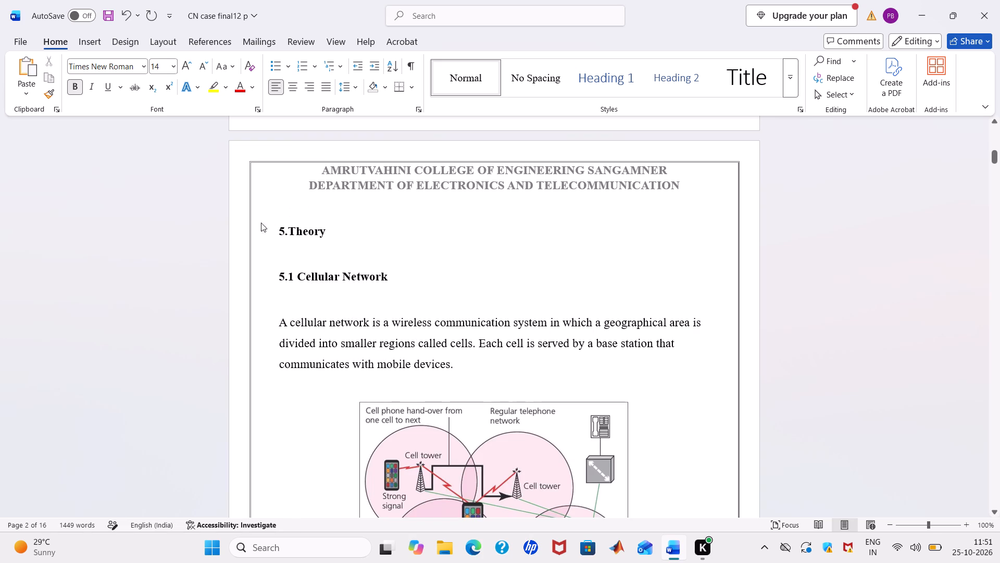
pyautogui.click(258, 227)
pyautogui.click(293, 186)
pyautogui.scroll(2, 297, 194)
pyautogui.click(324, 262)
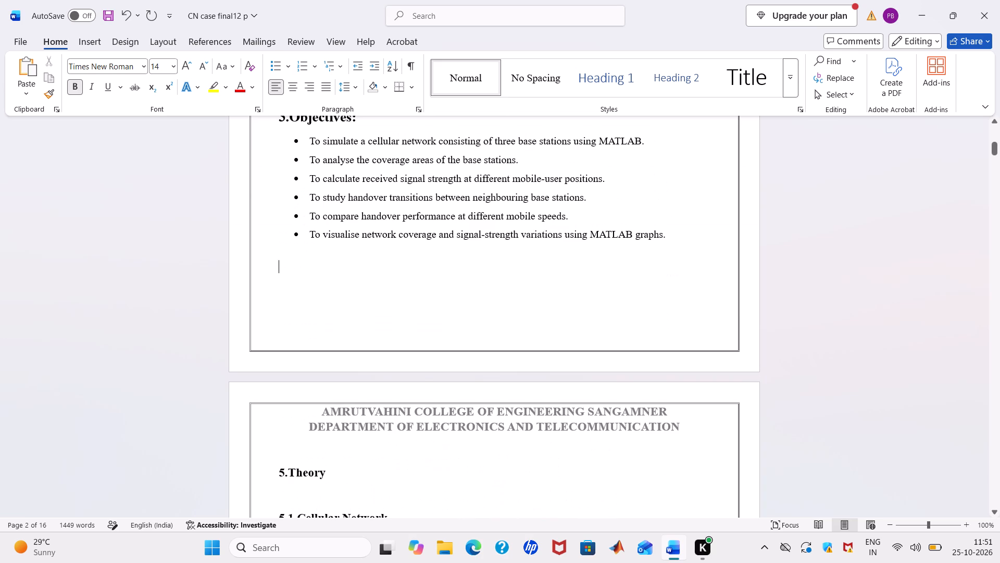
pyautogui.hotkey('ctrl', 'v')
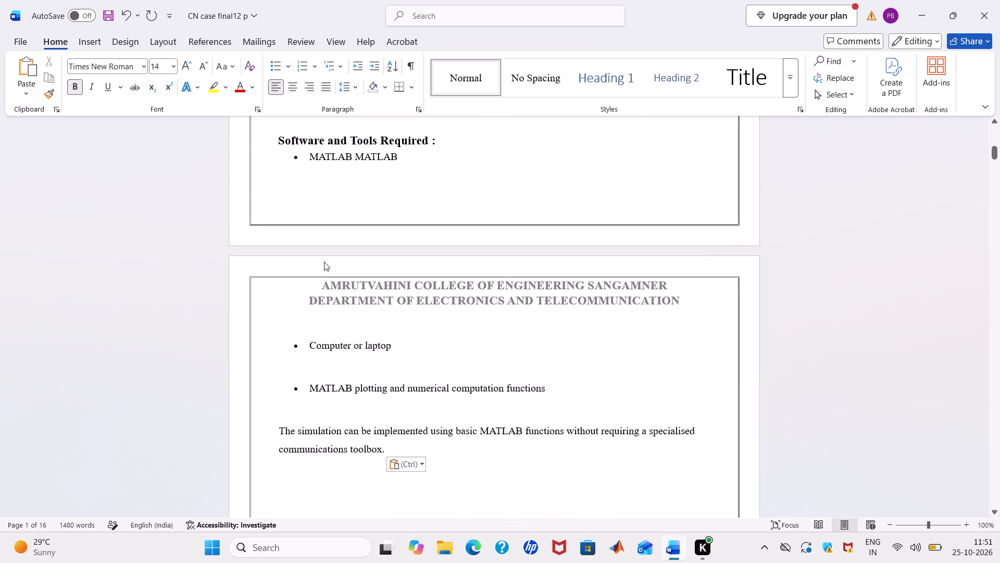
# Insert three blank lines before the Software and Tools Required heading, moving the heading and its first bullet onto the next page.
pyautogui.scroll(1, 324, 262)
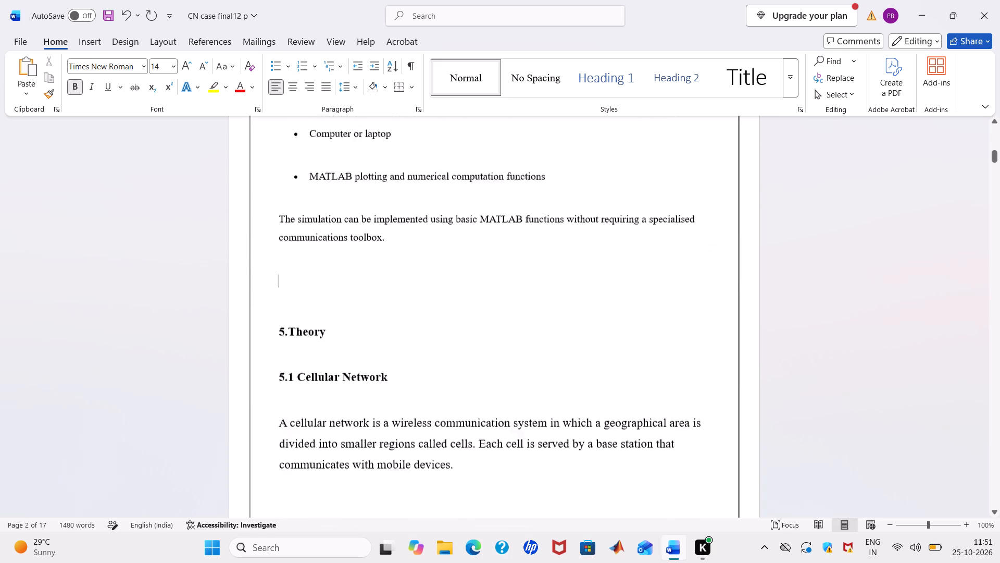
pyautogui.scroll(1, 324, 262)
pyautogui.scroll(1, 275, 211)
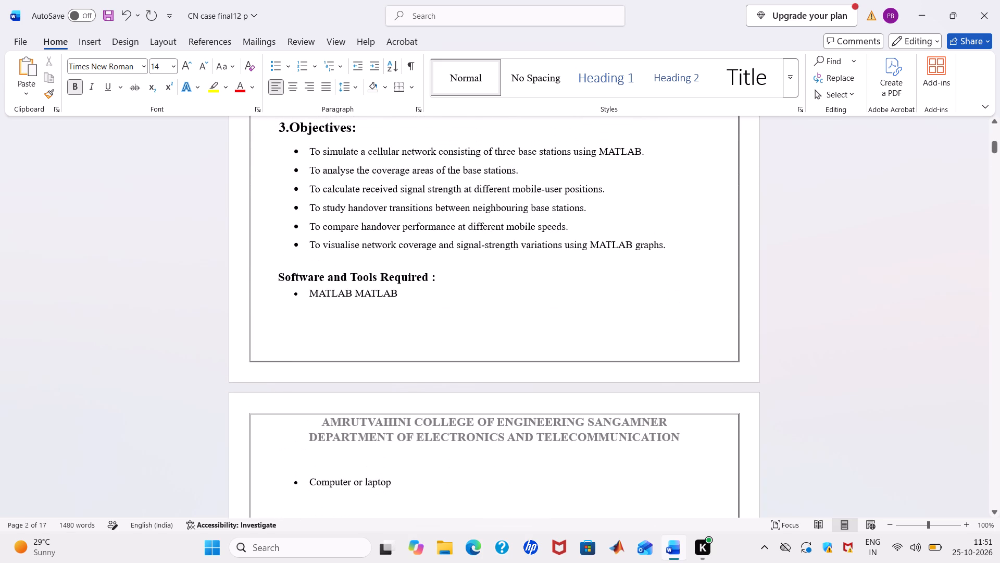
pyautogui.click(271, 286)
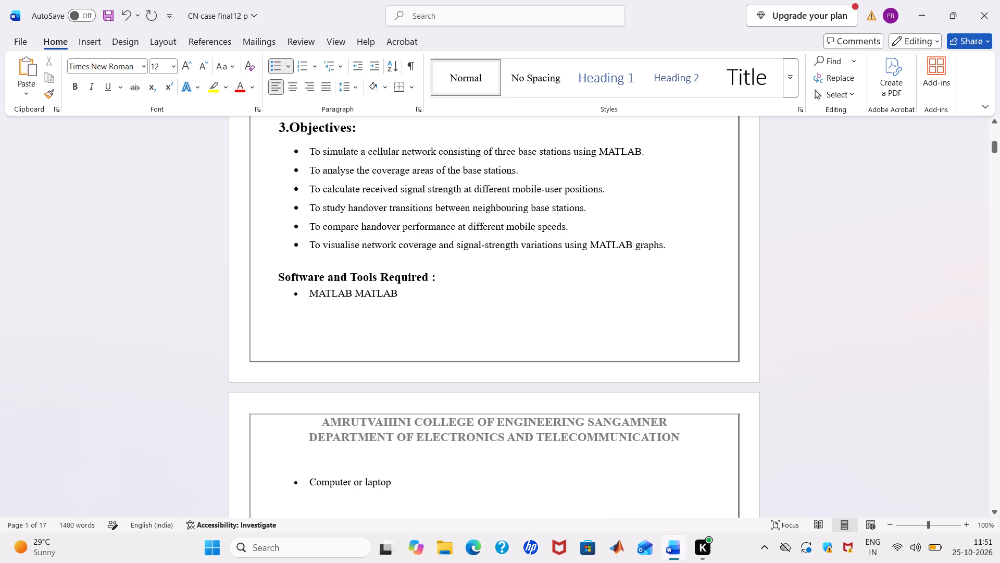
pyautogui.click(269, 273)
pyautogui.click(299, 281)
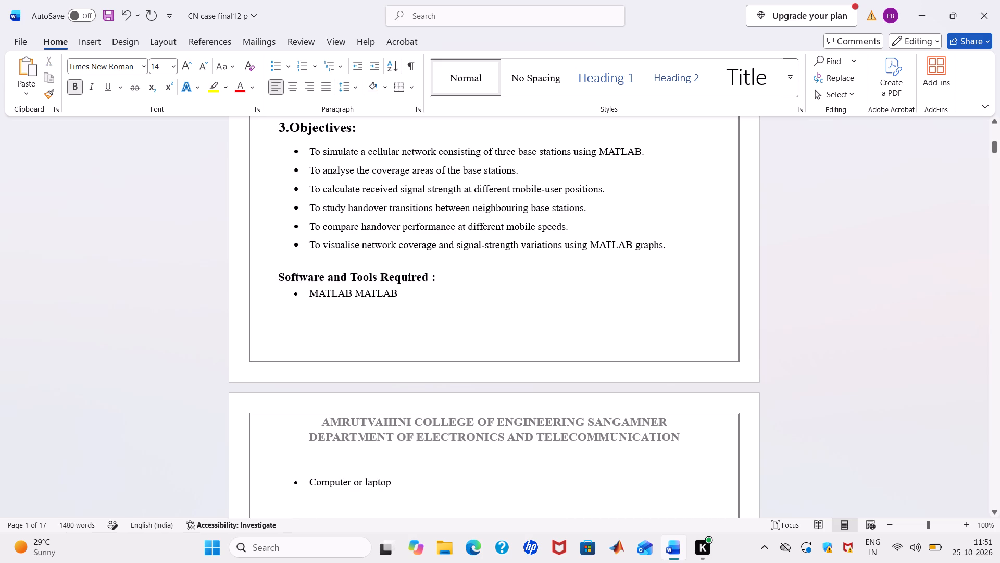
pyautogui.click(277, 276)
pyautogui.press('Return')
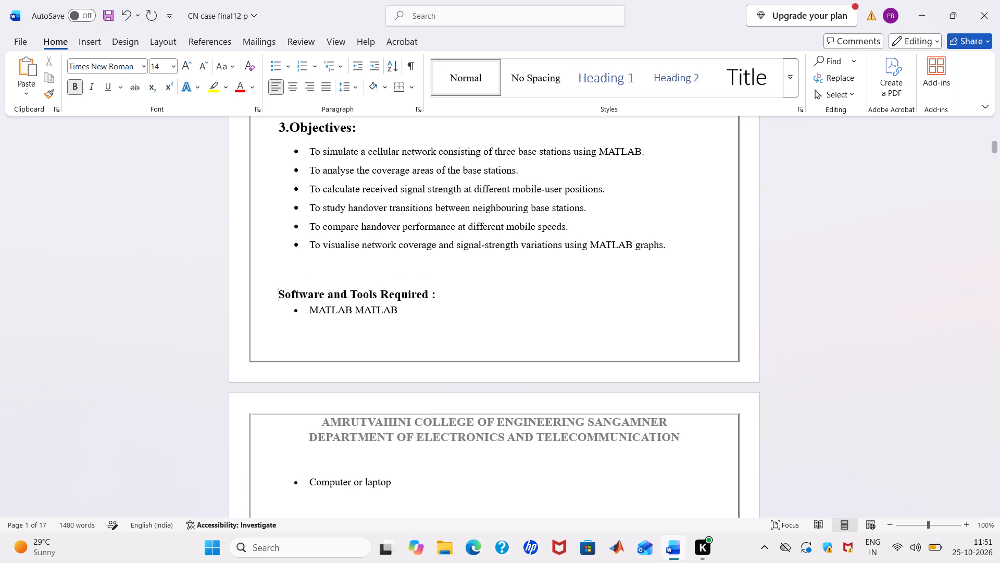
pyautogui.press('Return')
pyautogui.press('Return')
# Remove the bullet and indent from "Computer or laptop" to start closing the gap below "MATLAB MATLAB".
pyautogui.scroll(-1, 277, 276)
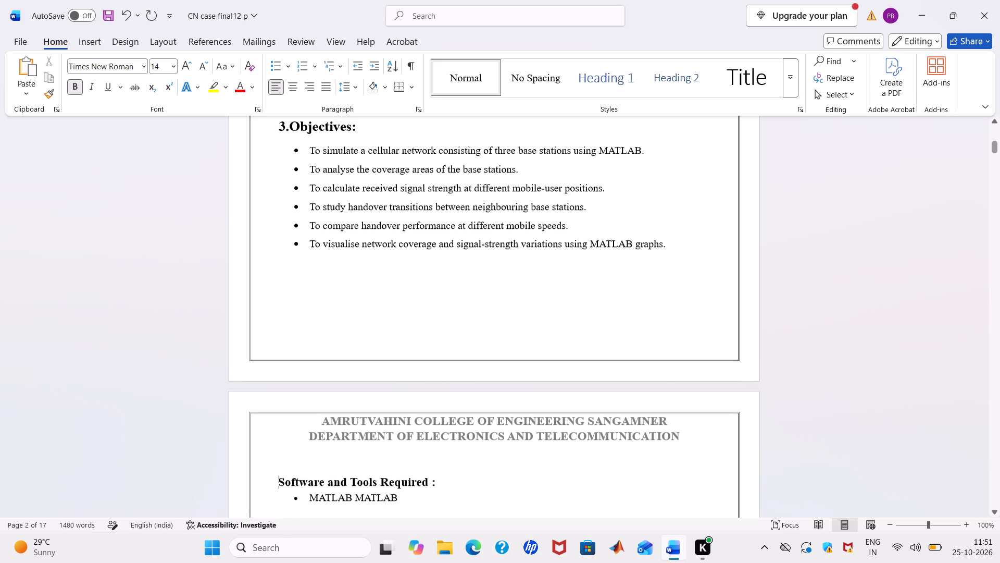
pyautogui.scroll(-1, 277, 276)
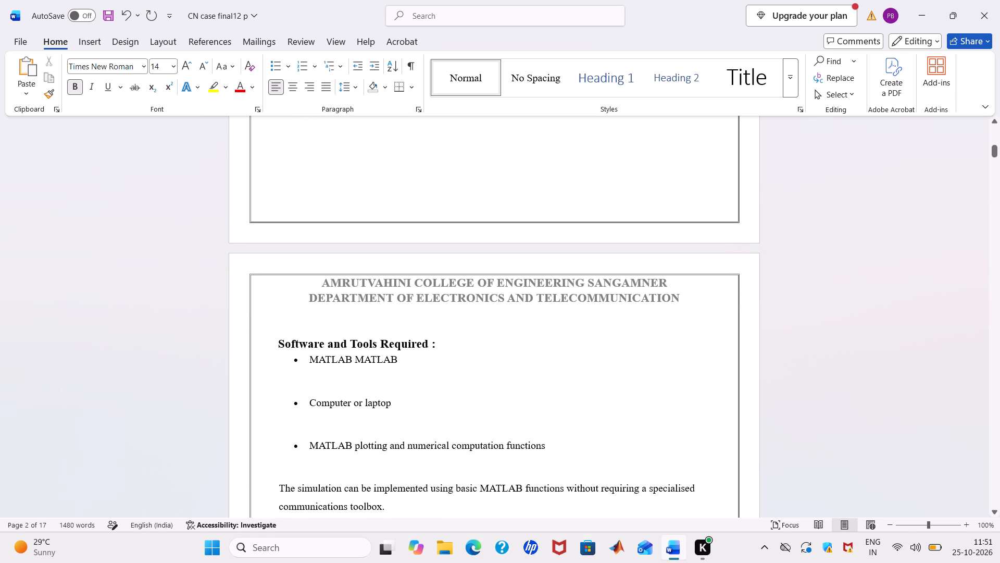
pyautogui.click(309, 405)
pyautogui.press('BackSpace')
pyautogui.press('BackSpace')
pyautogui.press('BackSpace')
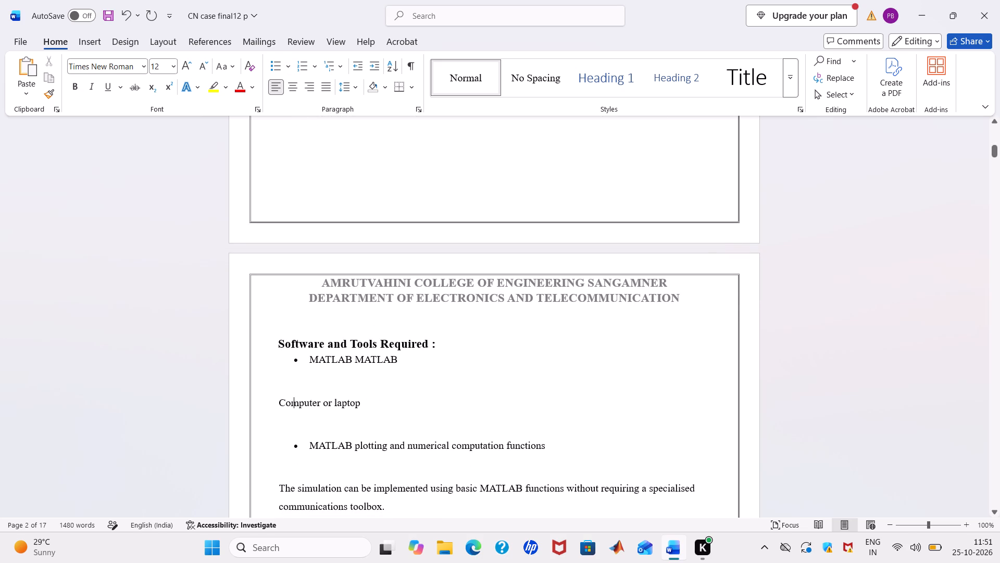
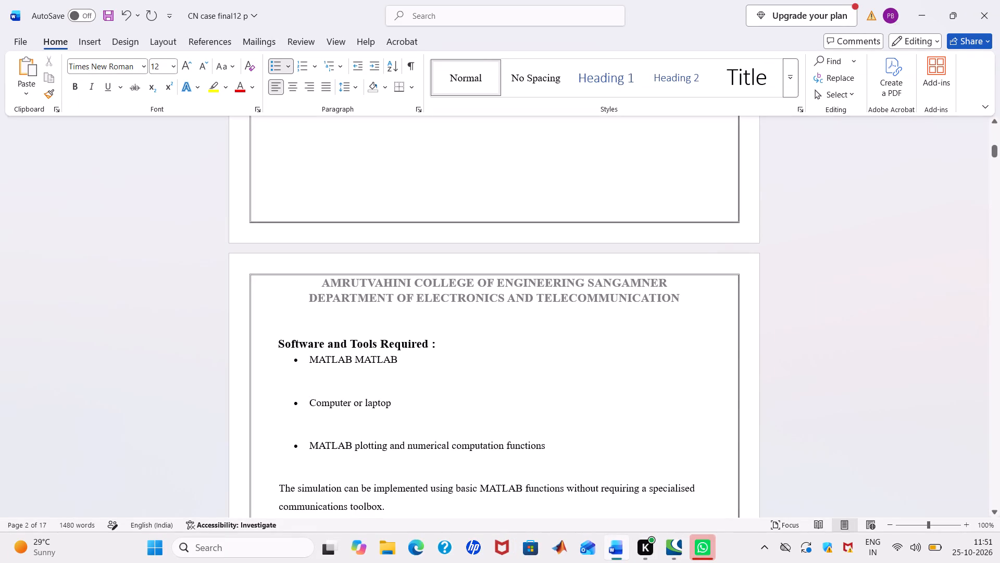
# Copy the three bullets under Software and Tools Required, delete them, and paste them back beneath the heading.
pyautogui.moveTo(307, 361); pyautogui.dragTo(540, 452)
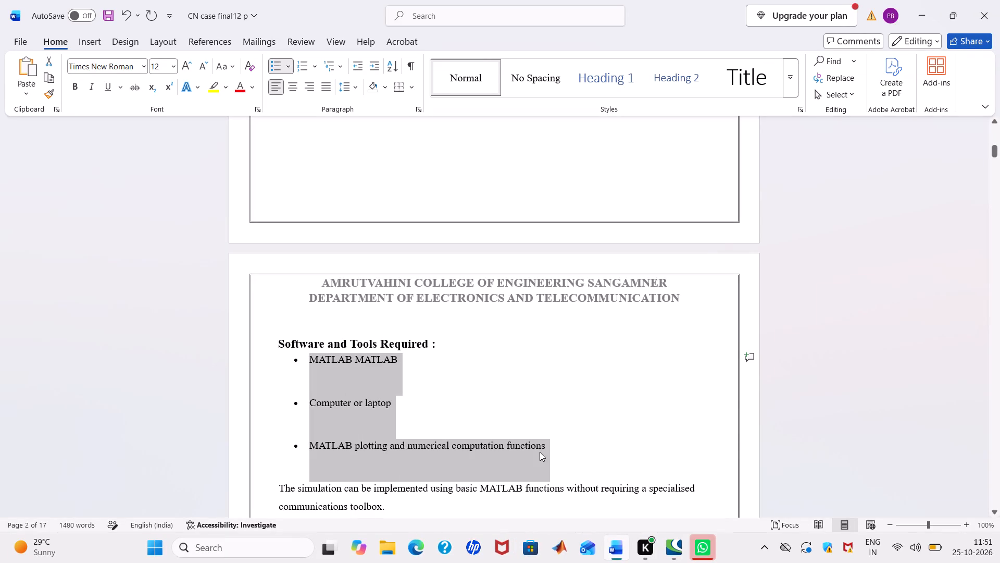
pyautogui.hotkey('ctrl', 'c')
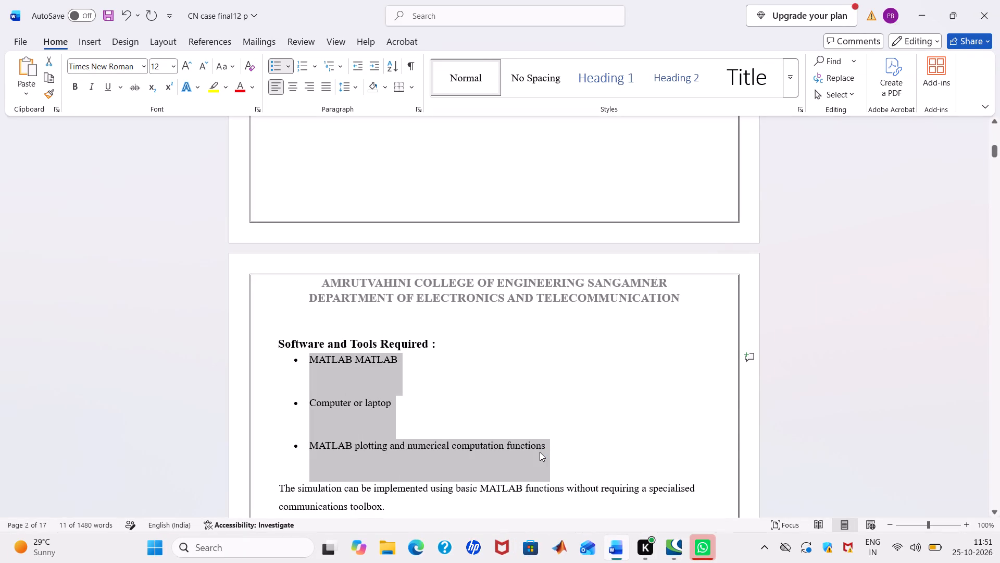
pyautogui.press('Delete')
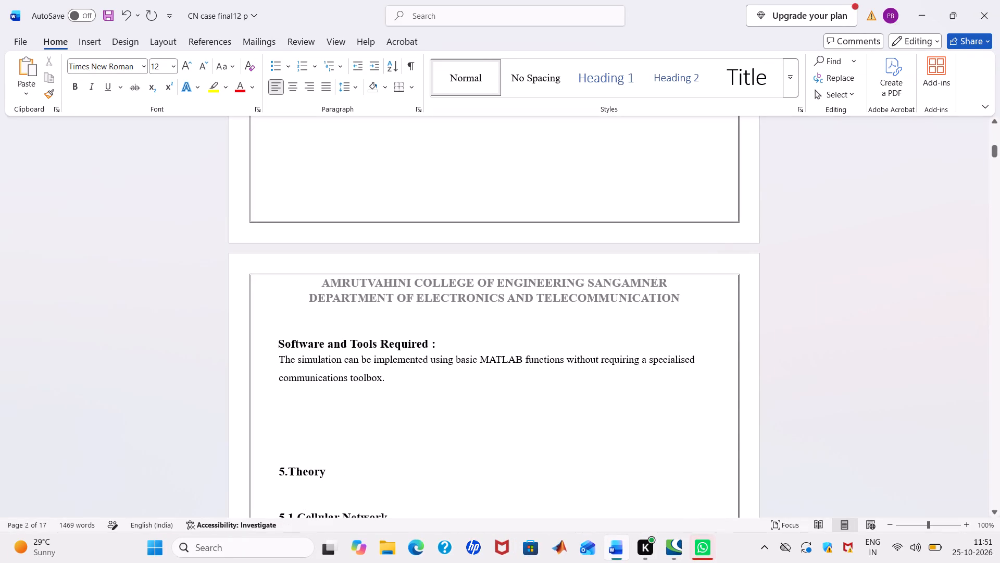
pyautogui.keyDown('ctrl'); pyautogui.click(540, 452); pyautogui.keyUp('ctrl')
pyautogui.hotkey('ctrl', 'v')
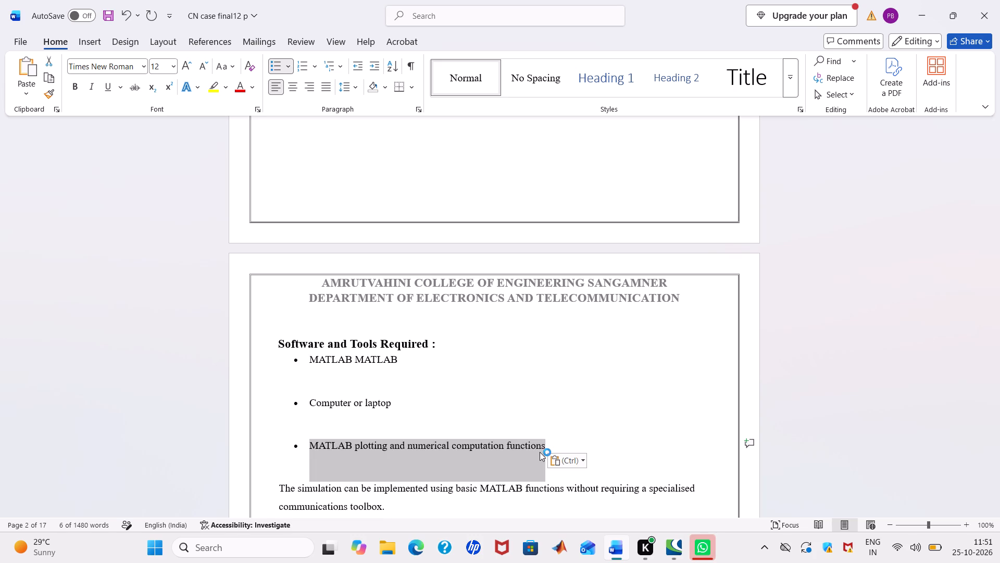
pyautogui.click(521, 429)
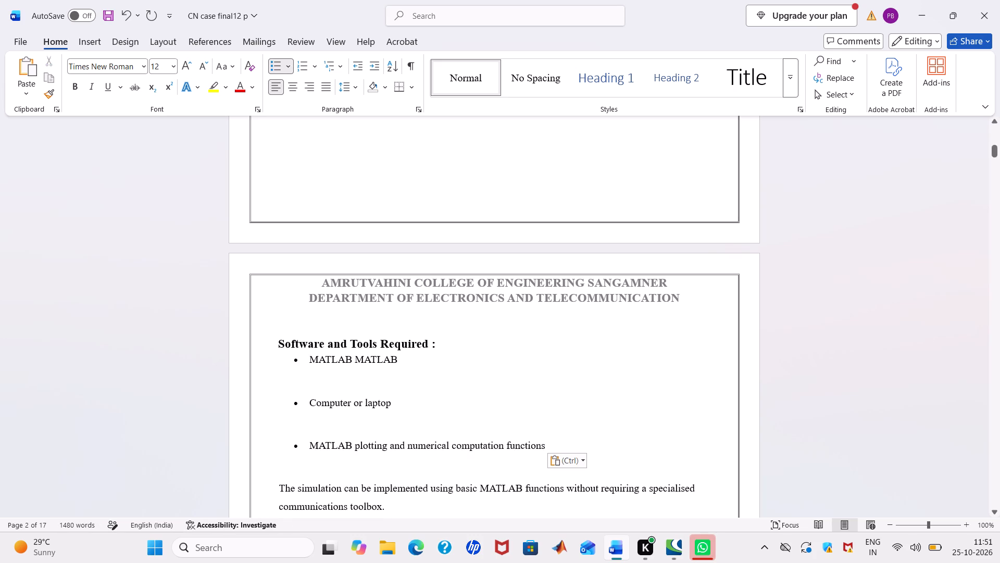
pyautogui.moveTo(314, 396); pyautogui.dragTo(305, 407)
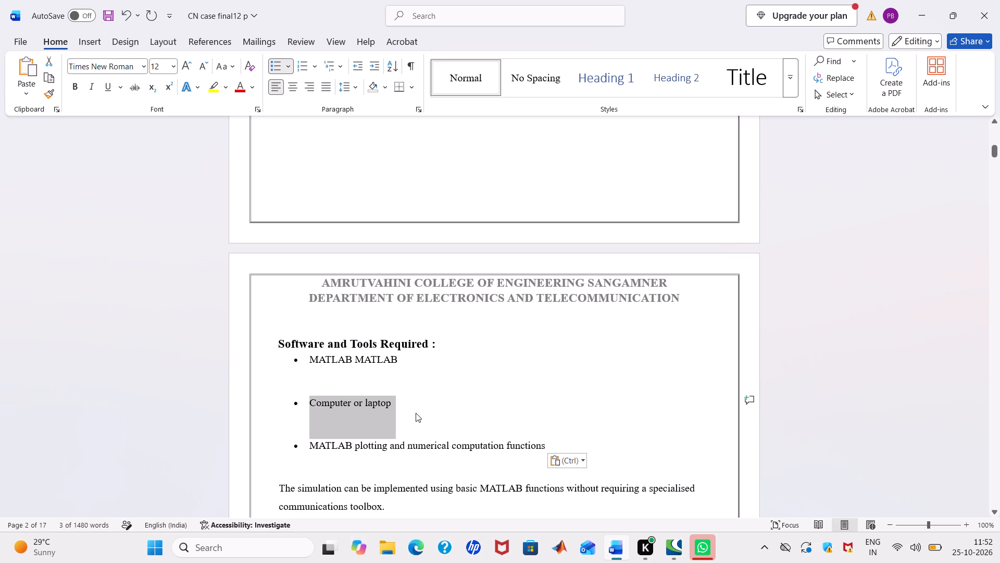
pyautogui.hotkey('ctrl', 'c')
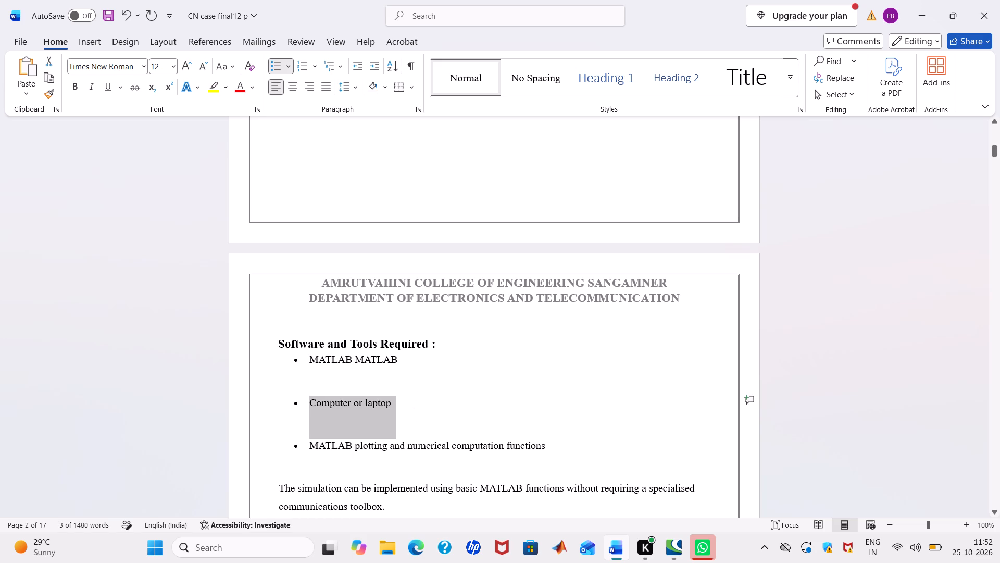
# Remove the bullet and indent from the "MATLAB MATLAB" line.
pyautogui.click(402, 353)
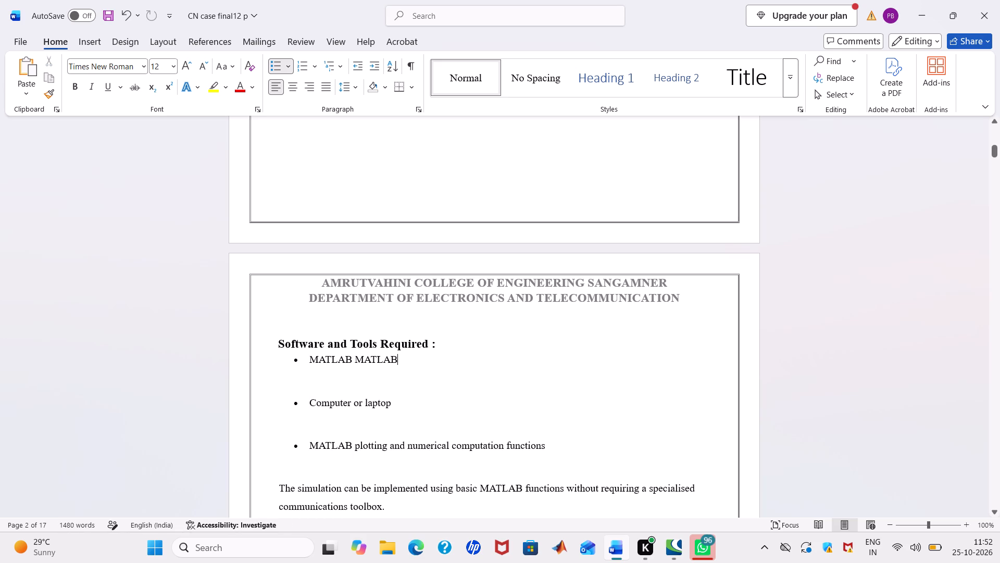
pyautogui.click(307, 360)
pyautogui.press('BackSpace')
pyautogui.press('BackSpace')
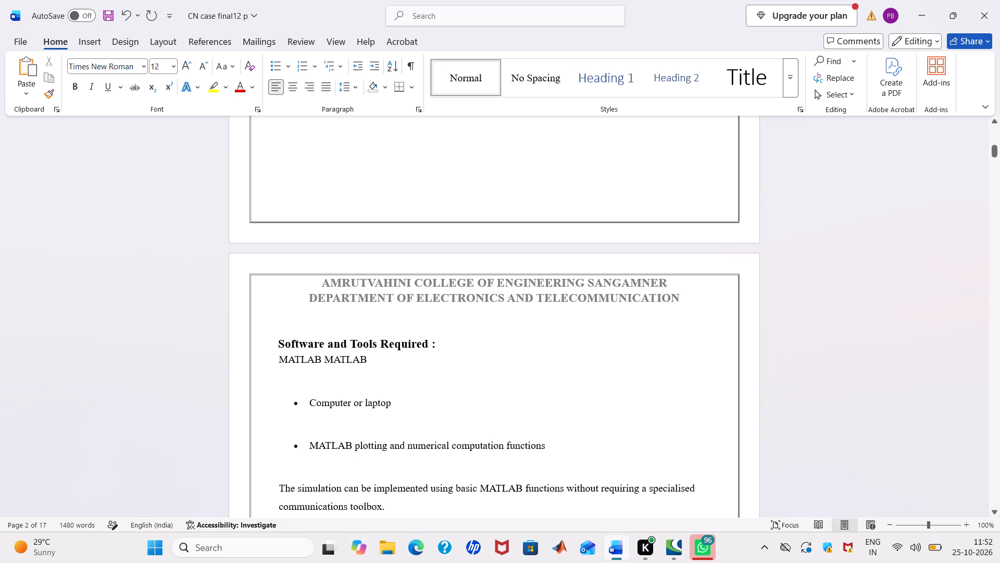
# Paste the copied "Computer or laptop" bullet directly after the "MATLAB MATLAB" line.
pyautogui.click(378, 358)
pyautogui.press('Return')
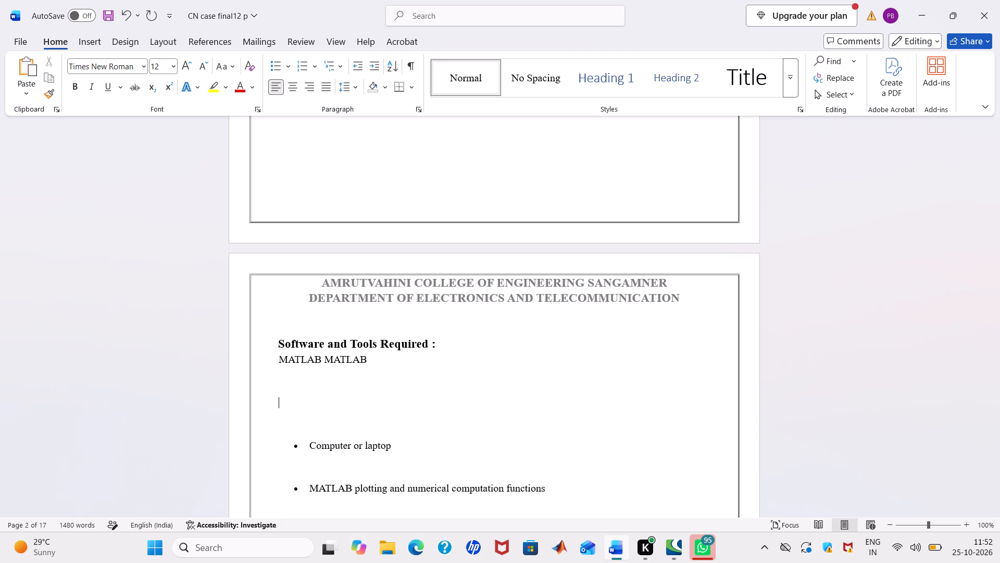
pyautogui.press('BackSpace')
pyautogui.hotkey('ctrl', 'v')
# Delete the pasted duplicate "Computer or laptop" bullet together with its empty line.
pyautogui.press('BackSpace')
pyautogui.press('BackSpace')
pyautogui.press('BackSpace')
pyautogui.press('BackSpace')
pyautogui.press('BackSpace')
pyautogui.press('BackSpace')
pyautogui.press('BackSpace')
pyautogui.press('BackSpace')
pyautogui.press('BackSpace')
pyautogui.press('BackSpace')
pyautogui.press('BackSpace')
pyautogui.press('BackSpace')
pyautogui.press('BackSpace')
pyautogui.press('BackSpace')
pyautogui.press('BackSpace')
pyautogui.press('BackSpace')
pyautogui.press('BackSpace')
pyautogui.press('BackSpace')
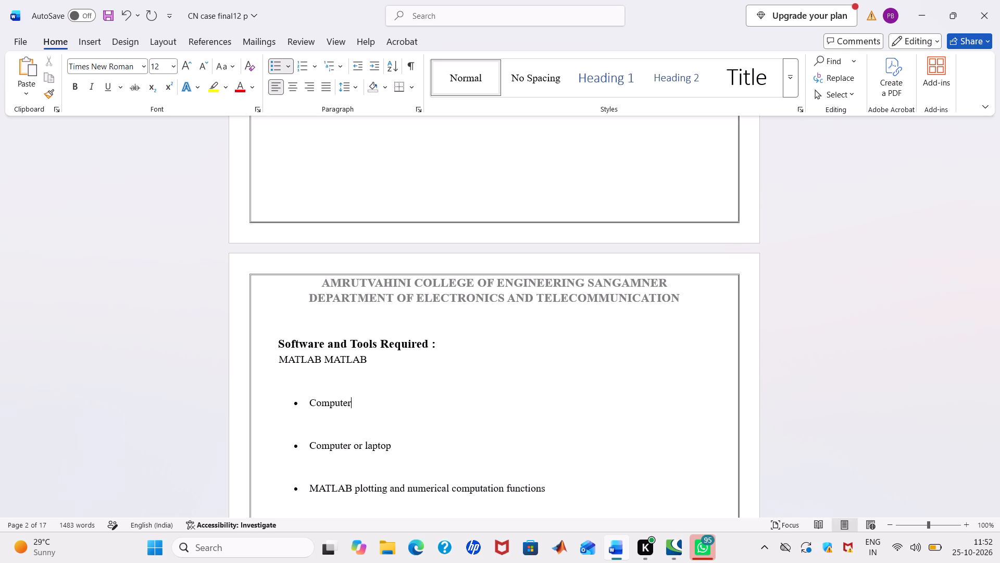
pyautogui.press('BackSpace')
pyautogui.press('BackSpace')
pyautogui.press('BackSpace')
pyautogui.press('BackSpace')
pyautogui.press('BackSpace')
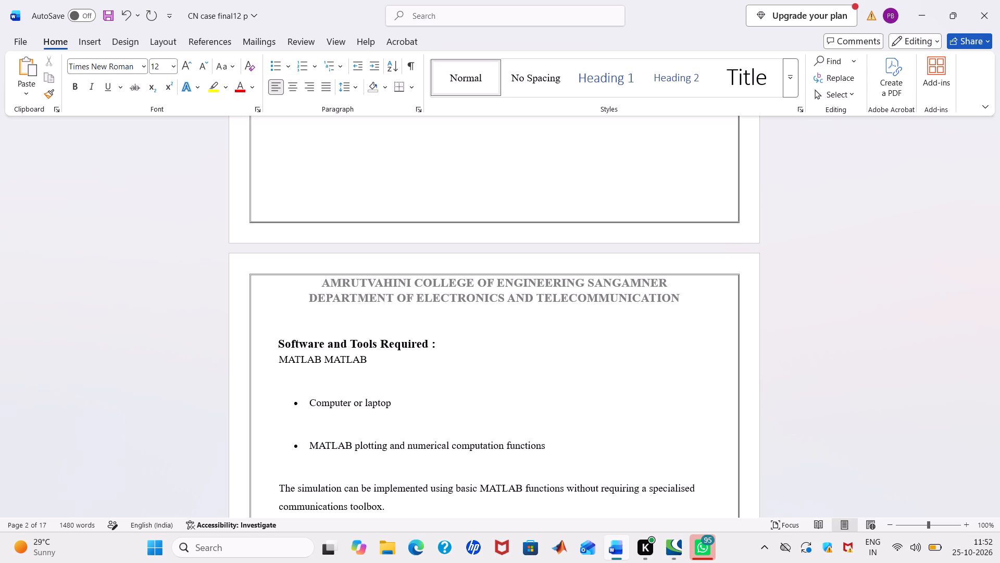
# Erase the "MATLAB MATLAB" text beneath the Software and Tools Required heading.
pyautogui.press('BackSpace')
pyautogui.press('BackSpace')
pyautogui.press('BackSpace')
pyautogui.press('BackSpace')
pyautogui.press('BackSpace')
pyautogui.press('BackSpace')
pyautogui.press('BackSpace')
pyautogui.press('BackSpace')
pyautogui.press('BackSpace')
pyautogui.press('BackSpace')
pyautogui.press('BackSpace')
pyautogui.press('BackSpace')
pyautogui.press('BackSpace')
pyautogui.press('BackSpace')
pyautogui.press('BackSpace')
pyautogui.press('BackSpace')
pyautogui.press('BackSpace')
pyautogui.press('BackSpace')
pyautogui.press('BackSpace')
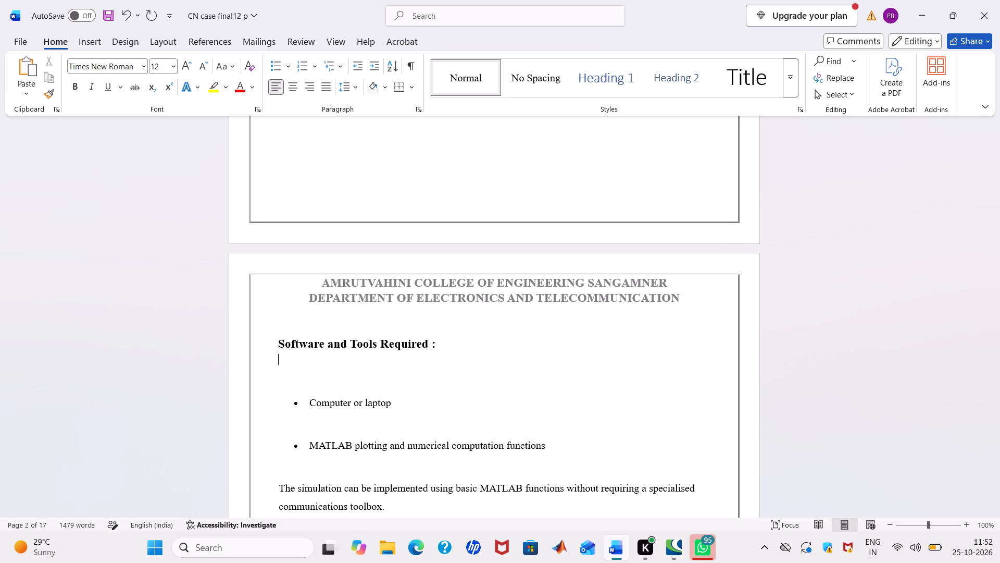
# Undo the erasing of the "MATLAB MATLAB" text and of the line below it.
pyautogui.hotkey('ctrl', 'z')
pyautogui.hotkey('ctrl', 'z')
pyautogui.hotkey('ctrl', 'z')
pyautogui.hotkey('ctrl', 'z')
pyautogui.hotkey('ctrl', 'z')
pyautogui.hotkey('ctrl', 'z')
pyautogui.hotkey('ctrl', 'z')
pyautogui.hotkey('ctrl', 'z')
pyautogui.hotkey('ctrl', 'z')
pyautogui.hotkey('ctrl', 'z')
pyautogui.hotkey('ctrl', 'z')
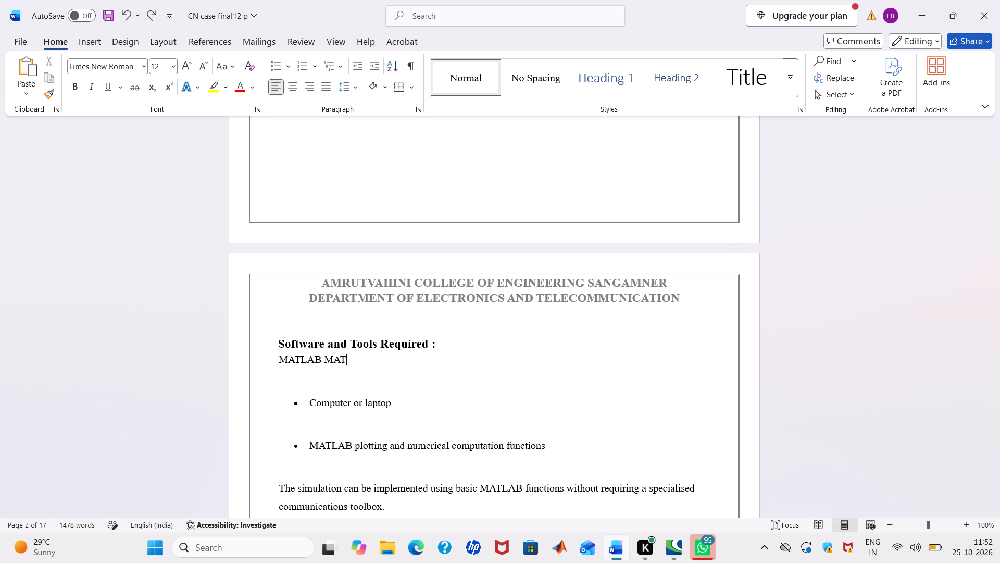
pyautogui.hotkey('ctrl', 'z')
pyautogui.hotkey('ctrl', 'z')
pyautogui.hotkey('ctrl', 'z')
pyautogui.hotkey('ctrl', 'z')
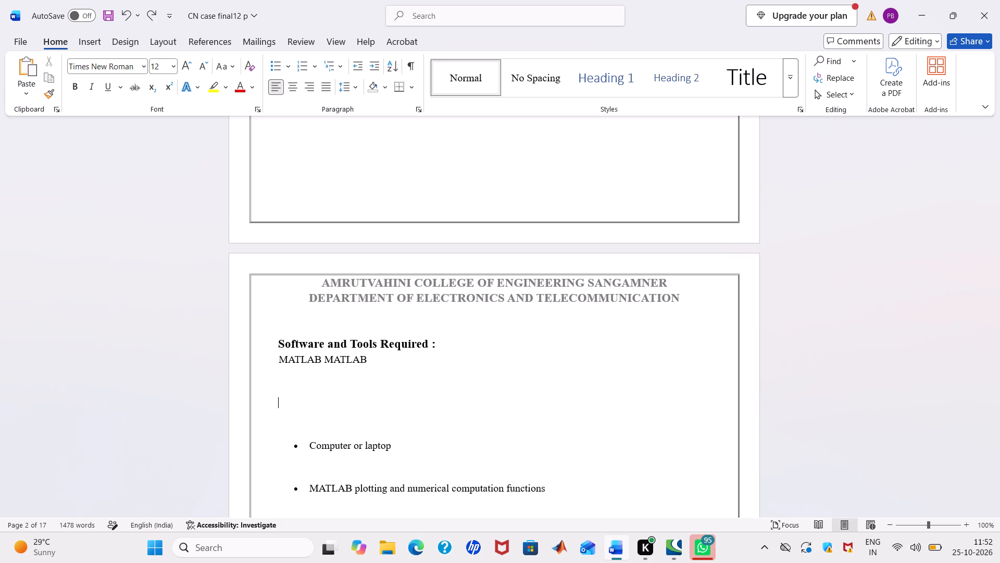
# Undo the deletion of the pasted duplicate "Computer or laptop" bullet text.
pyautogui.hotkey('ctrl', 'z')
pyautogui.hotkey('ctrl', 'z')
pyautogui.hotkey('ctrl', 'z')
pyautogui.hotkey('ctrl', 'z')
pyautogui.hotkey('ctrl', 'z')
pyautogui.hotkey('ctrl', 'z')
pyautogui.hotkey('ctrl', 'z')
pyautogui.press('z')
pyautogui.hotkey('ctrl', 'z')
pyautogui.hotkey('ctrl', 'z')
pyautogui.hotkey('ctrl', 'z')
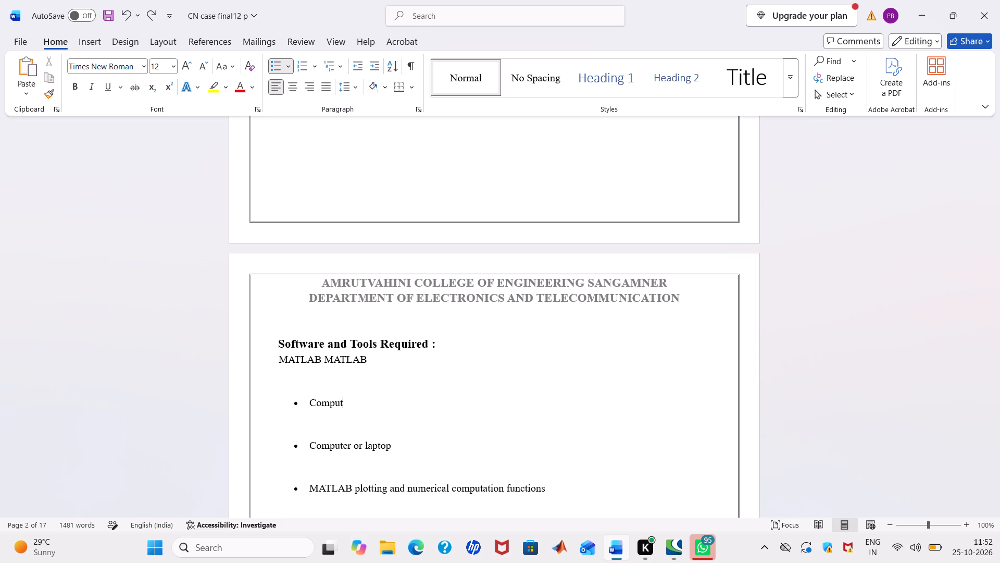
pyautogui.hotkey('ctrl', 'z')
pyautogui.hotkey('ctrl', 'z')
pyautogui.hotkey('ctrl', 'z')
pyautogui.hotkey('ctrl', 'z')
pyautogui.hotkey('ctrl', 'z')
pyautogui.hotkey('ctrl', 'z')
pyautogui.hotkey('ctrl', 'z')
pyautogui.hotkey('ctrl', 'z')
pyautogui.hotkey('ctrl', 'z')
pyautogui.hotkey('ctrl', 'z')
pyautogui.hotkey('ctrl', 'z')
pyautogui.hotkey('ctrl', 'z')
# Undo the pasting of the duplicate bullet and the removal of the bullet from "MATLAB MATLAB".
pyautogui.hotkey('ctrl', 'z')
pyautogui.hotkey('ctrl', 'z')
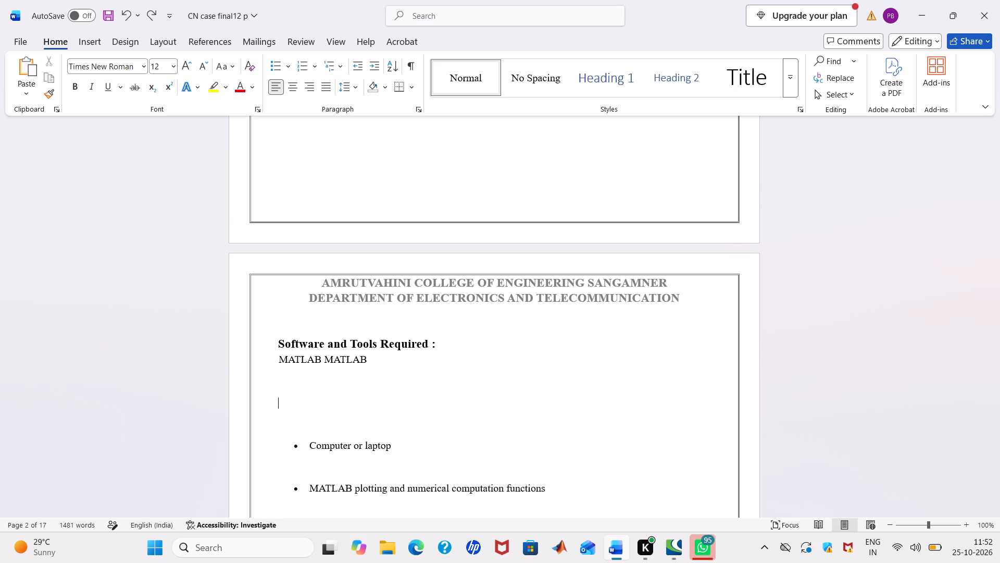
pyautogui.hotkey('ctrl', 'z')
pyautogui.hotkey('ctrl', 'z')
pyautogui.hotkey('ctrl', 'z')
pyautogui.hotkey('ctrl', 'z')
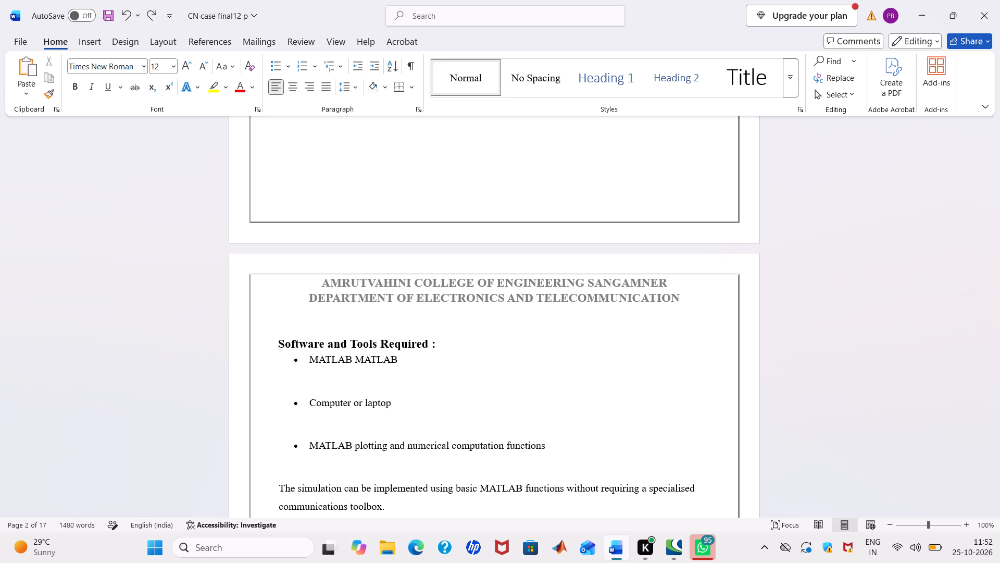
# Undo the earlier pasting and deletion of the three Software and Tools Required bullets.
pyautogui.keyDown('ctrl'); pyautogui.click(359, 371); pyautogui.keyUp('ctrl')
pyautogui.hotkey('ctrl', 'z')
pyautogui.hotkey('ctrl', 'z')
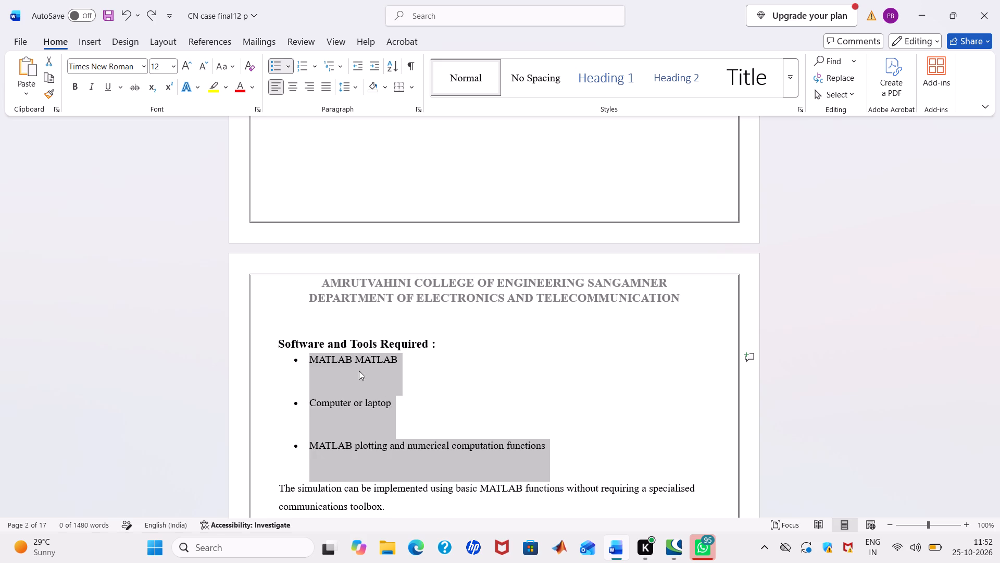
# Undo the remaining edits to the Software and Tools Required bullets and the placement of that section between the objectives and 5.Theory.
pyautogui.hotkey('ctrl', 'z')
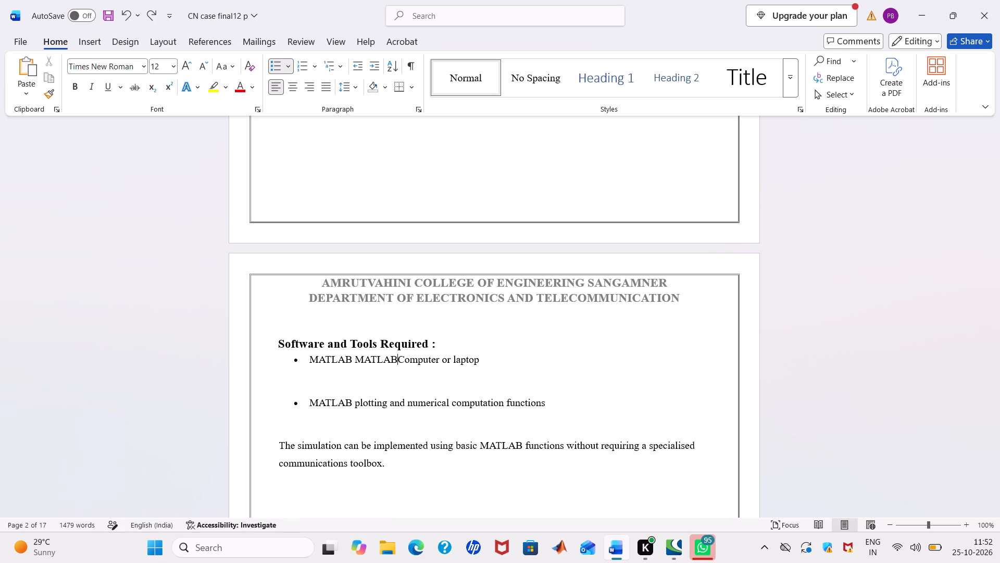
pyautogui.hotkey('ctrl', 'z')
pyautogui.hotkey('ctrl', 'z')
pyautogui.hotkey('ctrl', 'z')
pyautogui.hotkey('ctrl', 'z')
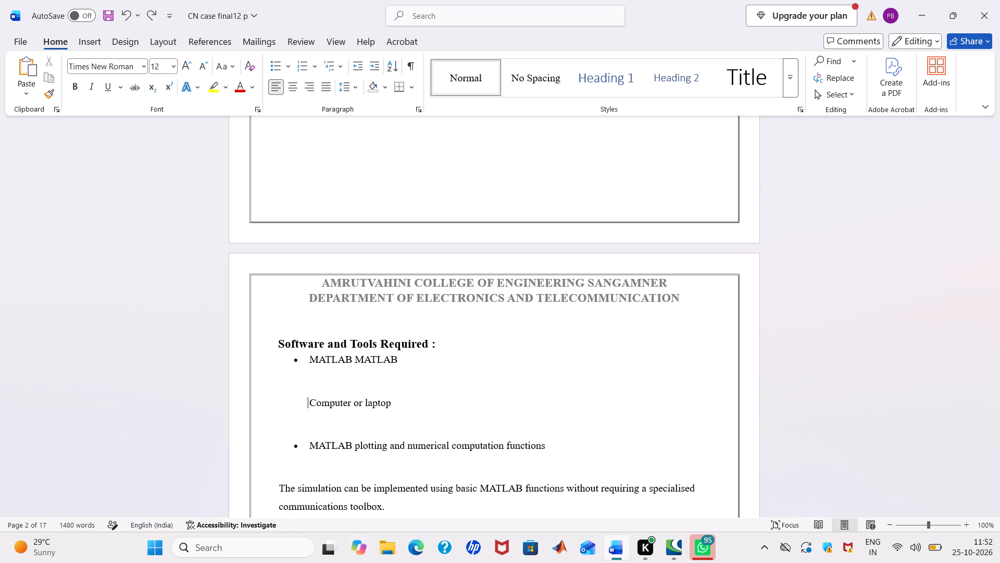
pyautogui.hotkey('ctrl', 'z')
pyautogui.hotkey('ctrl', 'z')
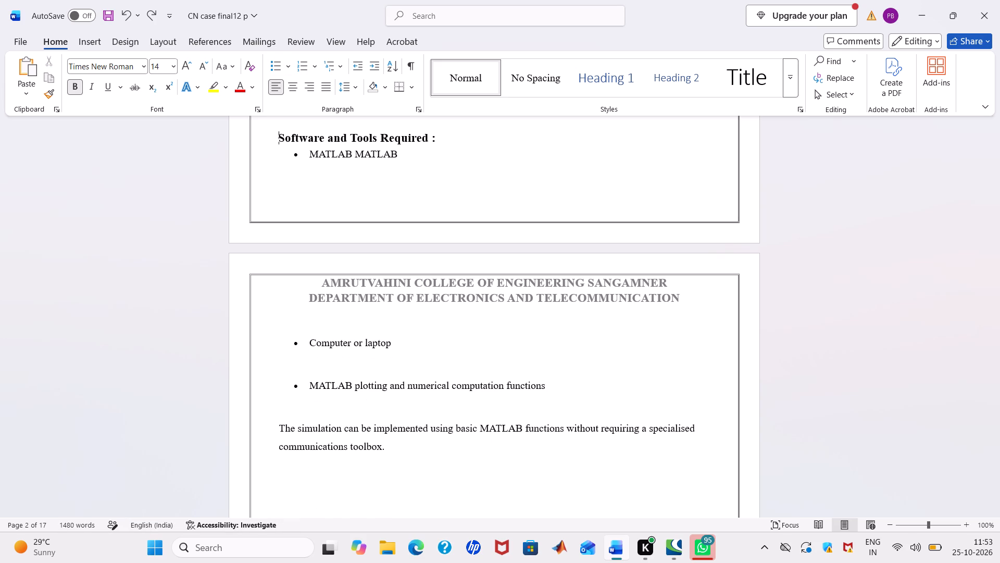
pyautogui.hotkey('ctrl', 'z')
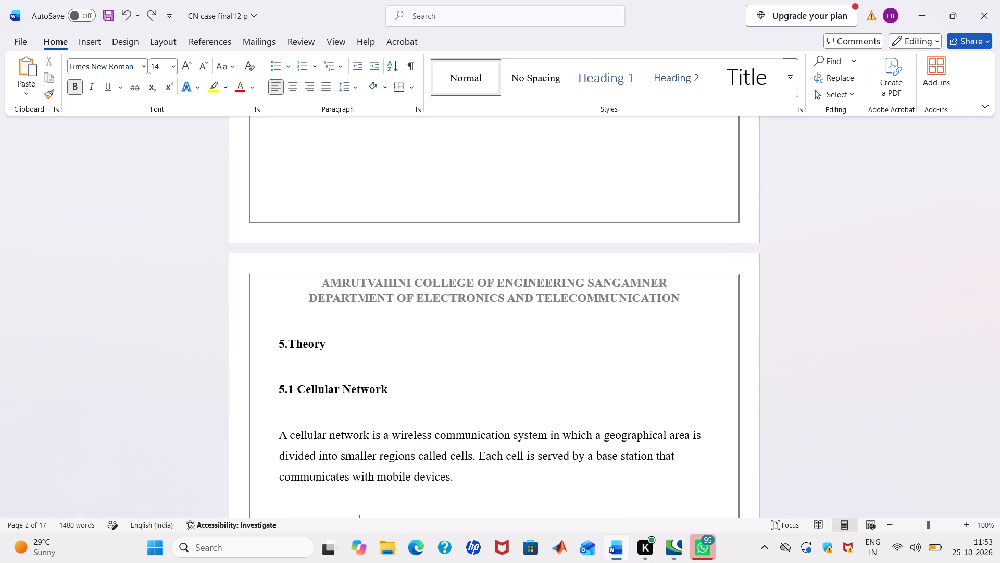
# Examine the pages around the 3.Objectives and 5.Theory sections of the report.
pyautogui.scroll(2, 359, 371)
pyautogui.keyDown('ctrl'); pyautogui.scroll(-1, 359, 371); pyautogui.keyUp('ctrl')
pyautogui.keyDown('ctrl'); pyautogui.scroll(2, 359, 371); pyautogui.keyUp('ctrl')
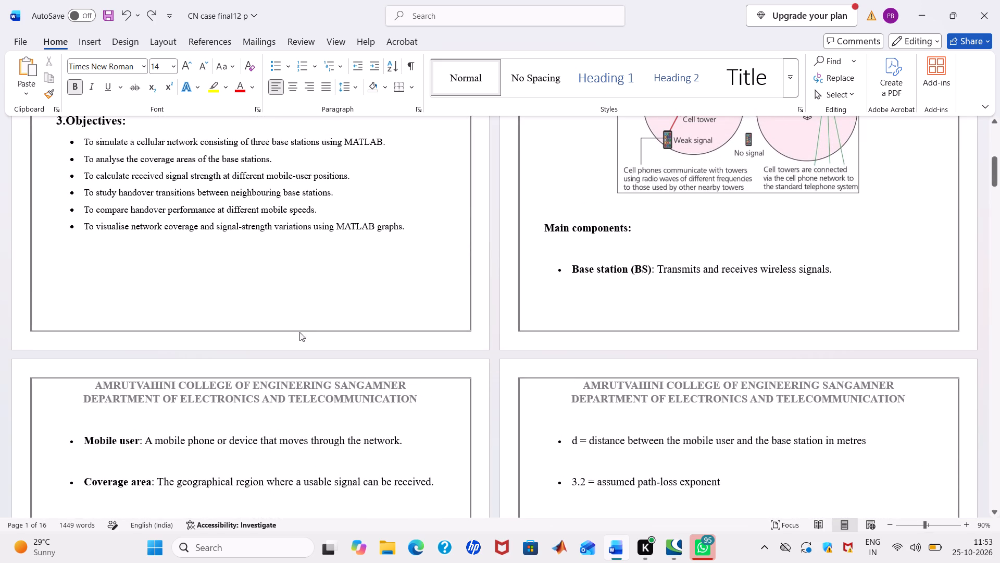
pyautogui.keyDown('ctrl'); pyautogui.scroll(6, 252, 273); pyautogui.keyUp('ctrl')
pyautogui.keyDown('ctrl'); pyautogui.scroll(-1, 252, 273); pyautogui.keyUp('ctrl')
pyautogui.keyDown('ctrl'); pyautogui.scroll(5, 252, 273); pyautogui.keyUp('ctrl')
pyautogui.keyDown('ctrl'); pyautogui.scroll(-7, 252, 273); pyautogui.keyUp('ctrl')
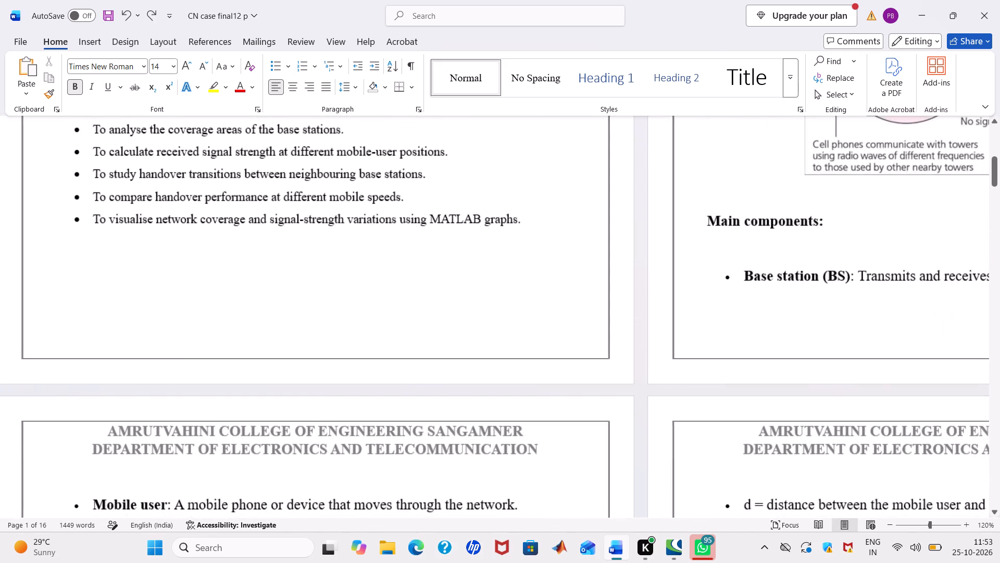
pyautogui.hscroll(1, 252, 273)
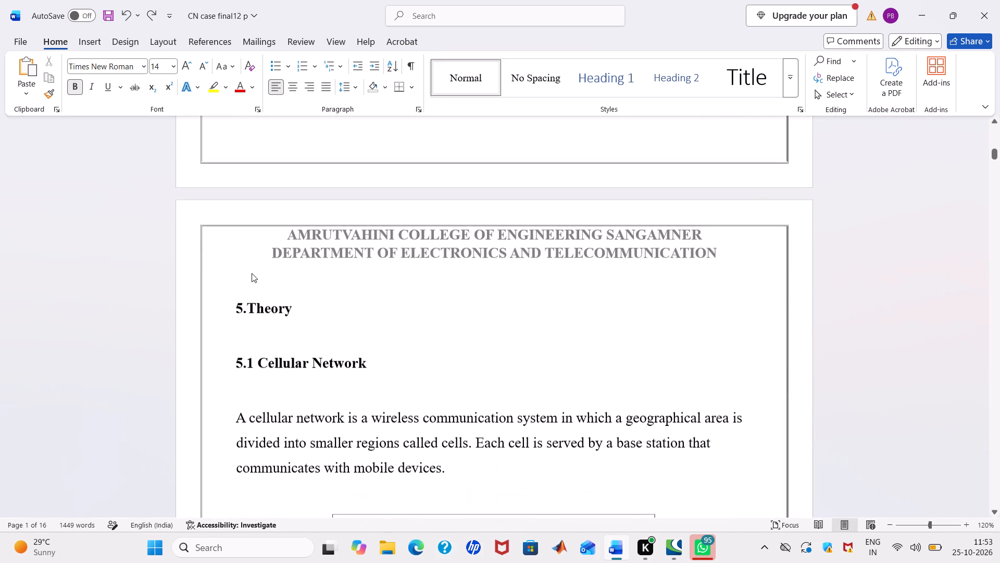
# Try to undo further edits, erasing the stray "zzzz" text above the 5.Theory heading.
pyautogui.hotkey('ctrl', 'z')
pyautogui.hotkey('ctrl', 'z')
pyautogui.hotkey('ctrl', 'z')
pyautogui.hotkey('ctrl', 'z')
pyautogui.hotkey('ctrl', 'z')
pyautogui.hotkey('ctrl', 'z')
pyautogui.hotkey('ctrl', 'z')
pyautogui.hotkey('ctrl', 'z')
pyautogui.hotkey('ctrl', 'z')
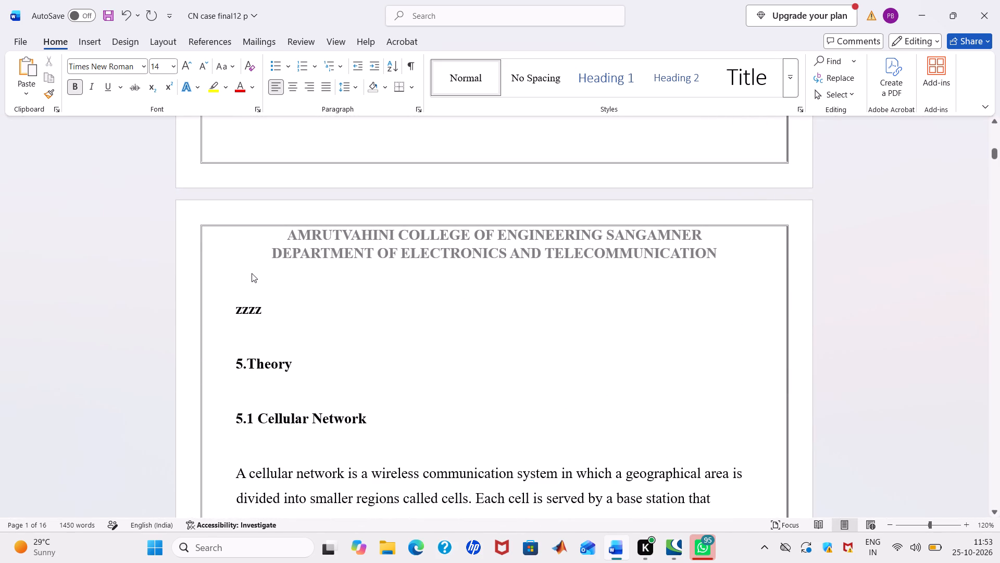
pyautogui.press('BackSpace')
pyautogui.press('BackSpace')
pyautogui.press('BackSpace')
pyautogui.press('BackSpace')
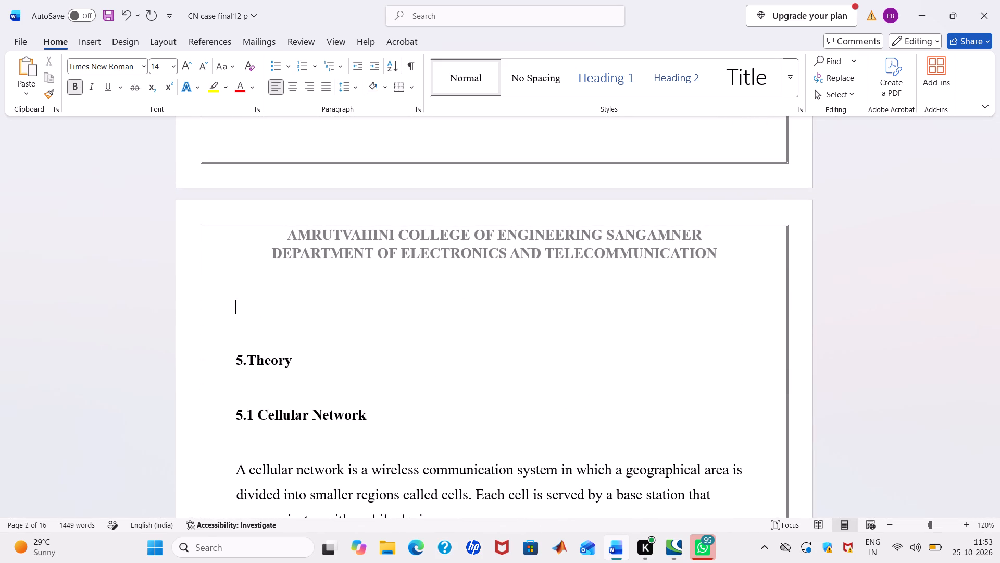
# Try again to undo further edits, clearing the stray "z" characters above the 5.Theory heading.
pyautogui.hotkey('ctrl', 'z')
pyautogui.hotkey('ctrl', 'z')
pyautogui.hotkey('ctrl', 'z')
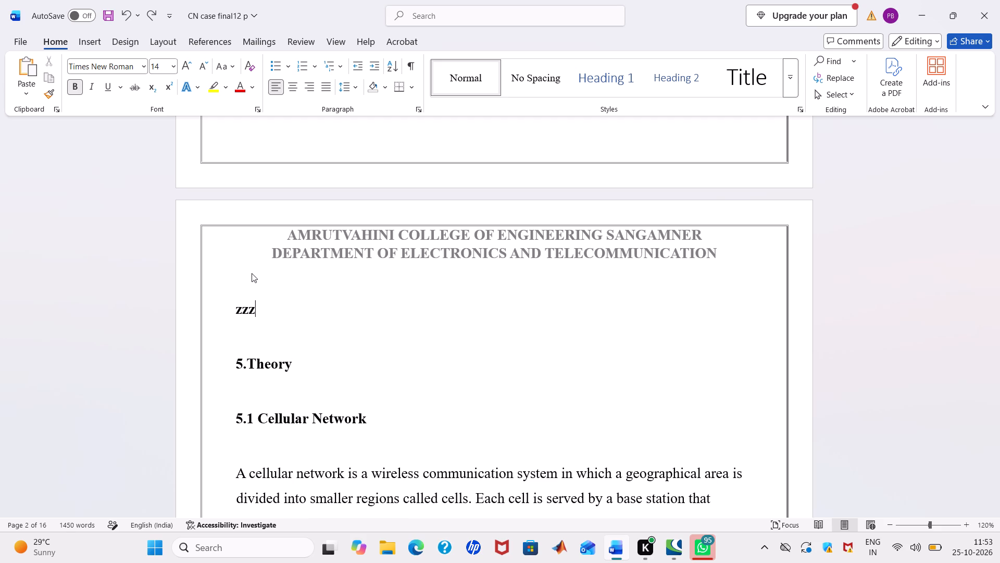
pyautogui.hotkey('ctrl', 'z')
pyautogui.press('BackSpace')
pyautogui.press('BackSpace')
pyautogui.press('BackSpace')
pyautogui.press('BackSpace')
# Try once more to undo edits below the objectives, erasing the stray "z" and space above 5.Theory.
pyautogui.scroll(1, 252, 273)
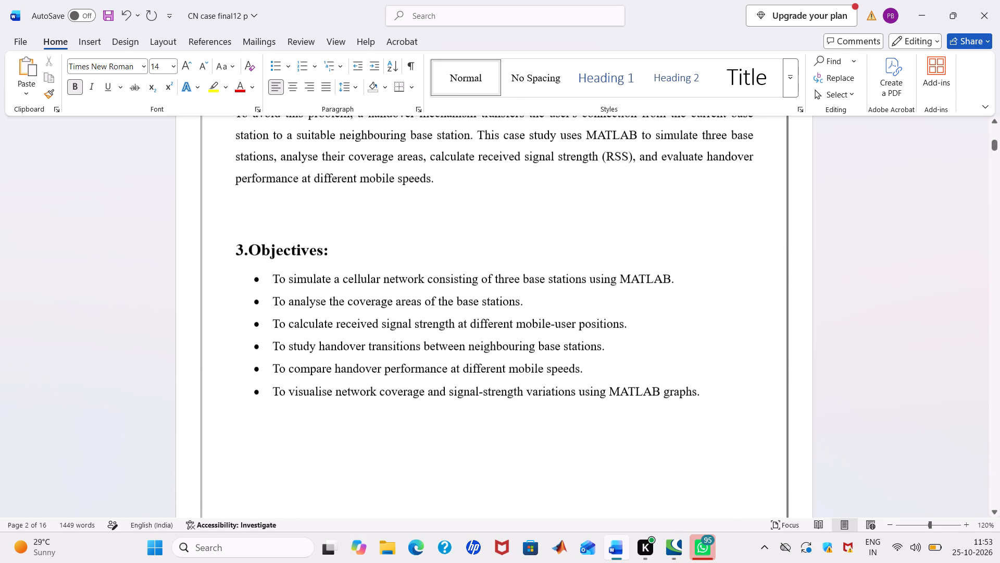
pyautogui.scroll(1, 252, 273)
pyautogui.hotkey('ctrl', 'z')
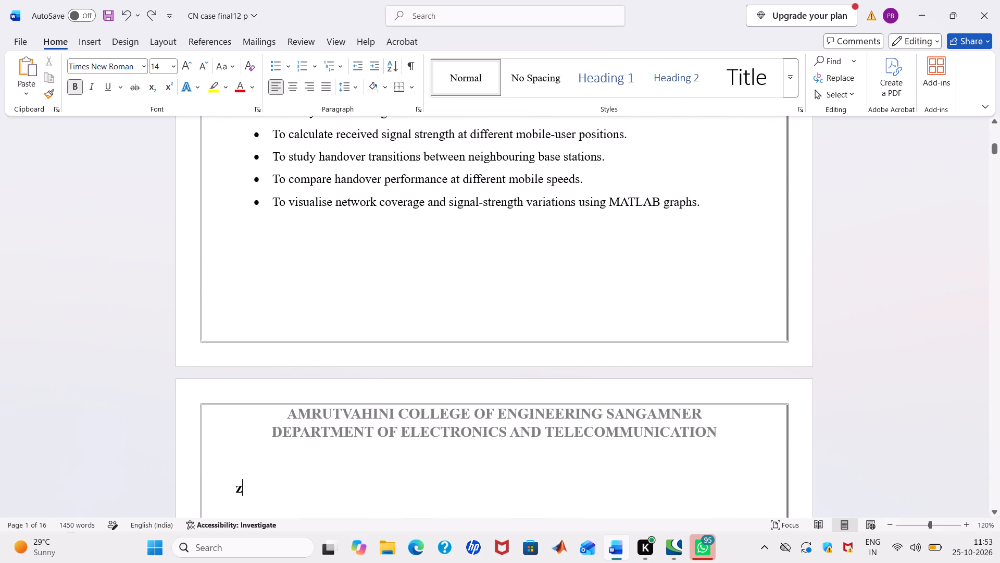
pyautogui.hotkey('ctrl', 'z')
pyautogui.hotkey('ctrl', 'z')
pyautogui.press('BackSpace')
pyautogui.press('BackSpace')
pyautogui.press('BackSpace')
# Close the case study report without saving its changes.
pyautogui.click(993, 4)
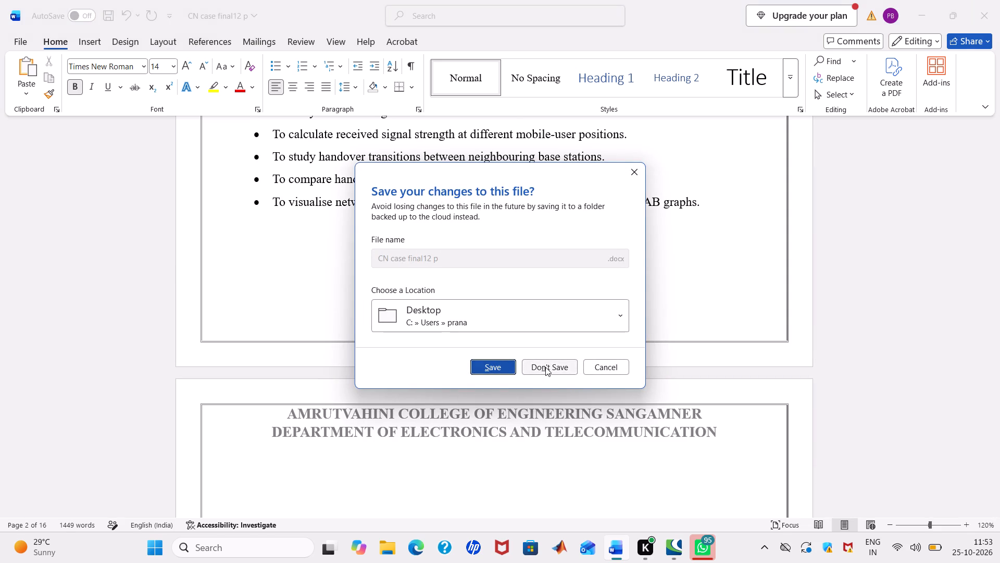
pyautogui.click(545, 367)
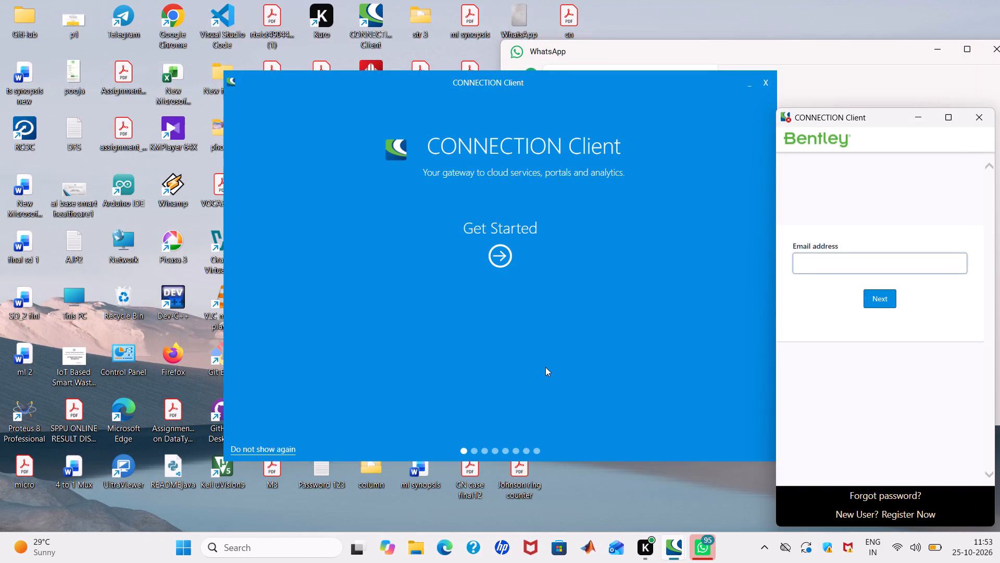
# Close the CONNECTION Client welcome window.
pyautogui.click(758, 87)
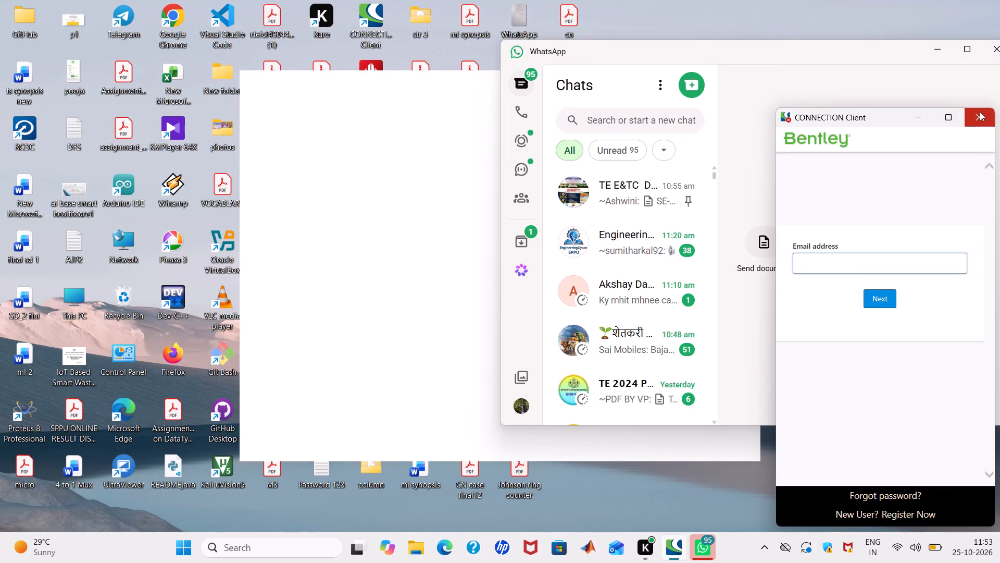
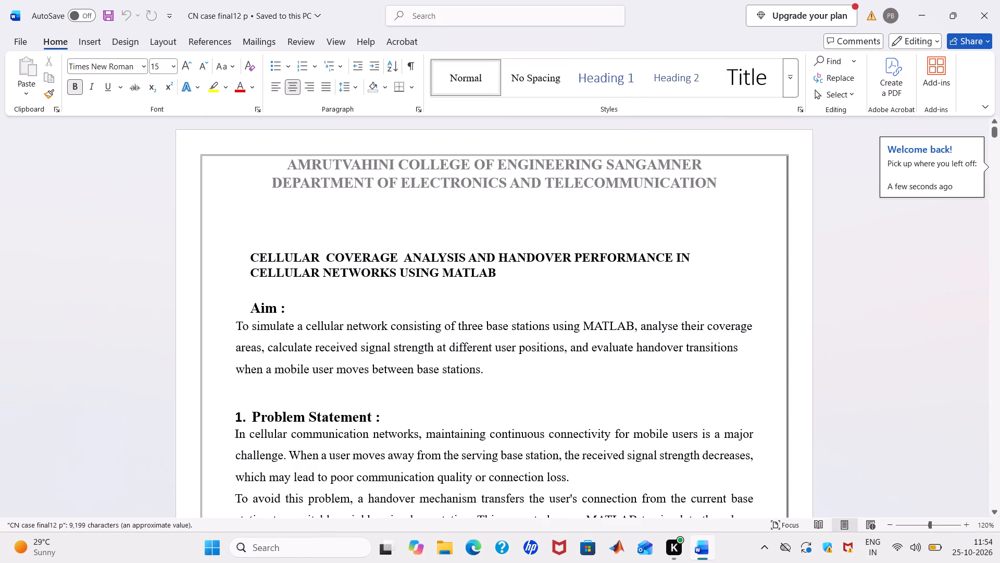
# Remove the indent before the Aim heading and number it "1." so it reads "1.Aim :".
pyautogui.click(248, 311)
pyautogui.press('BackSpace')
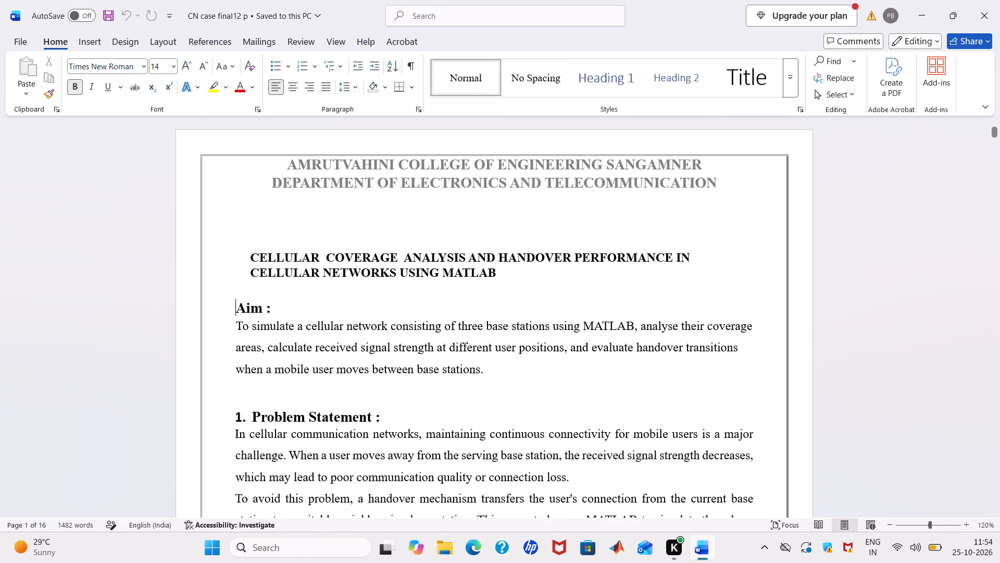
pyautogui.write('1,')
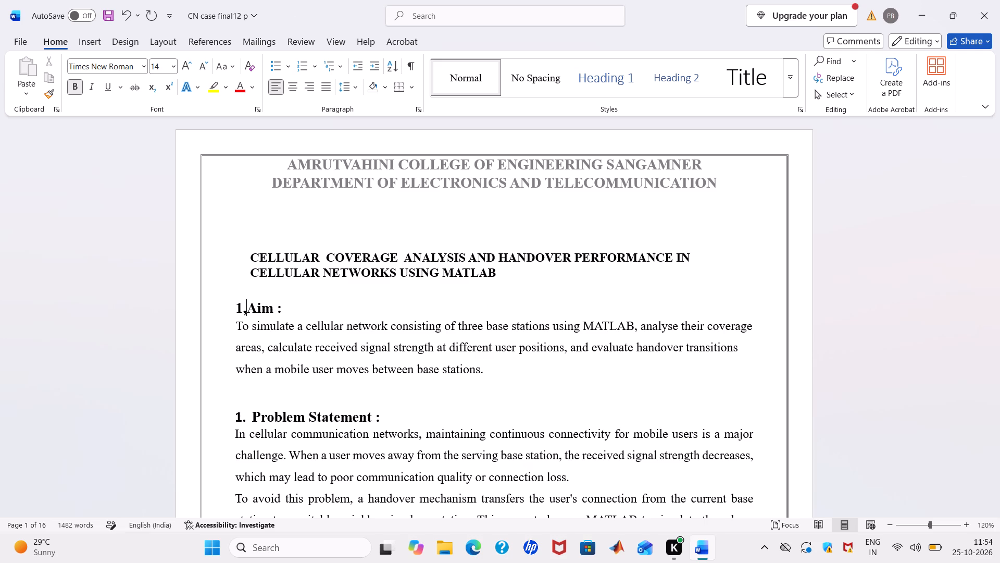
pyautogui.press('BackSpace')
pyautogui.press('.')
# Replace the automatic list number on the Problem Statement heading with a plain "2." flush with the text margin.
pyautogui.scroll(-1, 248, 311)
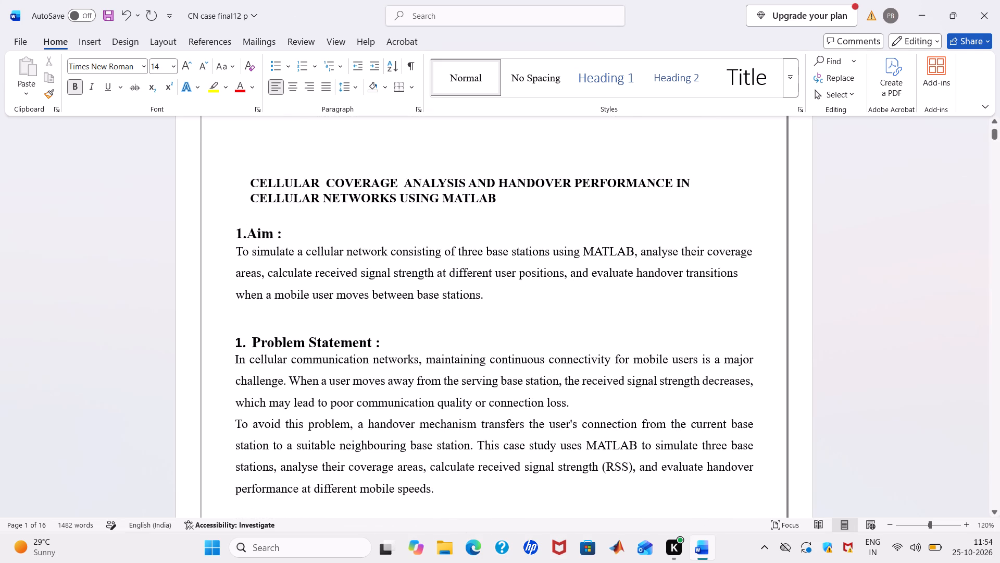
pyautogui.click(248, 346)
pyautogui.press('BackSpace')
pyautogui.press('BackSpace')
pyautogui.write('2.')
# Replace the automatic list number on the Objectives heading with a plain "3." flush with the text margin.
pyautogui.scroll(-2, 251, 343)
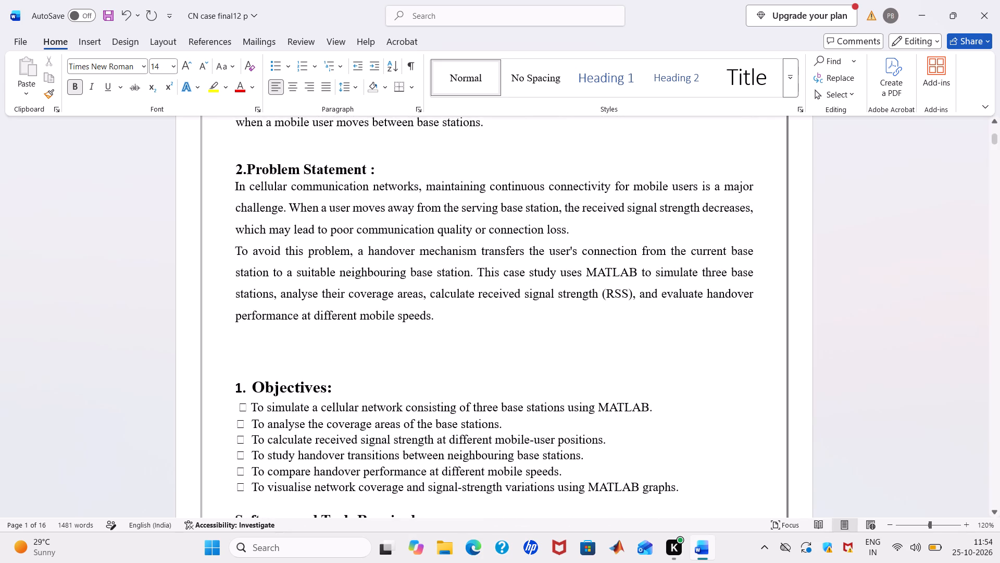
pyautogui.click(251, 388)
pyautogui.press('BackSpace')
pyautogui.press('BackSpace')
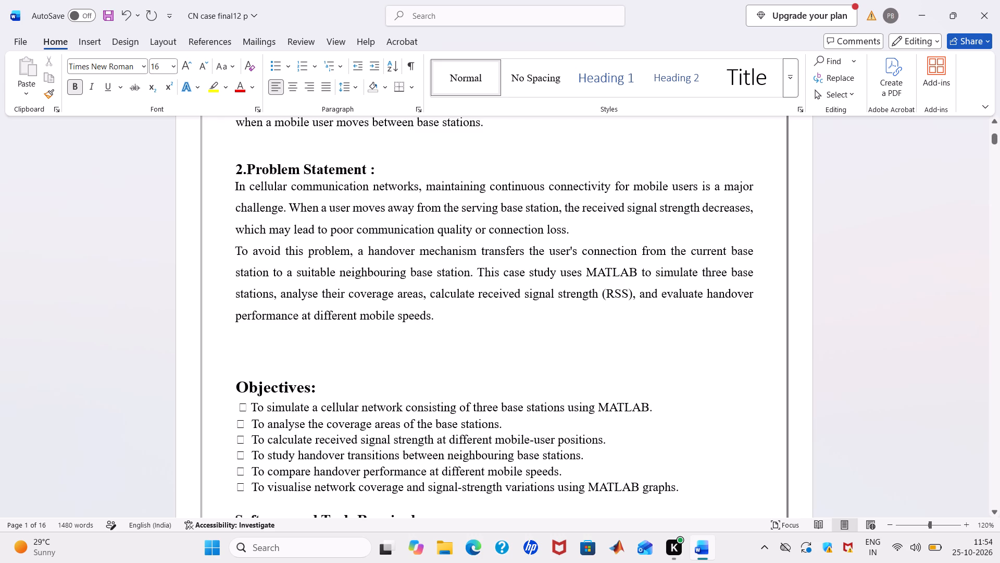
pyautogui.press('3')
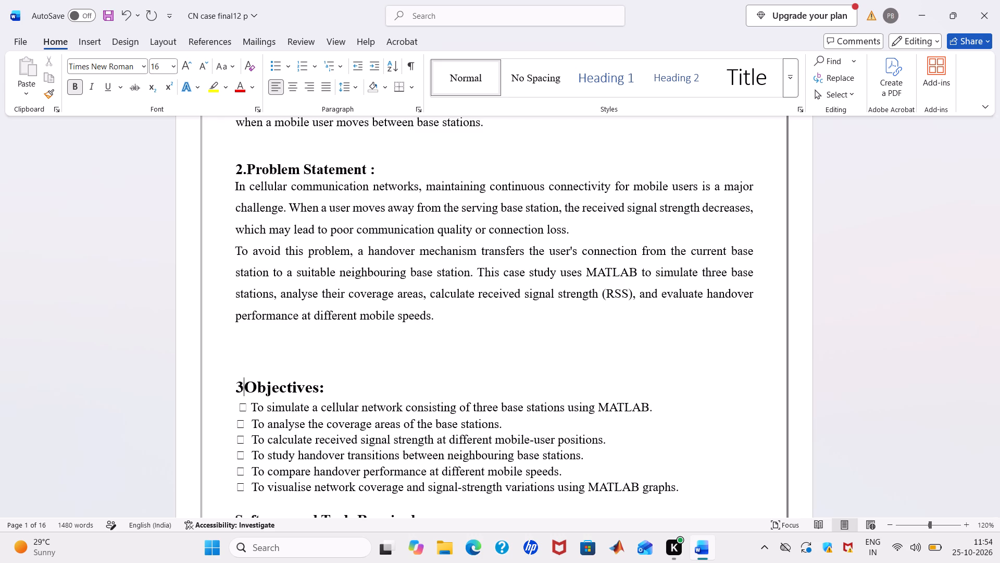
pyautogui.press('.')
# Format the six objectives under 3.Objectives as a list with solid round bullets in place of the empty box characters.
pyautogui.scroll(-1, 251, 388)
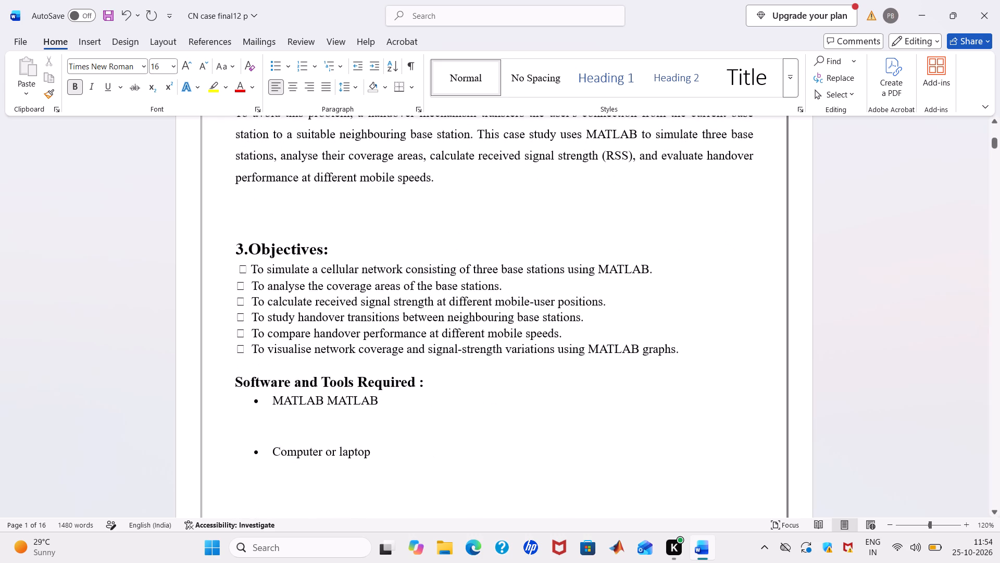
pyautogui.moveTo(241, 269); pyautogui.dragTo(496, 344)
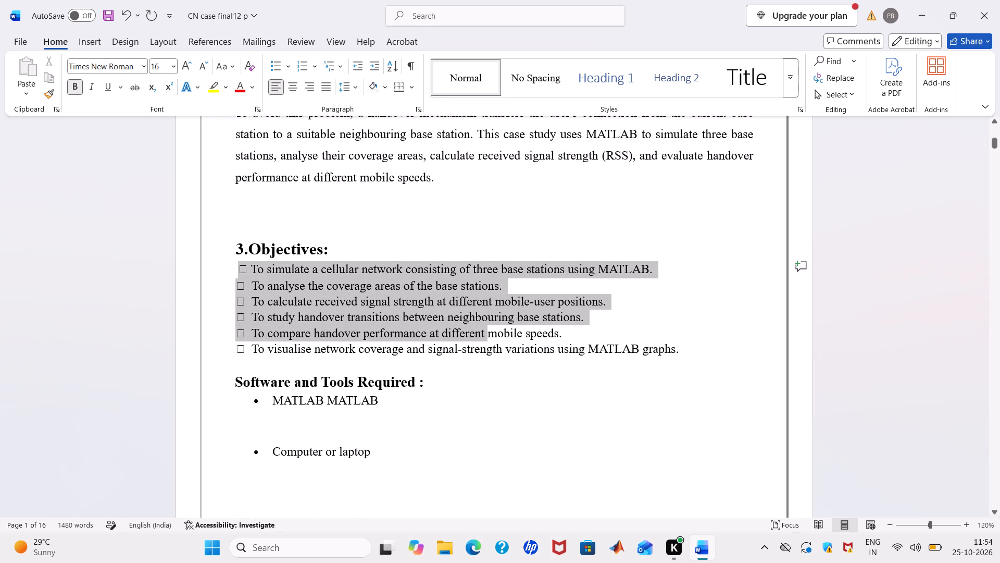
pyautogui.moveTo(496, 344); pyautogui.dragTo(598, 354)
pyautogui.click(709, 331)
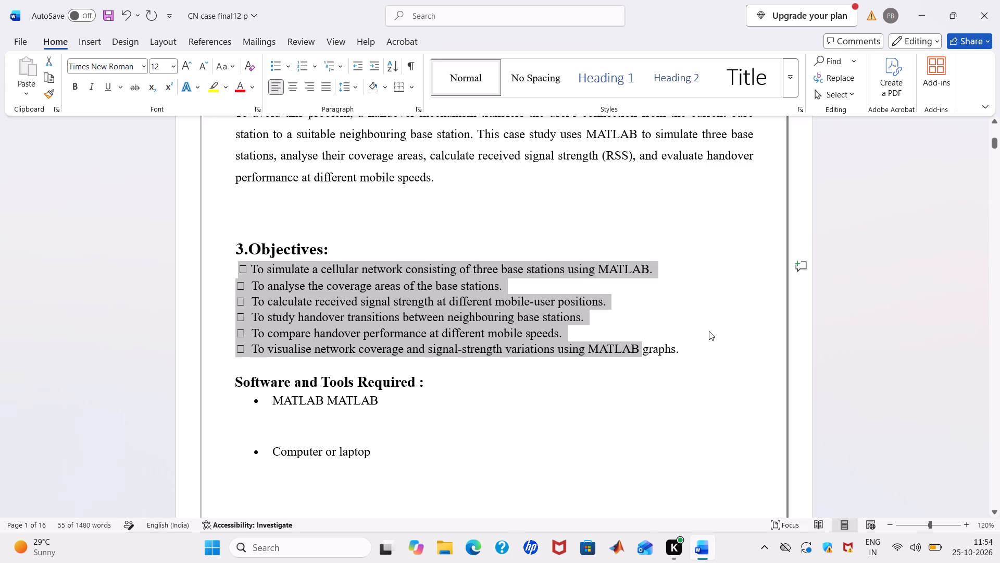
pyautogui.moveTo(232, 265); pyautogui.dragTo(436, 305)
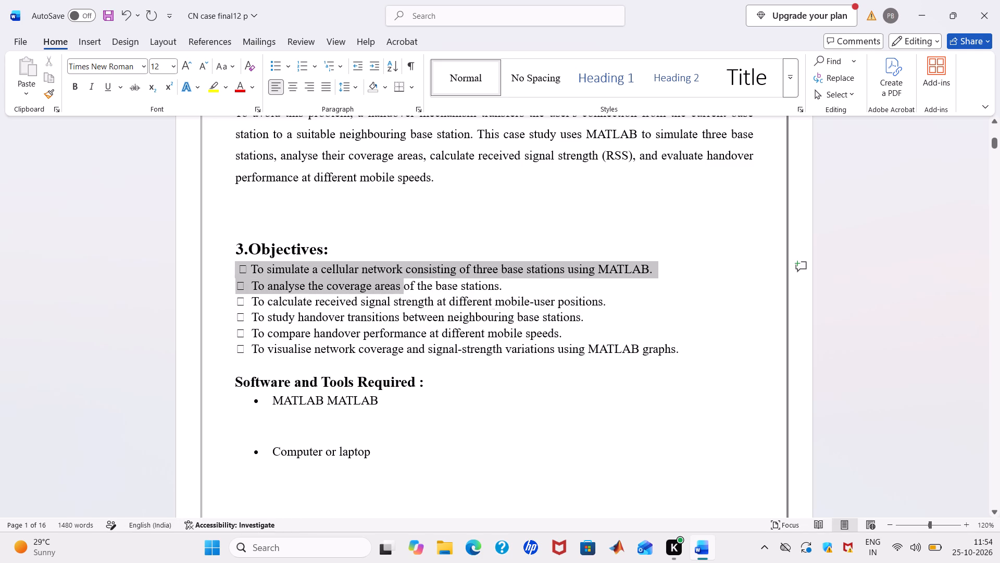
pyautogui.moveTo(436, 305); pyautogui.dragTo(723, 365)
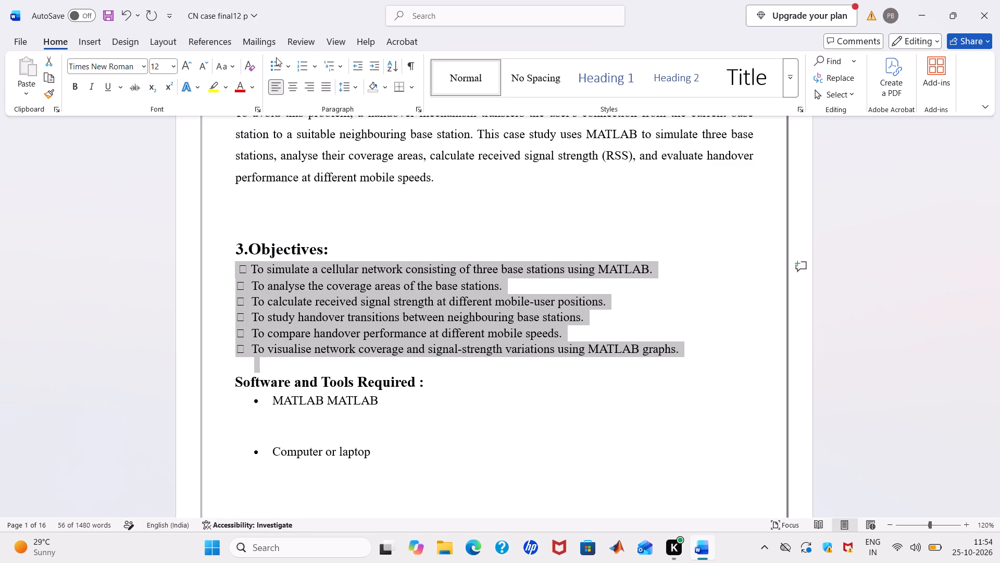
pyautogui.click(289, 66)
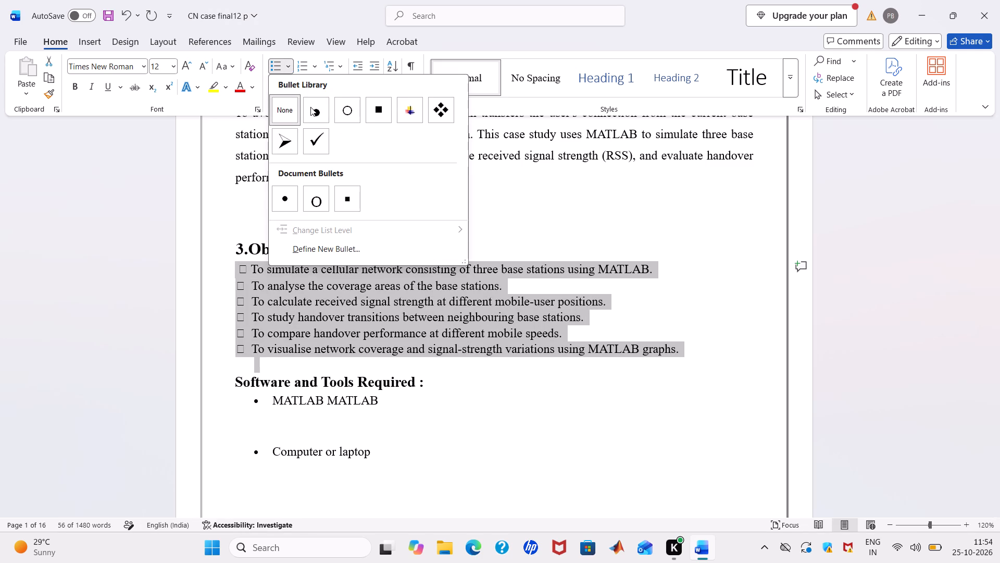
pyautogui.click(310, 107)
pyautogui.click(364, 170)
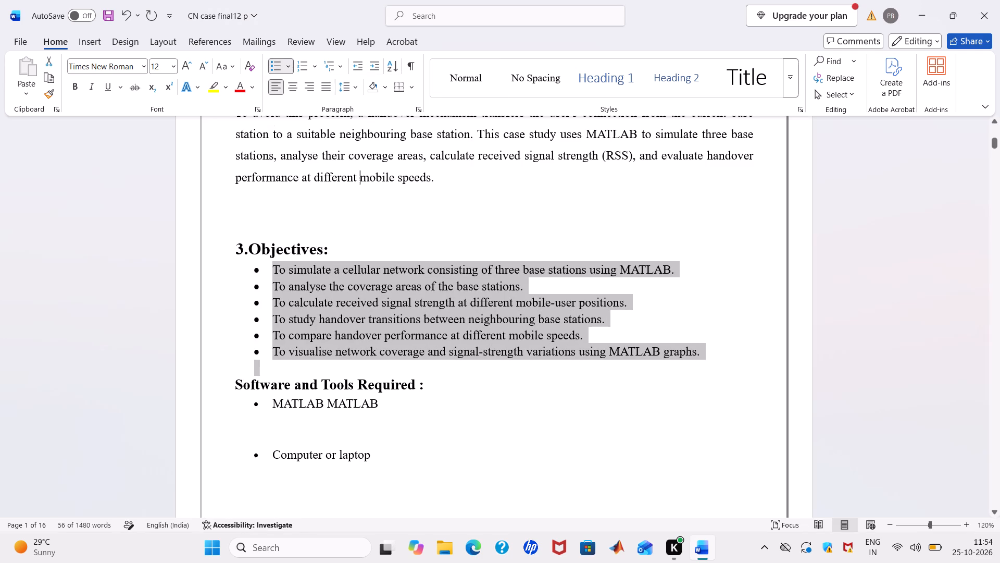
# Set the line spacing of the 1.Aim heading and its paragraph to 1.5.
pyautogui.scroll(2, 364, 170)
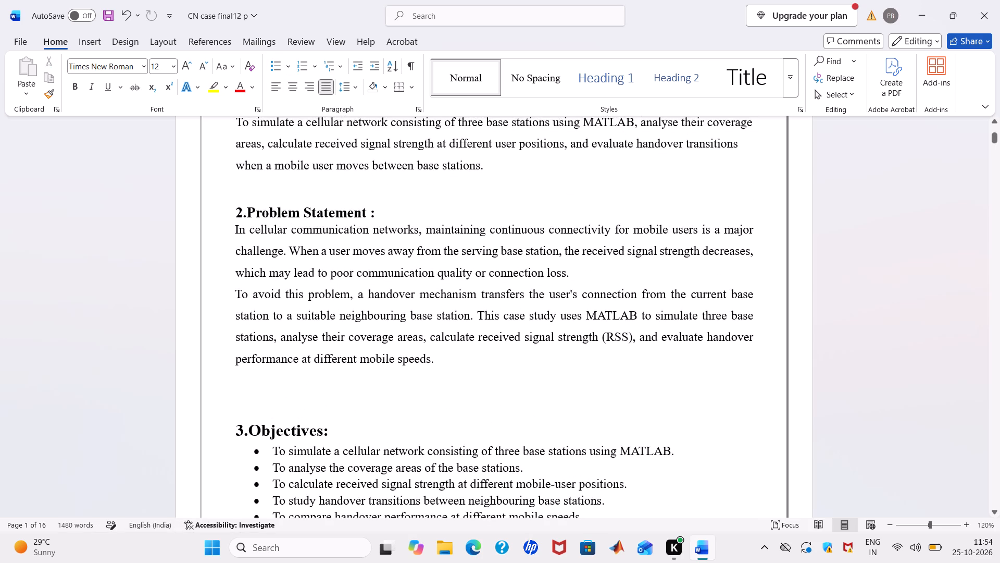
pyautogui.scroll(1, 286, 197)
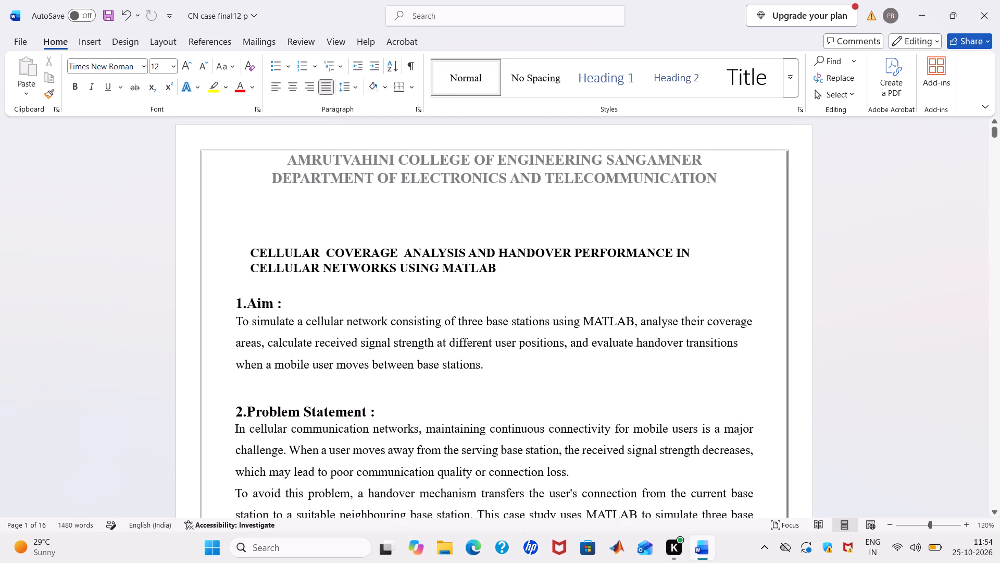
pyautogui.moveTo(230, 305); pyautogui.dragTo(496, 354)
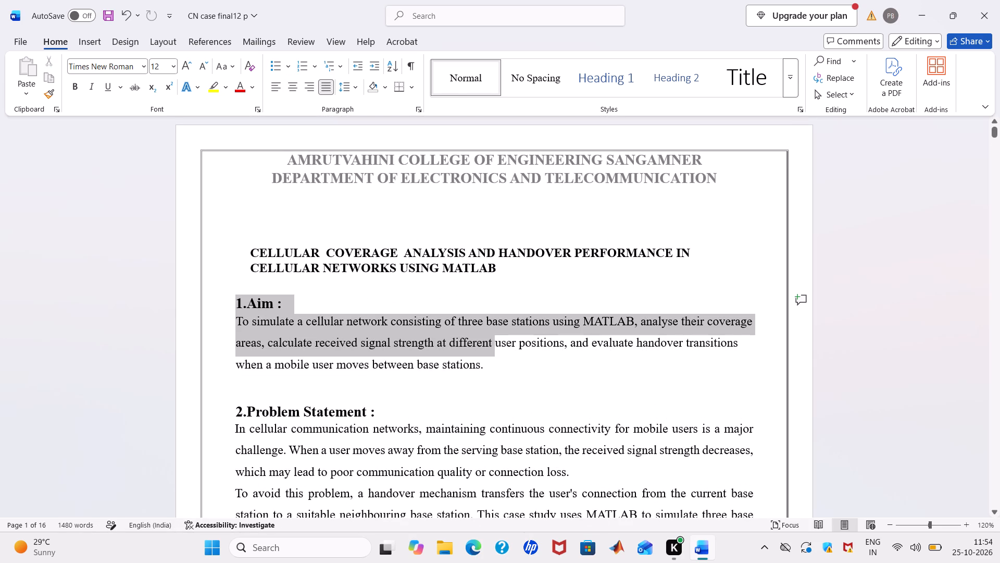
pyautogui.moveTo(496, 354); pyautogui.dragTo(501, 373)
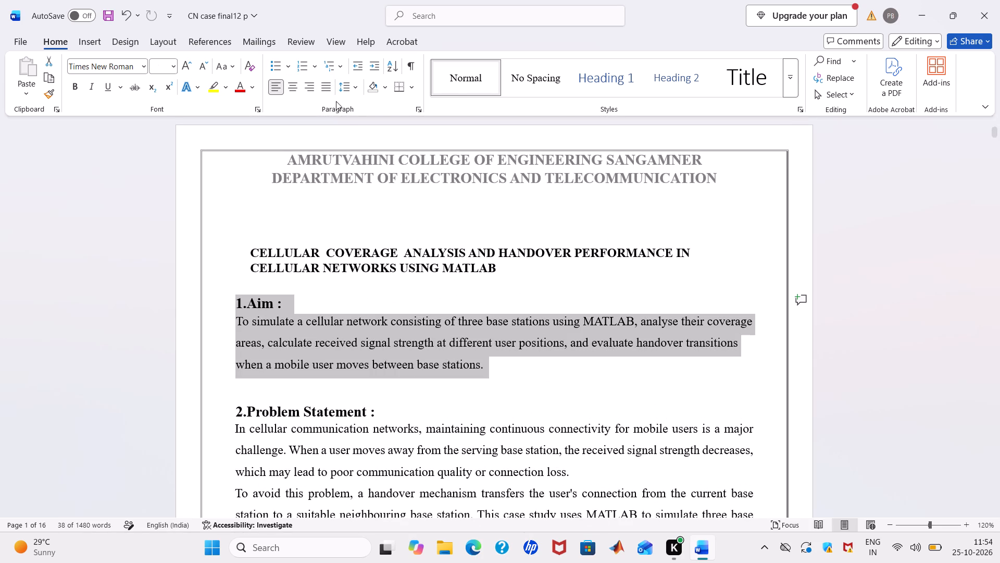
pyautogui.click(360, 87)
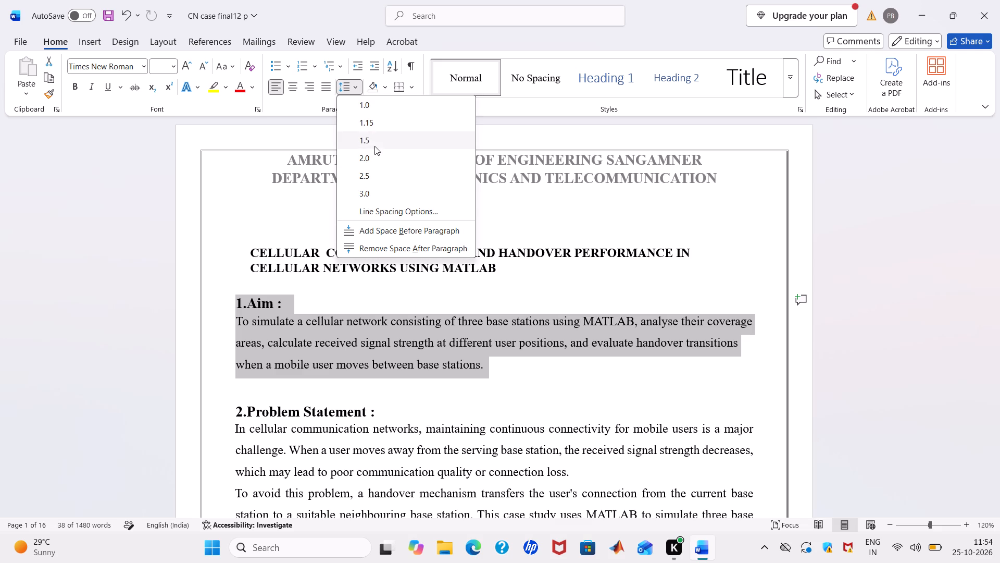
pyautogui.click(373, 139)
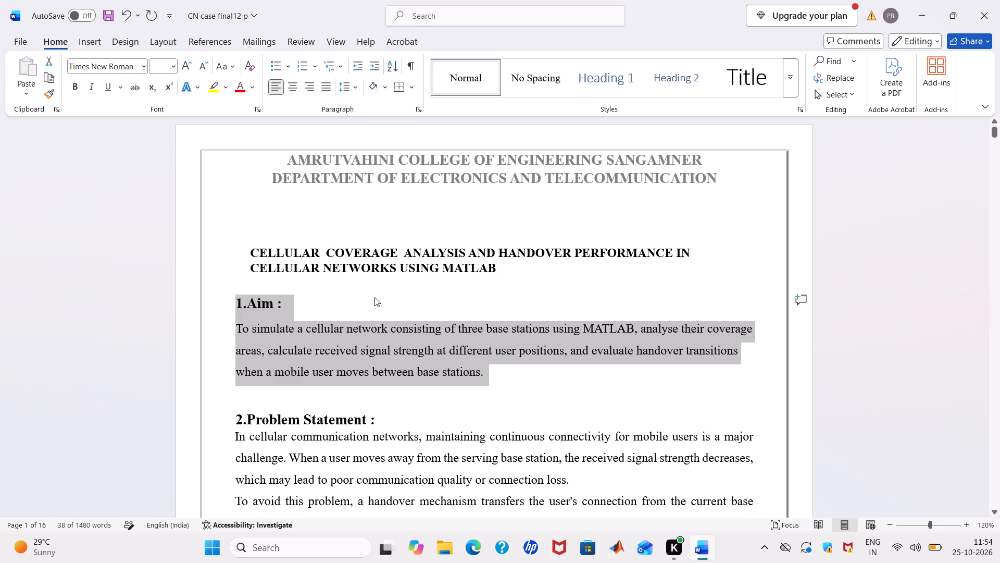
pyautogui.click(374, 297)
# Set the line spacing of the 2.Problem Statement heading and its two paragraphs to 1.5.
pyautogui.scroll(-1, 374, 297)
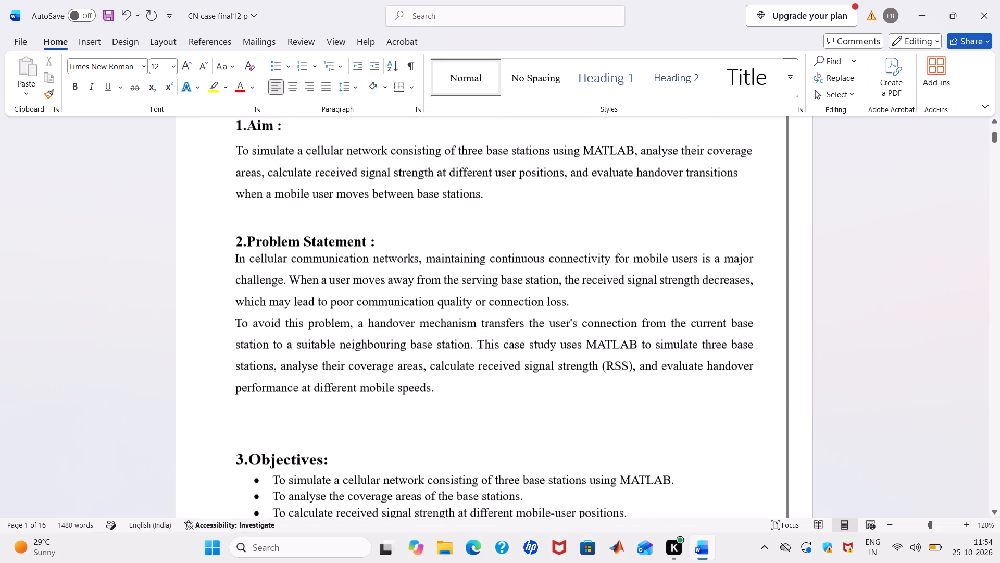
pyautogui.moveTo(230, 236); pyautogui.dragTo(277, 253)
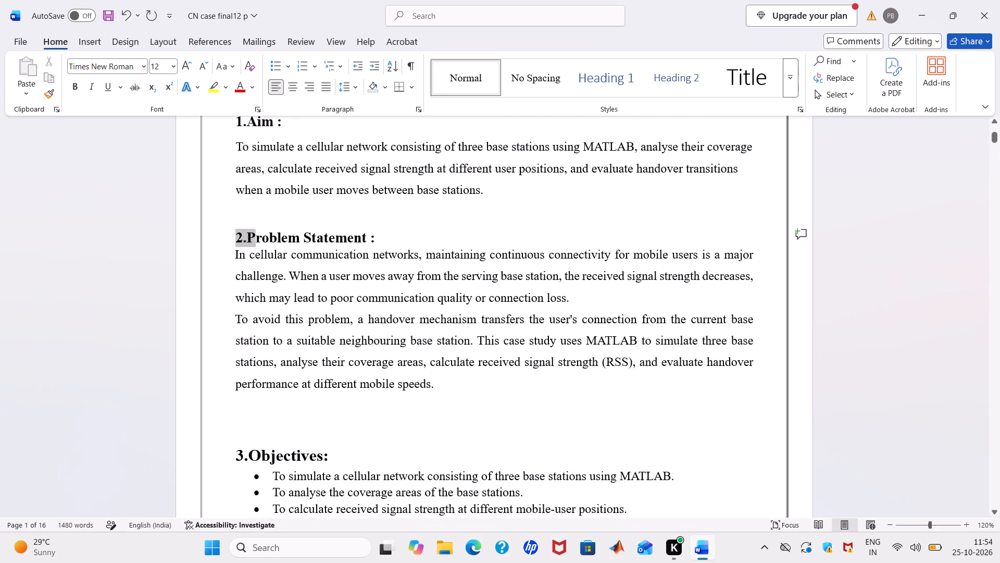
pyautogui.moveTo(277, 253); pyautogui.dragTo(448, 393)
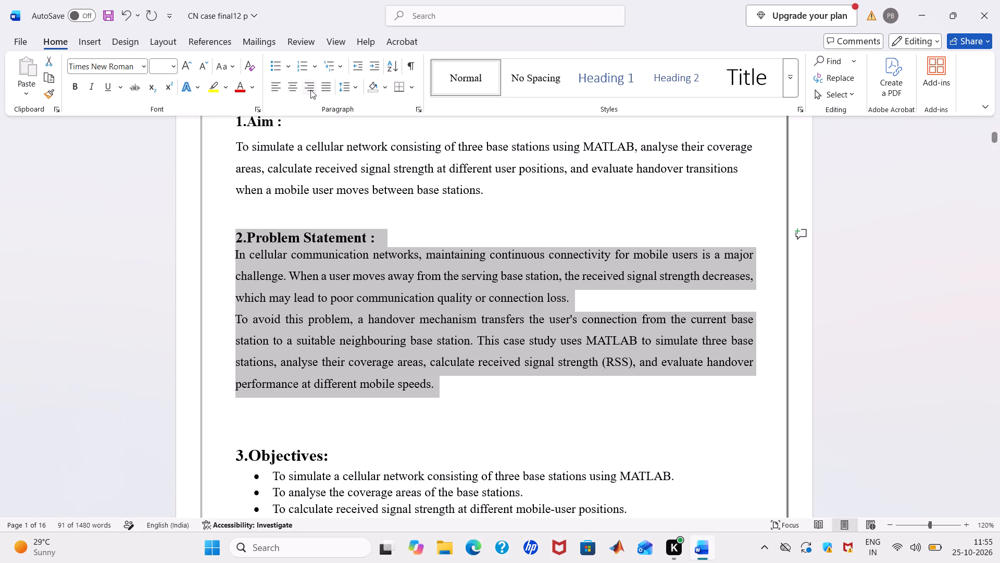
pyautogui.click(348, 89)
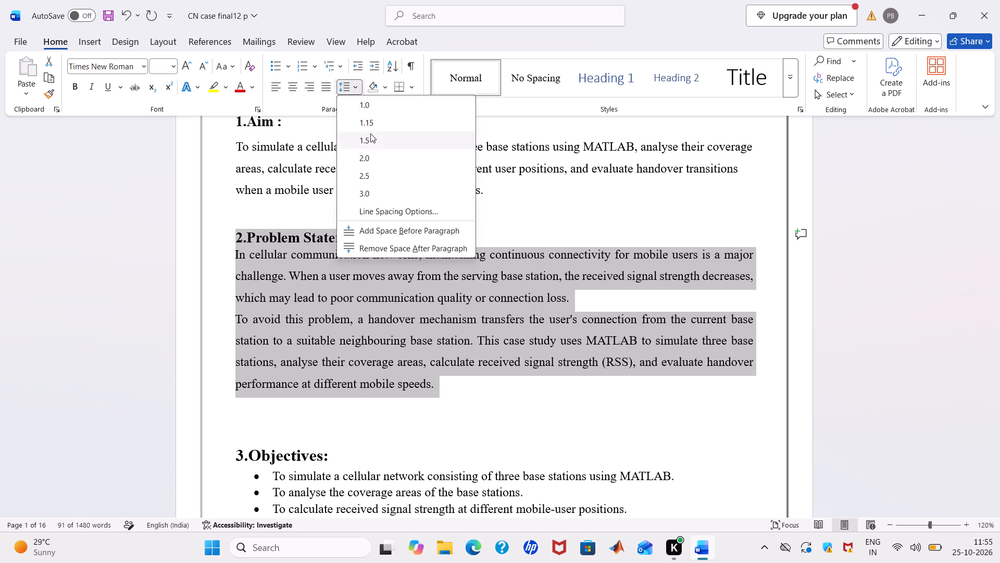
pyautogui.click(367, 139)
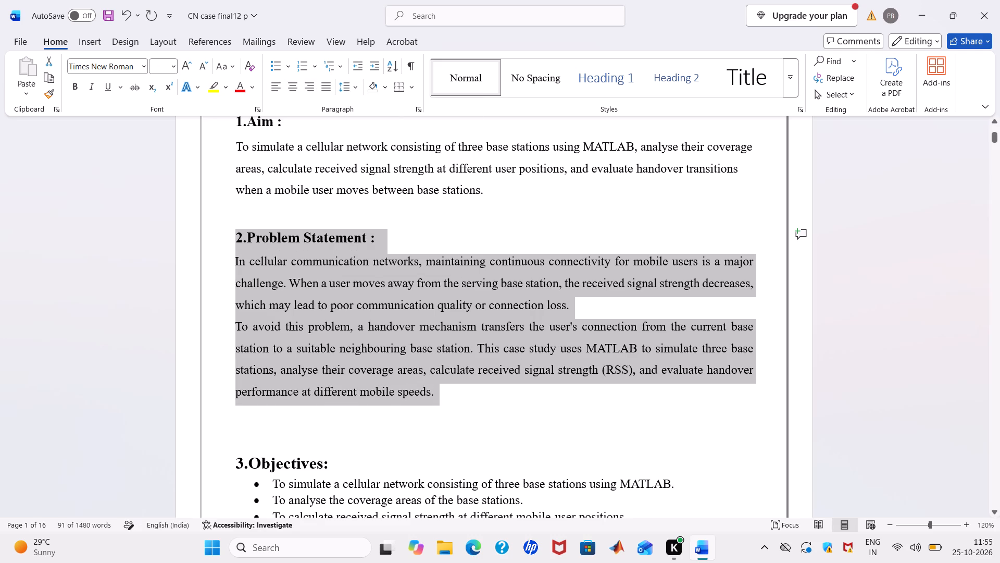
pyautogui.click(413, 224)
# Set the line spacing of the 3.Objectives heading and its six bulleted objectives to 1.5.
pyautogui.scroll(-3, 413, 224)
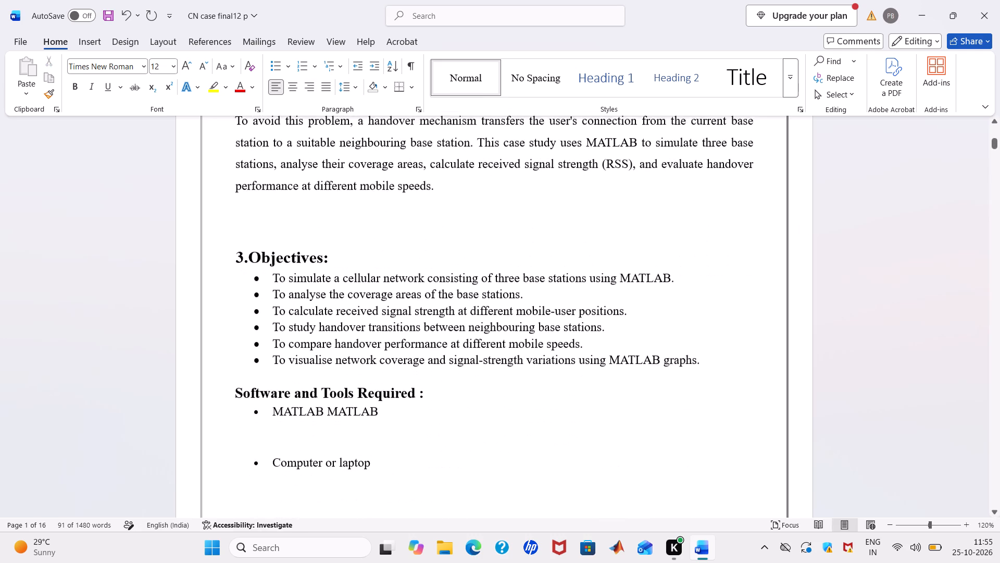
pyautogui.moveTo(235, 250); pyautogui.dragTo(401, 332)
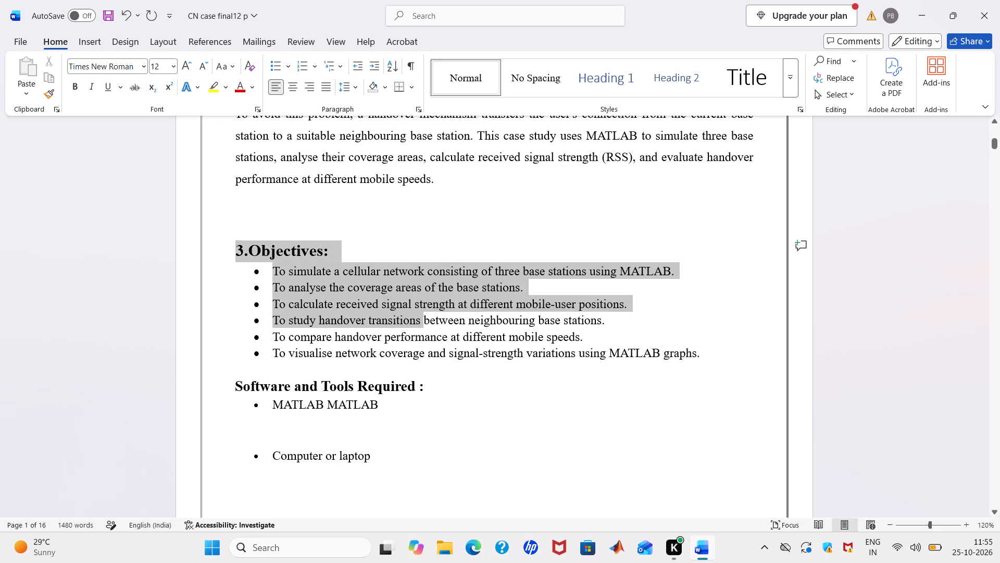
pyautogui.moveTo(401, 332); pyautogui.dragTo(690, 350)
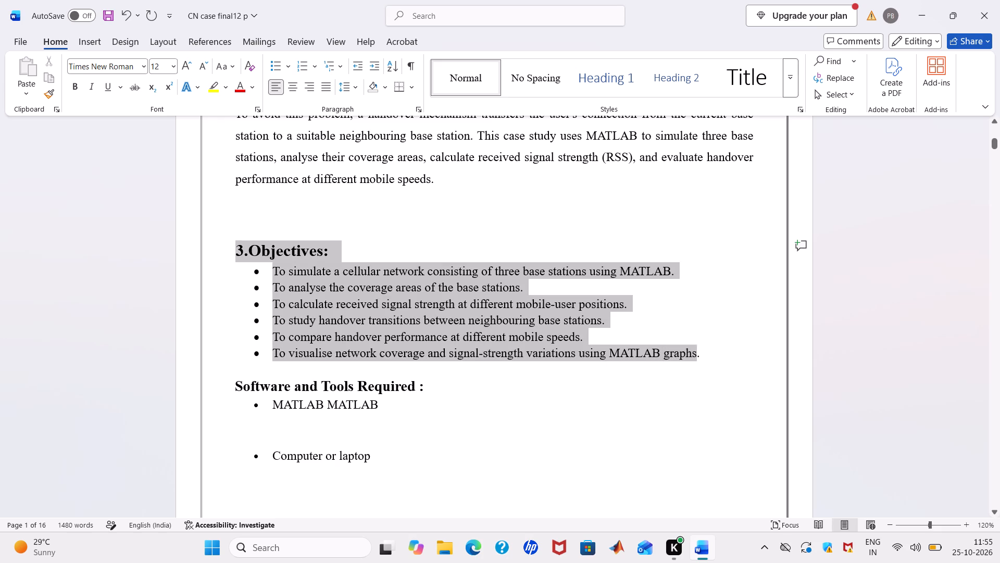
pyautogui.moveTo(690, 350); pyautogui.dragTo(746, 349)
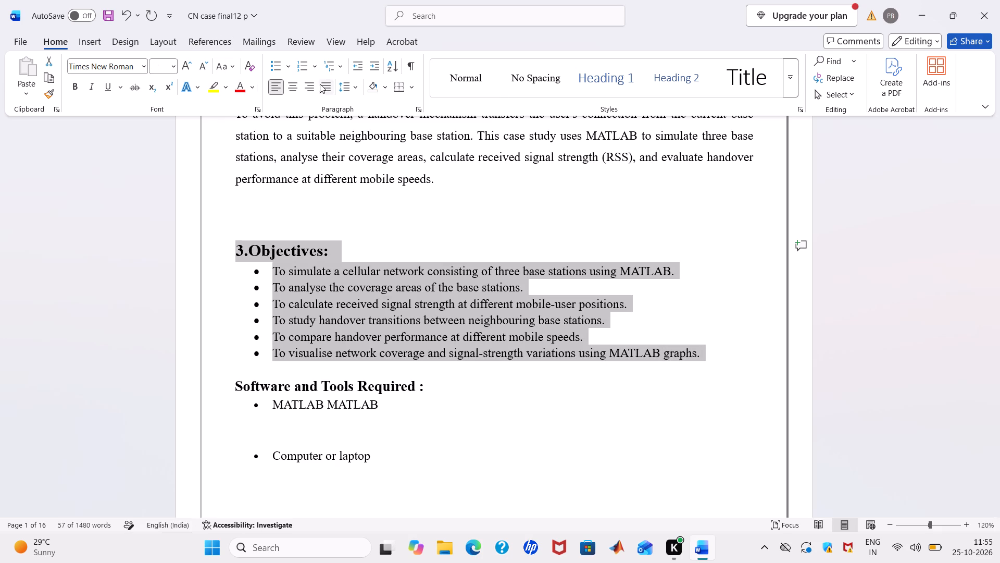
pyautogui.click(354, 88)
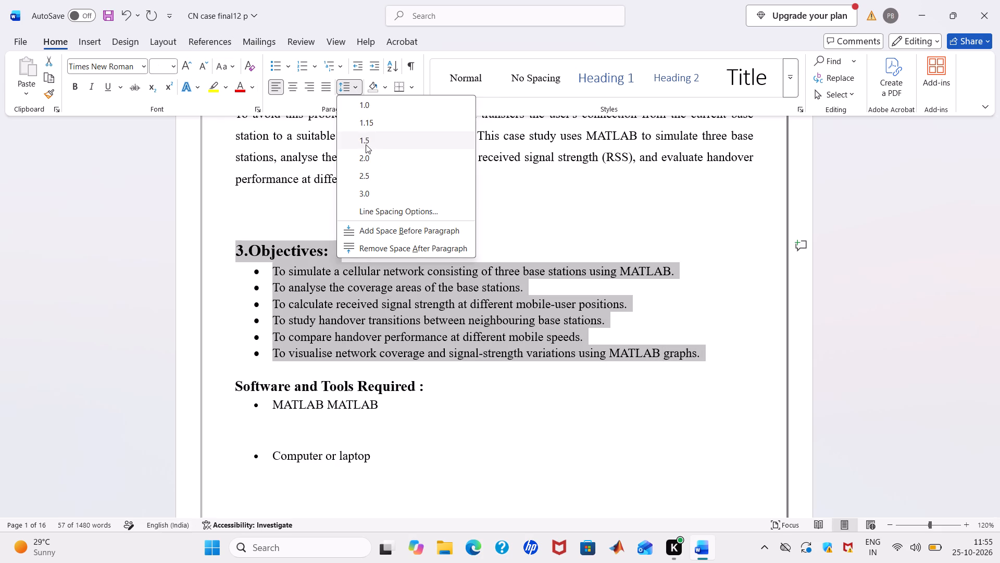
pyautogui.click(366, 143)
pyautogui.click(369, 246)
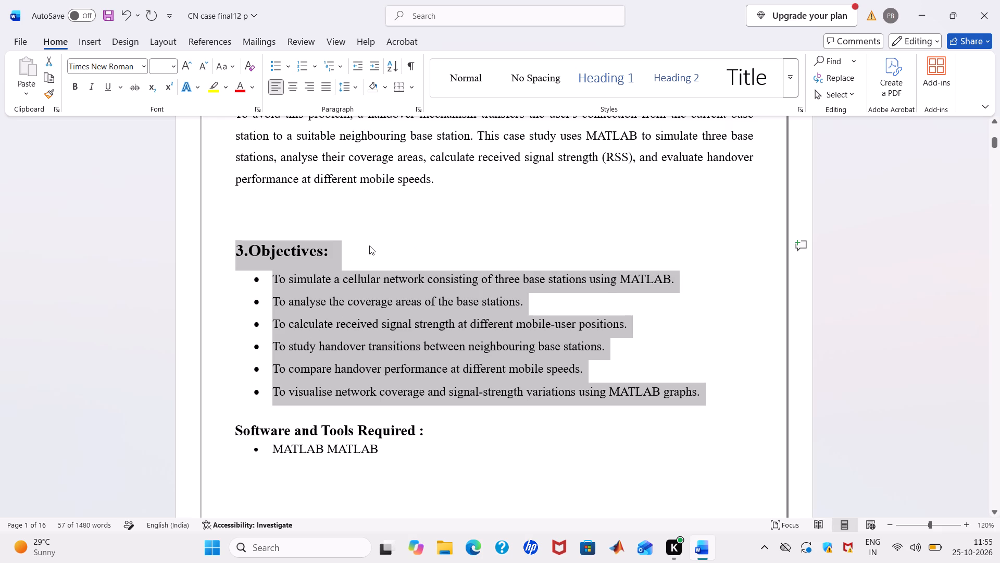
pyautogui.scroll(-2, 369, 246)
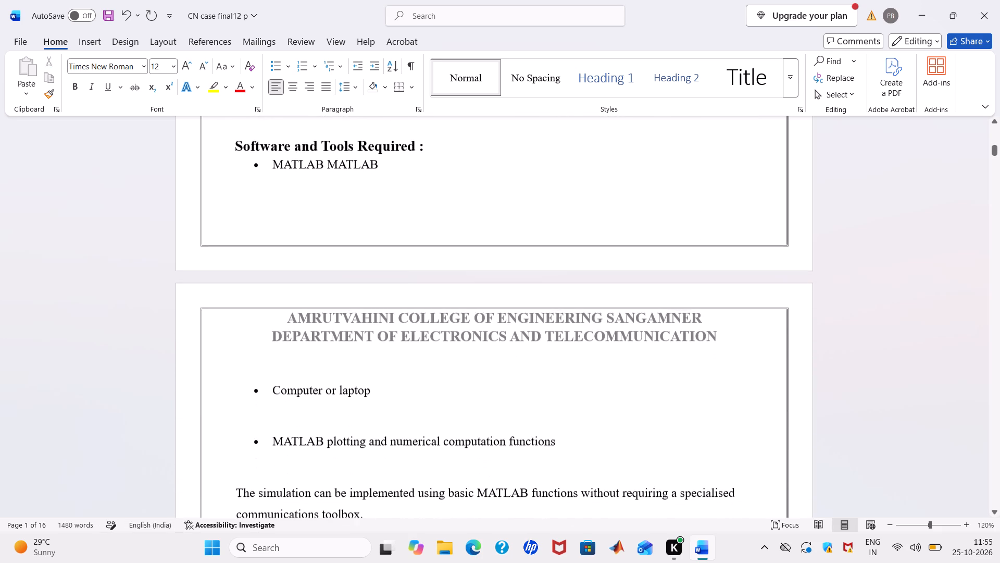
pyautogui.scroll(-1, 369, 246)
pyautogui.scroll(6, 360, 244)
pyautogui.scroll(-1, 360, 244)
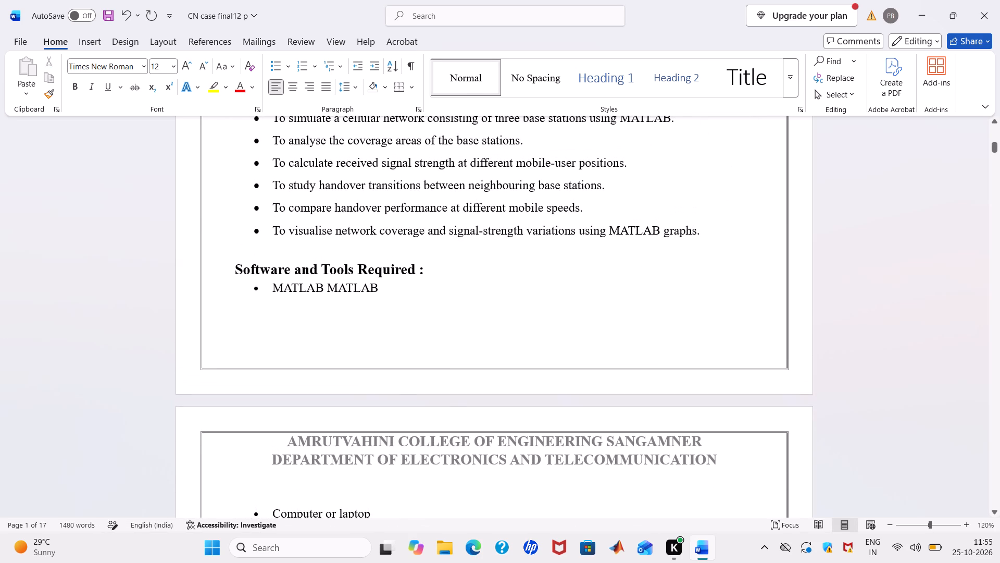
# Number the Software and Tools Required heading with "4." in front of its text.
pyautogui.click(233, 270)
pyautogui.write('4.')
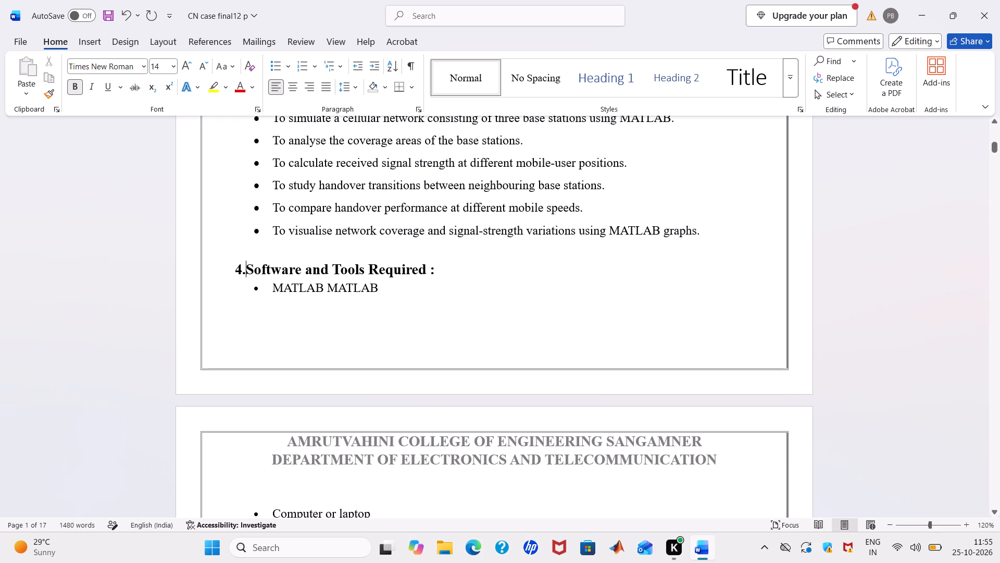
# Set the line spacing of the 4.Software and Tools Required heading, its three bullets and the closing simulation paragraph to 1.5.
pyautogui.scroll(-3, 230, 357)
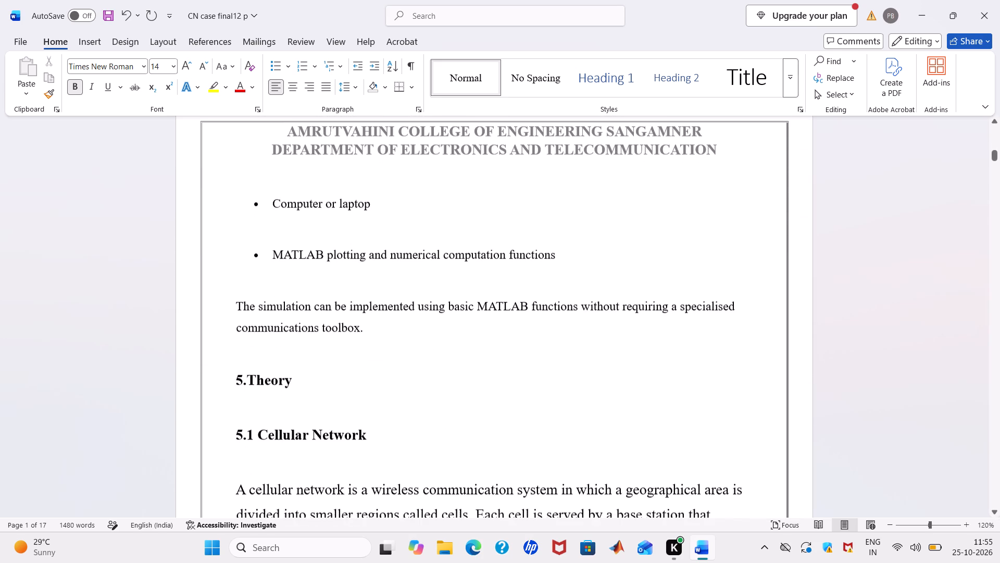
pyautogui.scroll(-1, 230, 357)
pyautogui.moveTo(232, 311); pyautogui.dragTo(240, 316)
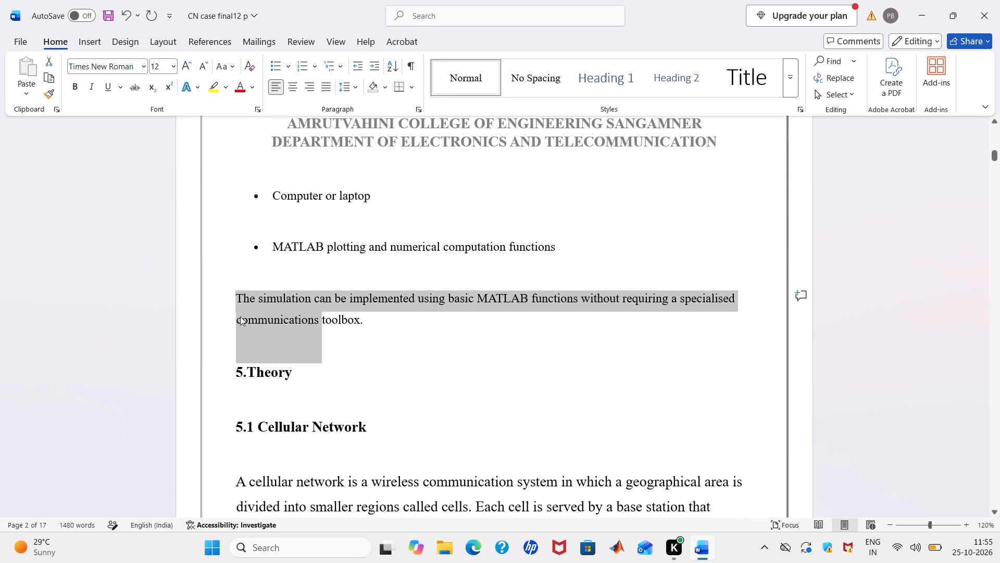
pyautogui.click(393, 358)
pyautogui.scroll(2, 393, 358)
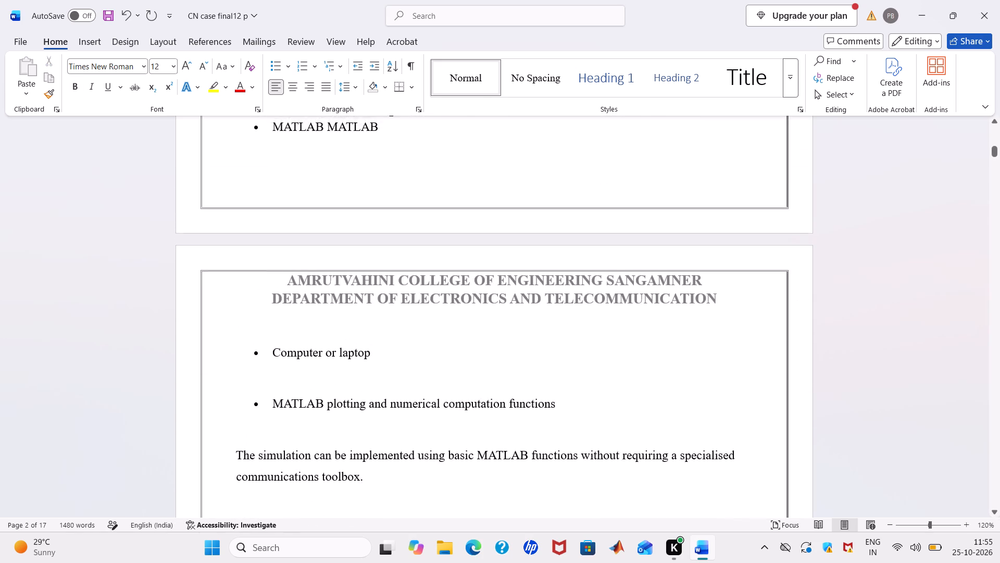
pyautogui.scroll(1, 393, 358)
pyautogui.moveTo(234, 194); pyautogui.dragTo(430, 308)
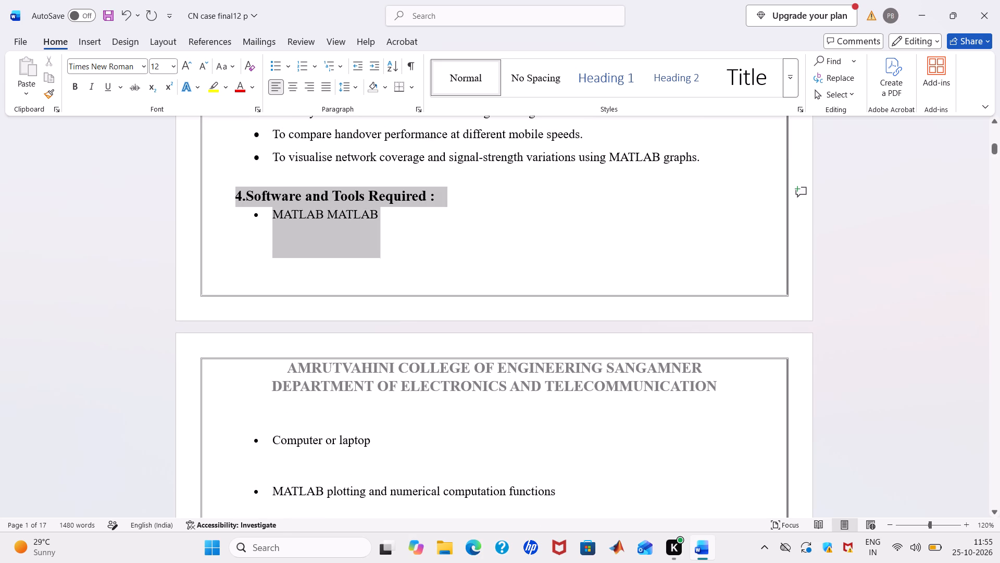
pyautogui.moveTo(430, 308); pyautogui.dragTo(544, 504)
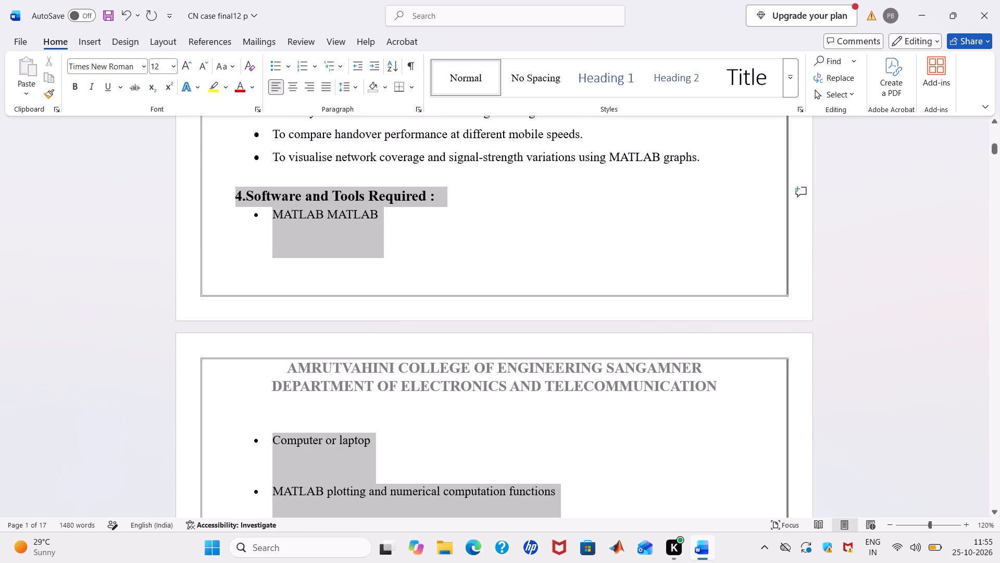
pyautogui.moveTo(544, 504); pyautogui.dragTo(591, 482)
pyautogui.press('Down')
pyautogui.press('Down')
pyautogui.scroll(-1, 591, 482)
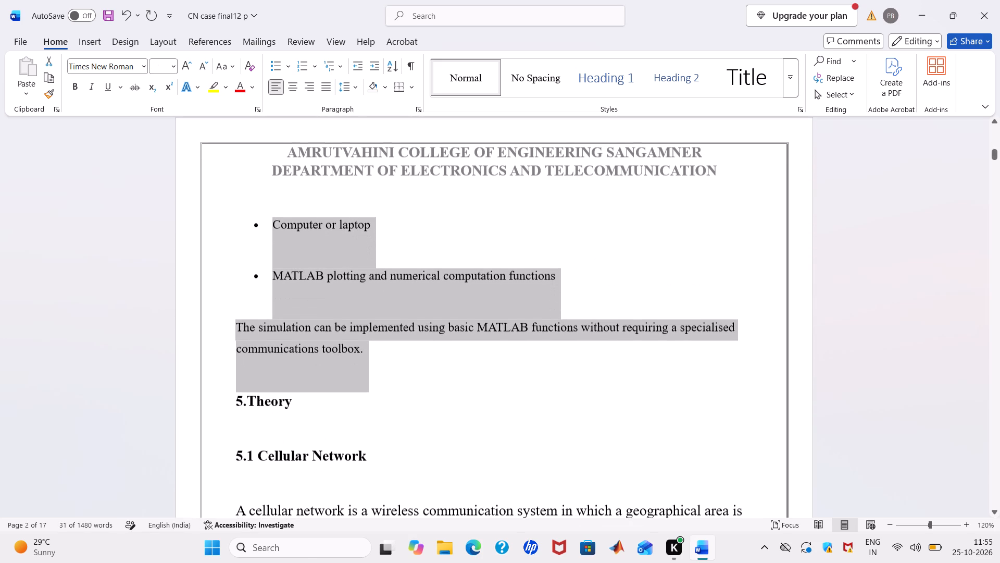
pyautogui.click(358, 87)
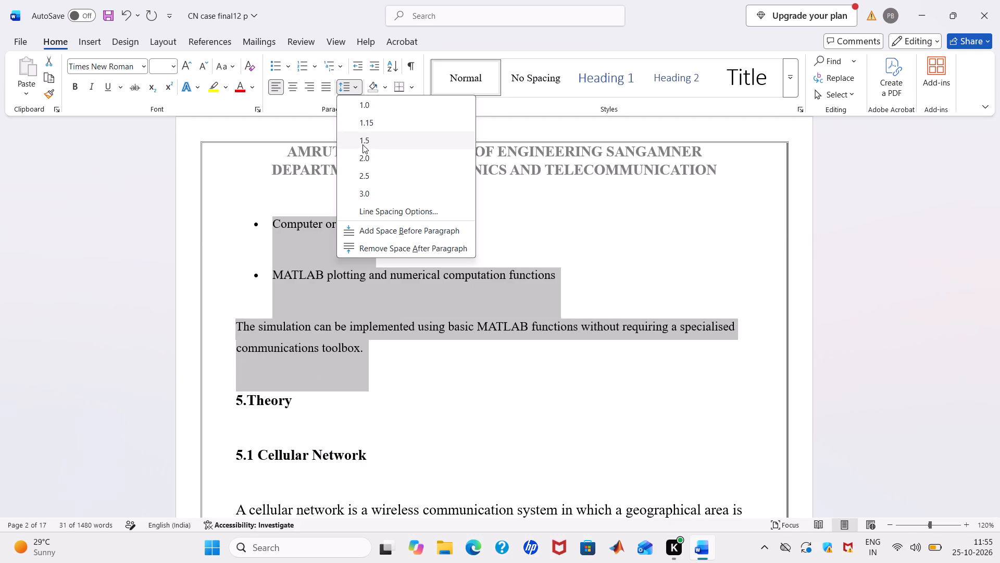
pyautogui.click(362, 144)
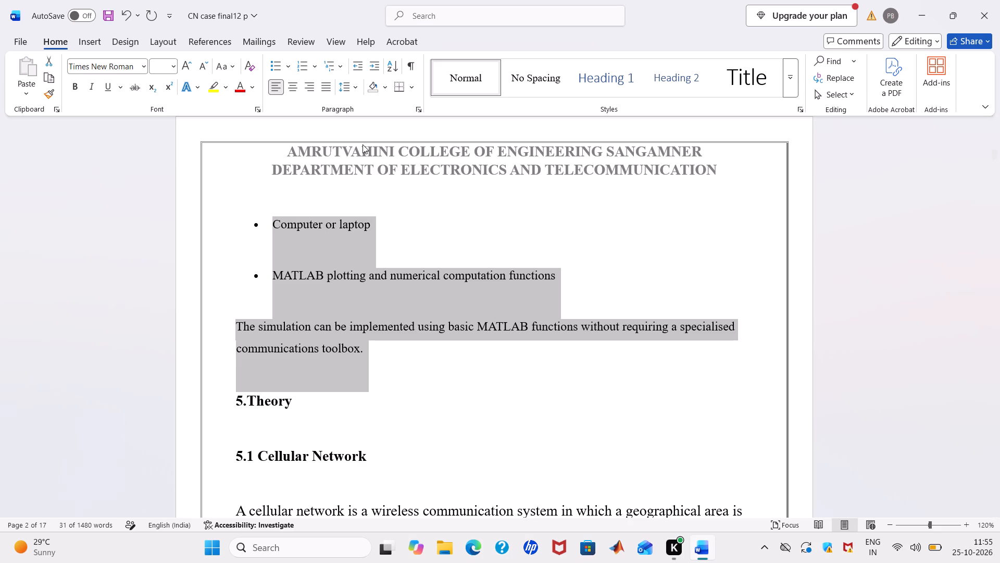
pyautogui.click(405, 356)
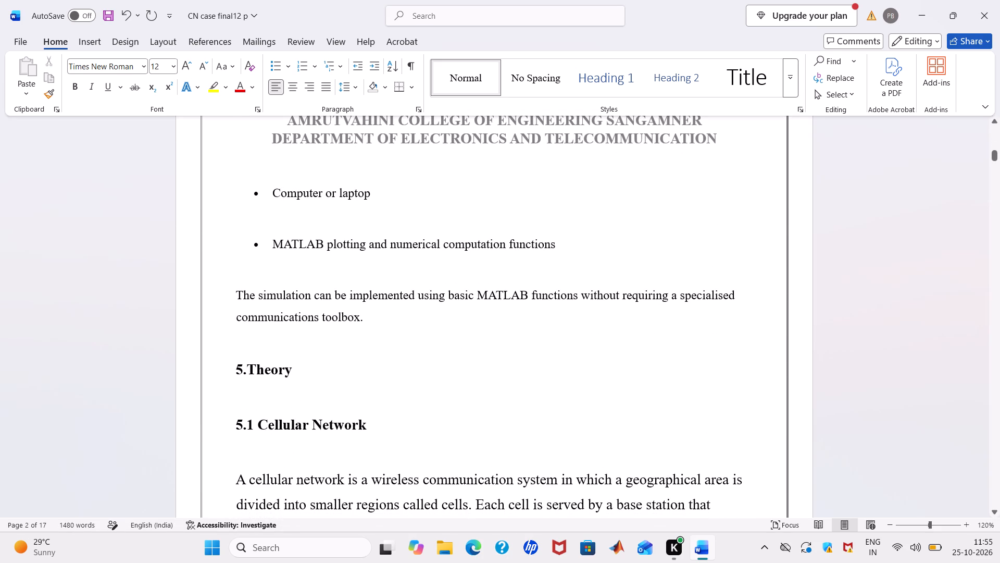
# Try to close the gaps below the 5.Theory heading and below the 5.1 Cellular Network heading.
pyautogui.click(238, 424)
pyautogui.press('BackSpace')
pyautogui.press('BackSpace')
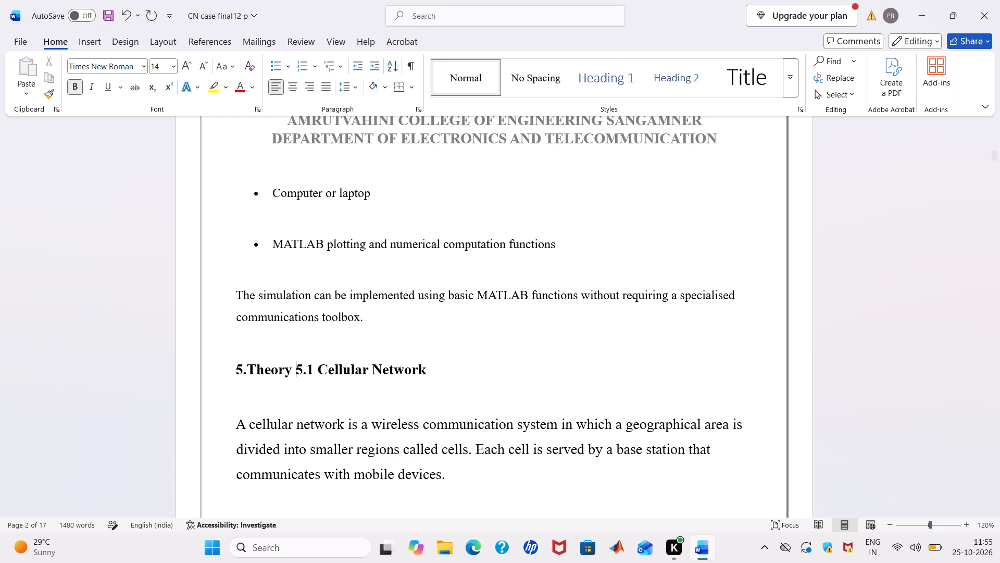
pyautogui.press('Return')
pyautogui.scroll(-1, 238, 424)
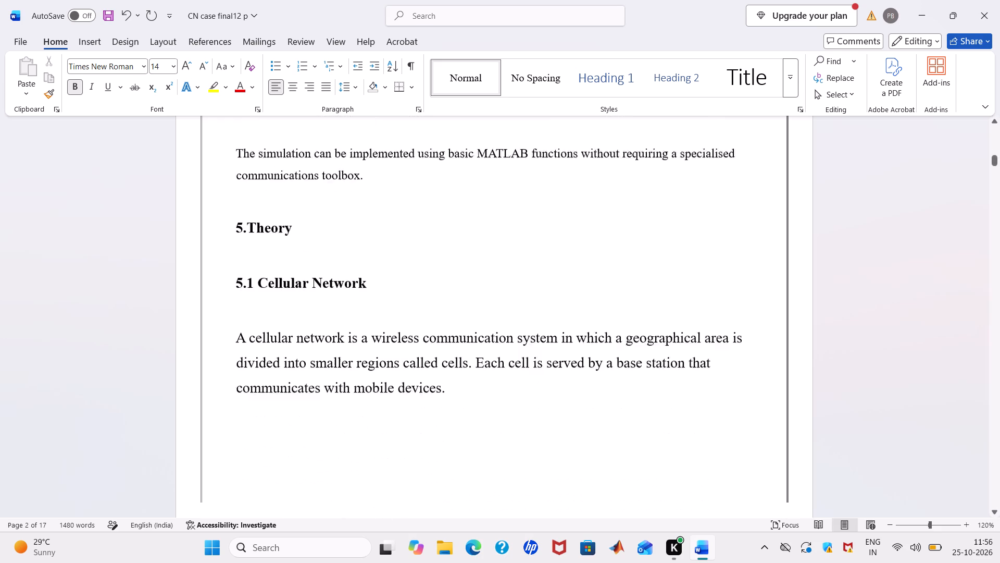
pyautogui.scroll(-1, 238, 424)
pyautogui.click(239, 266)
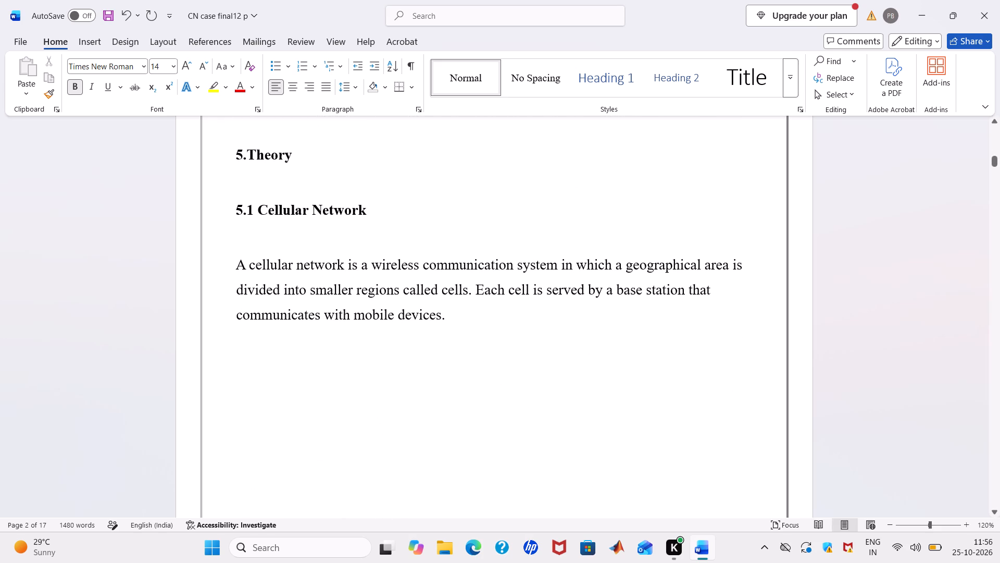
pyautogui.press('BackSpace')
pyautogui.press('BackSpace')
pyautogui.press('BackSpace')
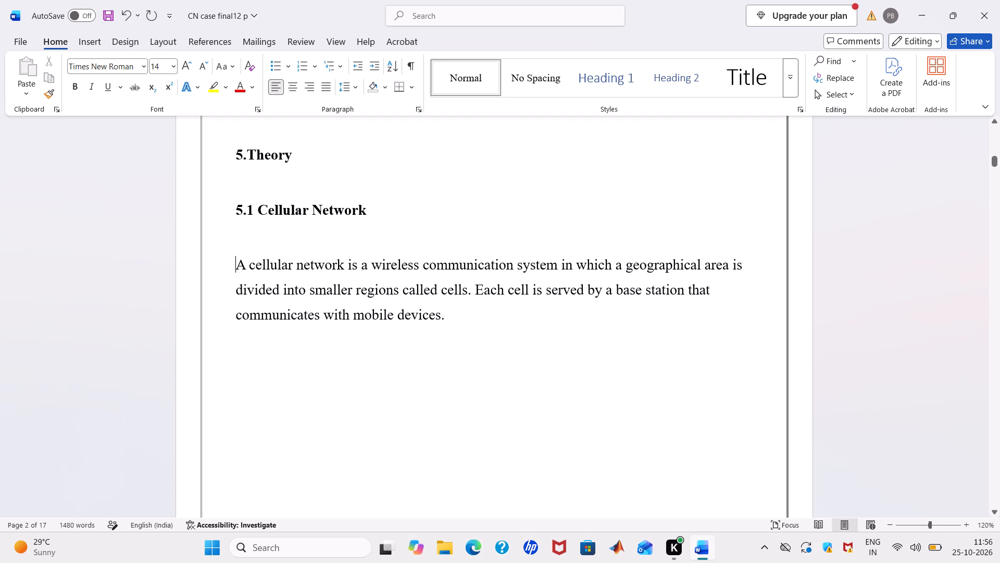
# Shrink the cell tower diagram proportionally so it fits on the page with the 5.1 Cellular Network paragraph.
pyautogui.scroll(-2, 239, 266)
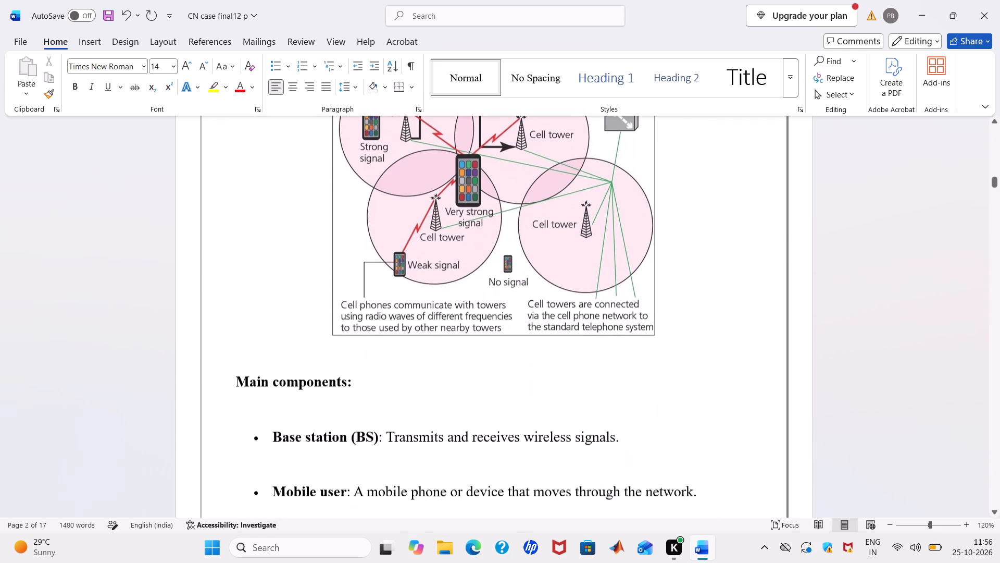
pyautogui.scroll(-3, 239, 266)
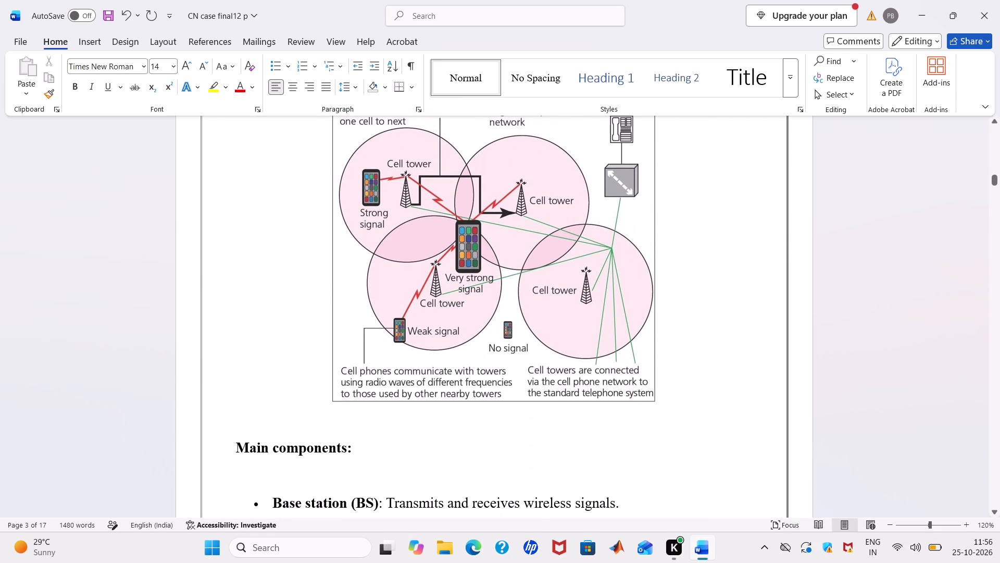
pyautogui.moveTo(653, 400); pyautogui.dragTo(634, 371)
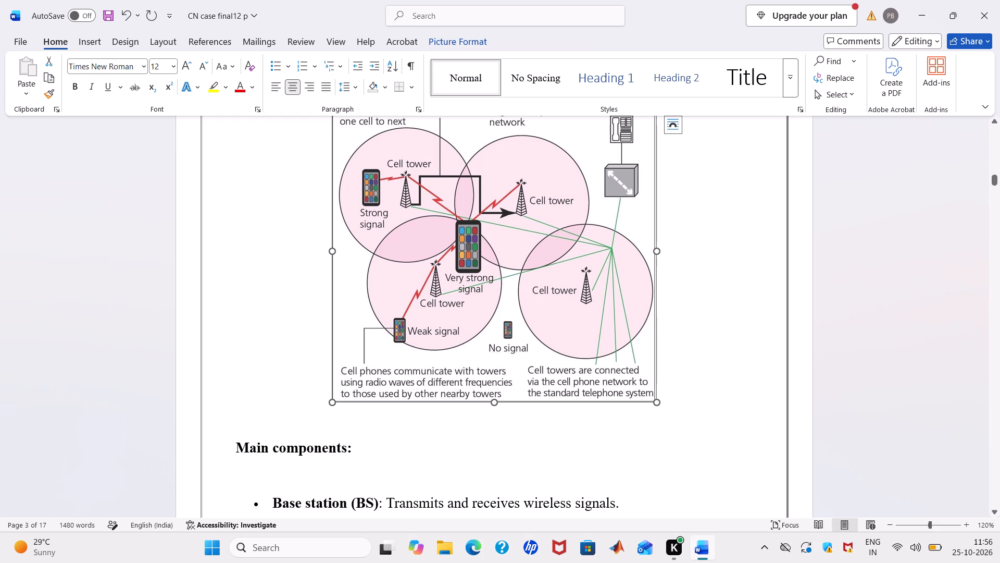
pyautogui.moveTo(656, 400); pyautogui.dragTo(592, 256)
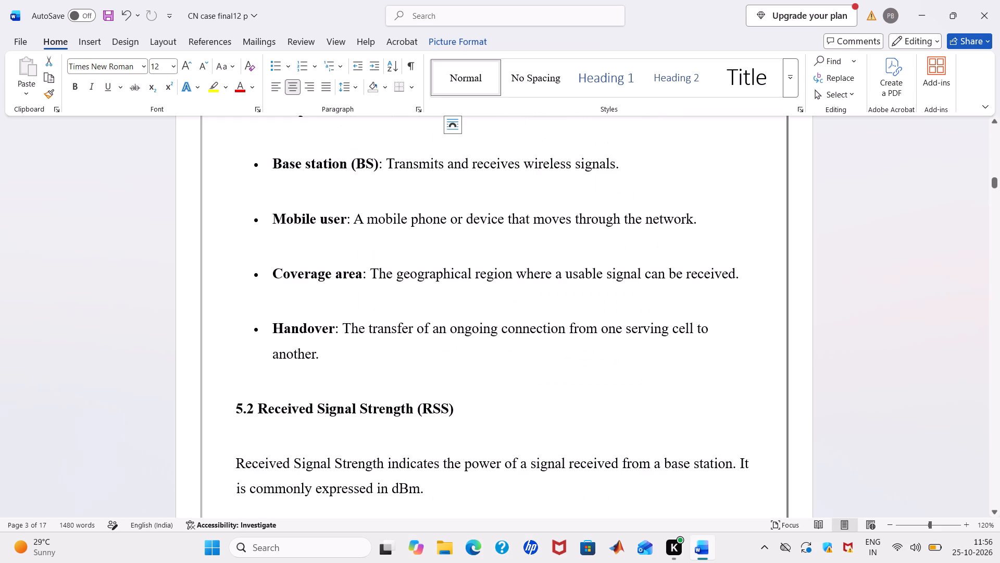
pyautogui.scroll(5, 592, 256)
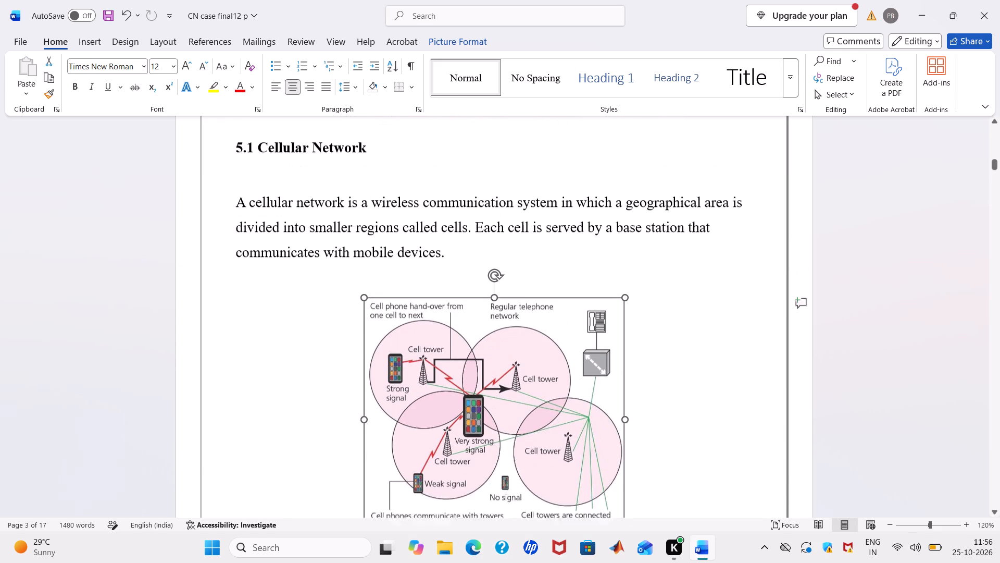
pyautogui.scroll(1, 592, 256)
pyautogui.click(536, 272)
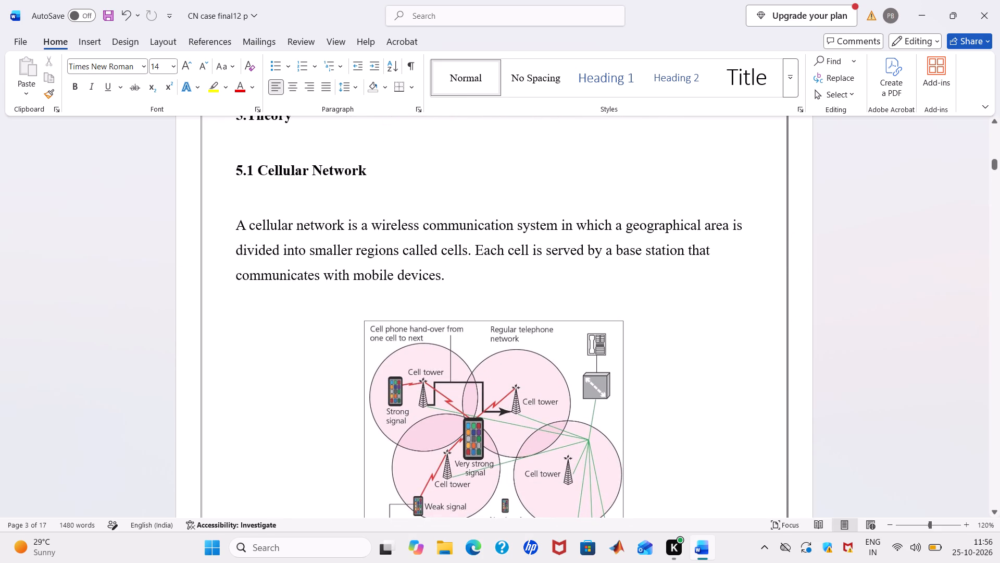
# Set the line spacing of the 5.Theory and 5.1 Cellular Network headings and the paragraph above the diagram to 1.5.
pyautogui.moveTo(234, 125); pyautogui.dragTo(421, 265)
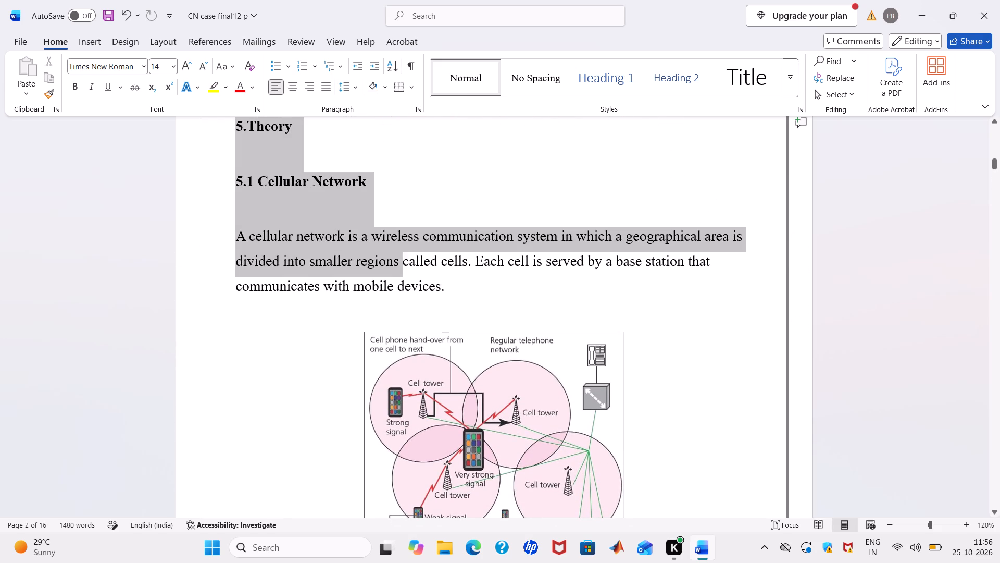
pyautogui.moveTo(421, 265); pyautogui.dragTo(459, 299)
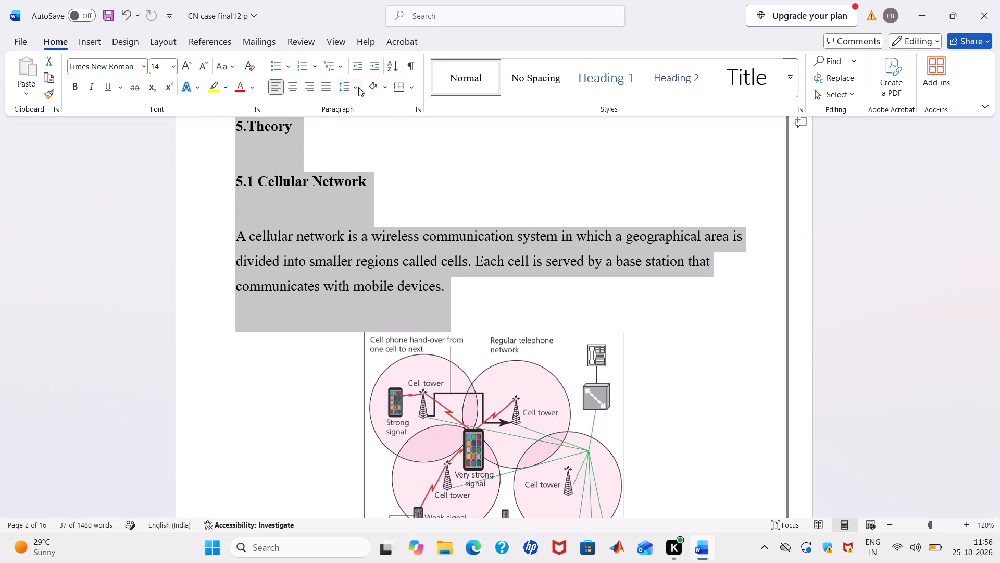
pyautogui.click(357, 88)
pyautogui.click(364, 138)
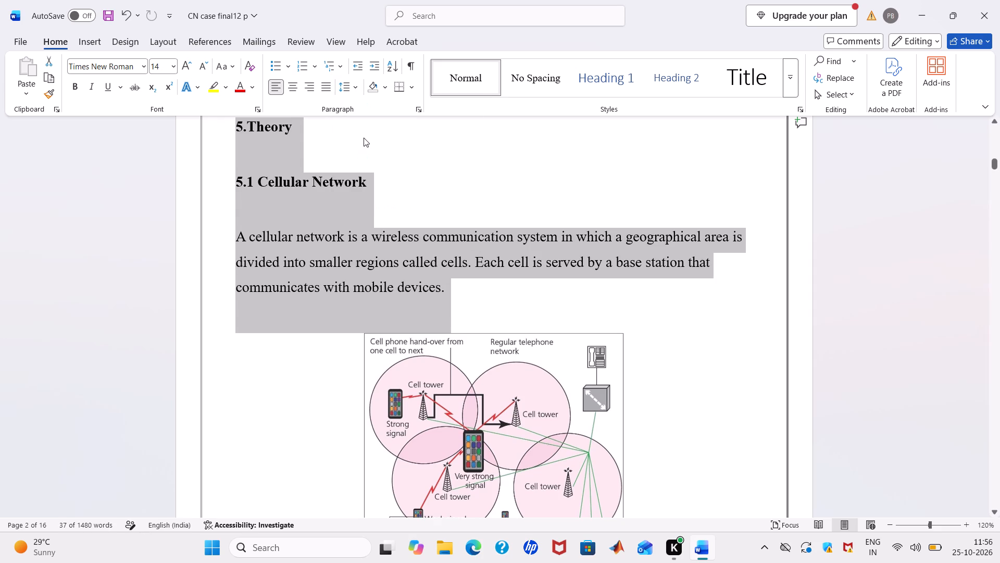
pyautogui.click(389, 176)
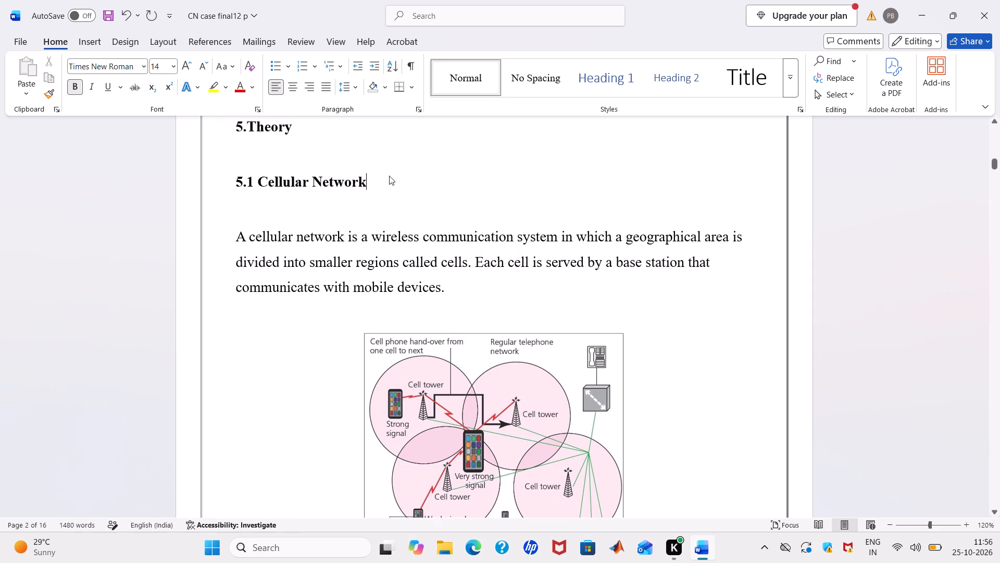
# Set the line spacing of the Main components heading and its four bullets, Base station through Handover, to 1.5.
pyautogui.scroll(-3, 356, 236)
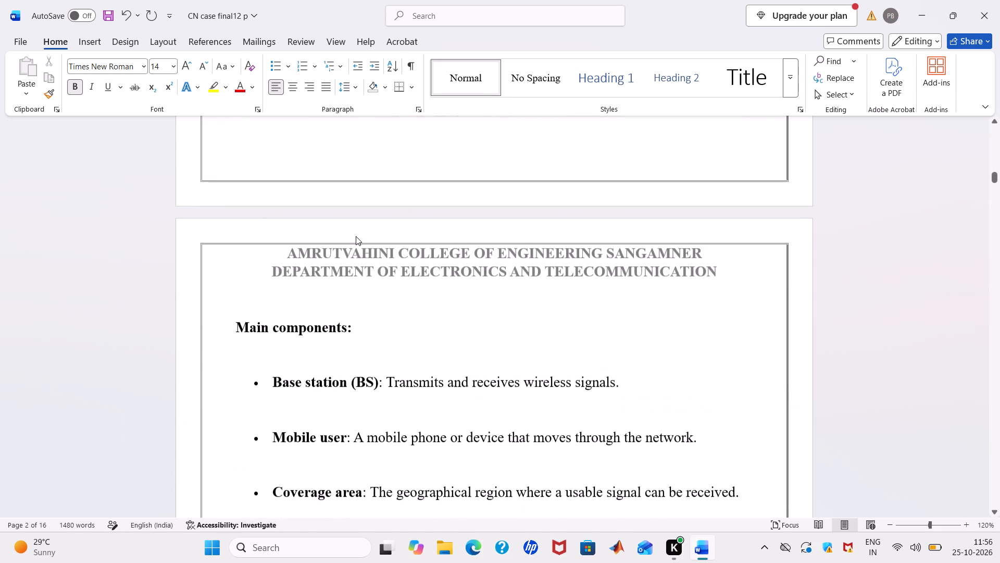
pyautogui.scroll(-2, 356, 236)
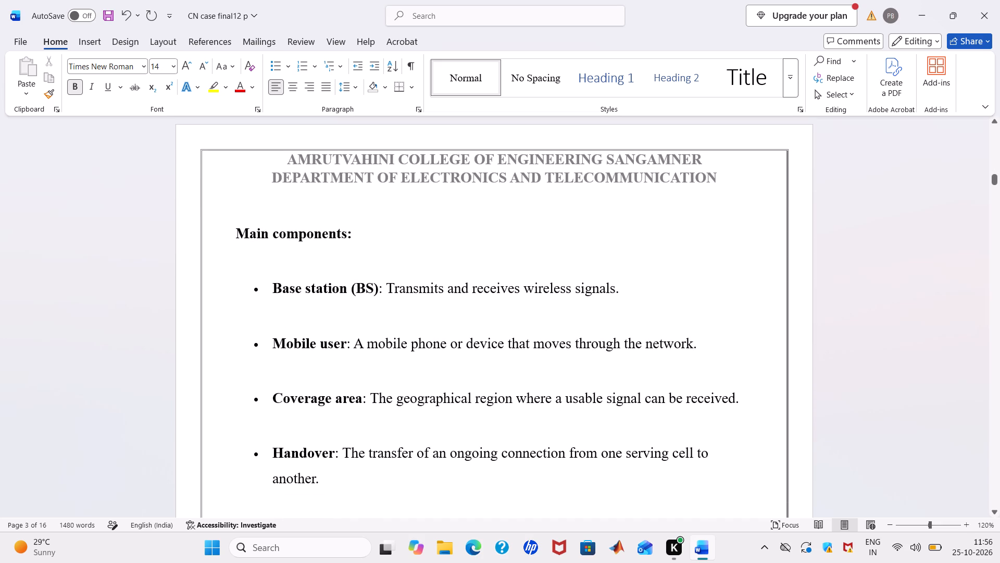
pyautogui.click(253, 287)
pyautogui.moveTo(233, 233); pyautogui.dragTo(342, 301)
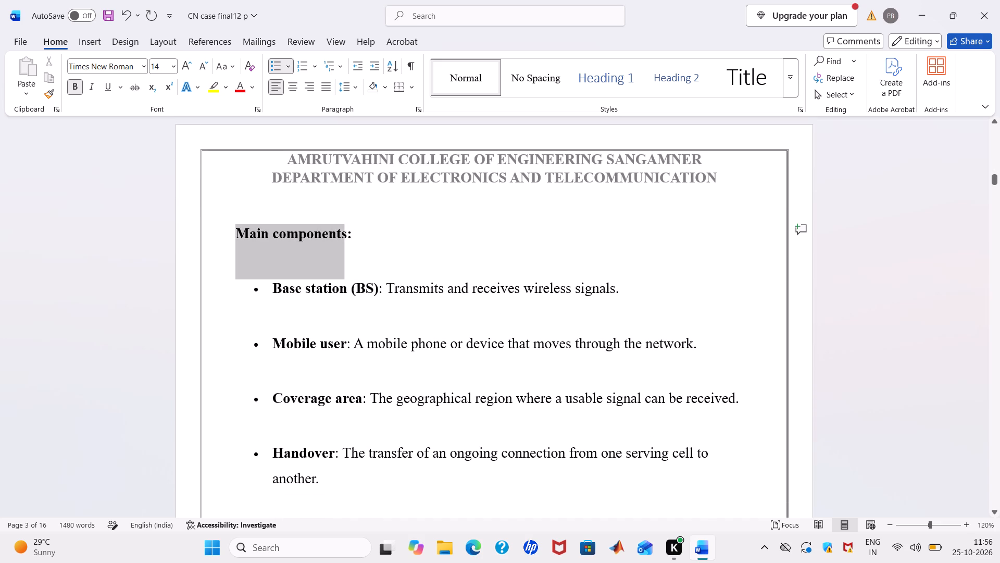
pyautogui.moveTo(342, 301); pyautogui.dragTo(492, 479)
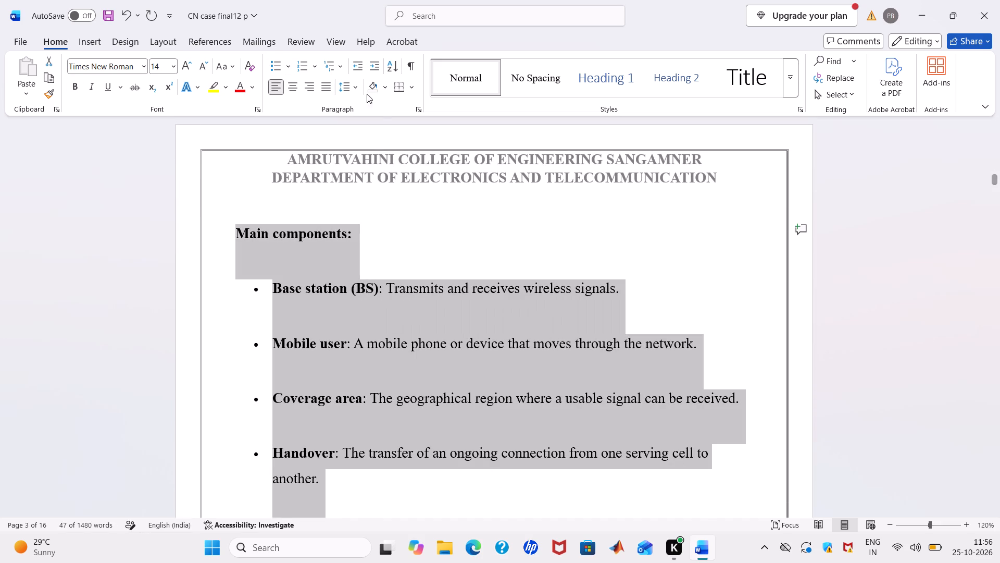
pyautogui.click(354, 91)
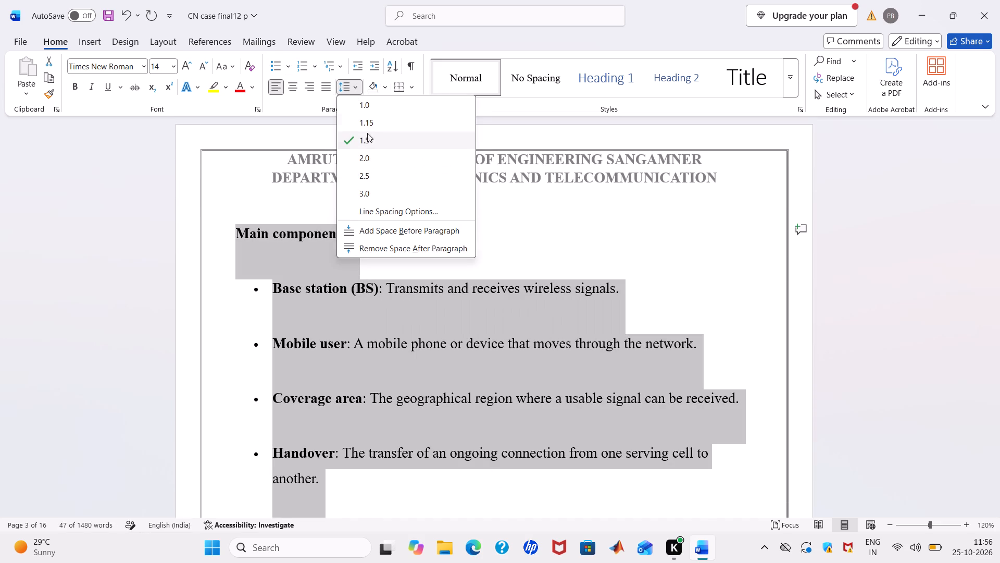
pyautogui.click(369, 143)
pyautogui.click(403, 249)
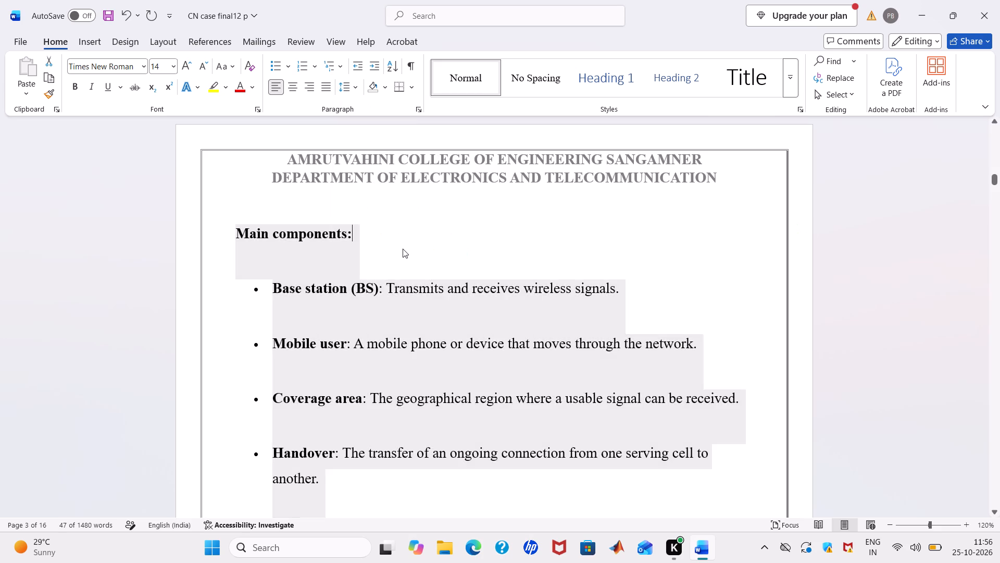
# Set the line spacing of the 5.2 Received Signal Strength (RSS) heading and its text, down to "Where:", to 1.5.
pyautogui.scroll(-2, 403, 249)
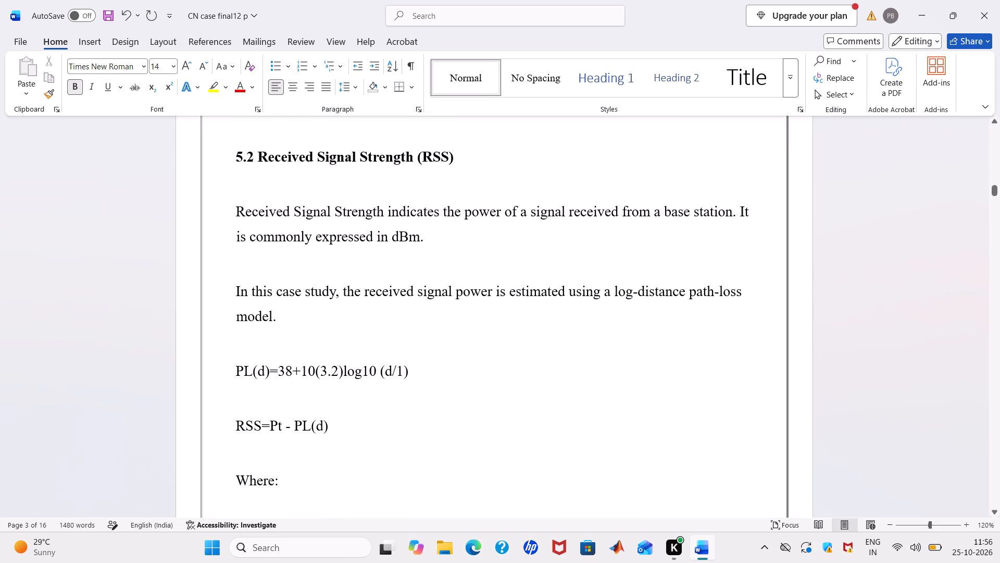
pyautogui.moveTo(243, 155); pyautogui.dragTo(450, 504)
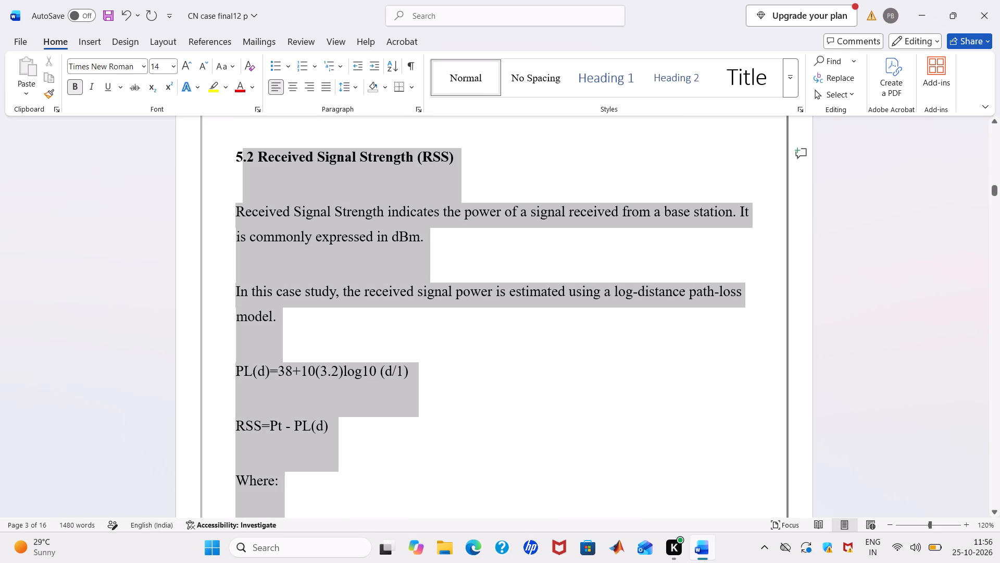
pyautogui.moveTo(450, 504); pyautogui.dragTo(450, 507)
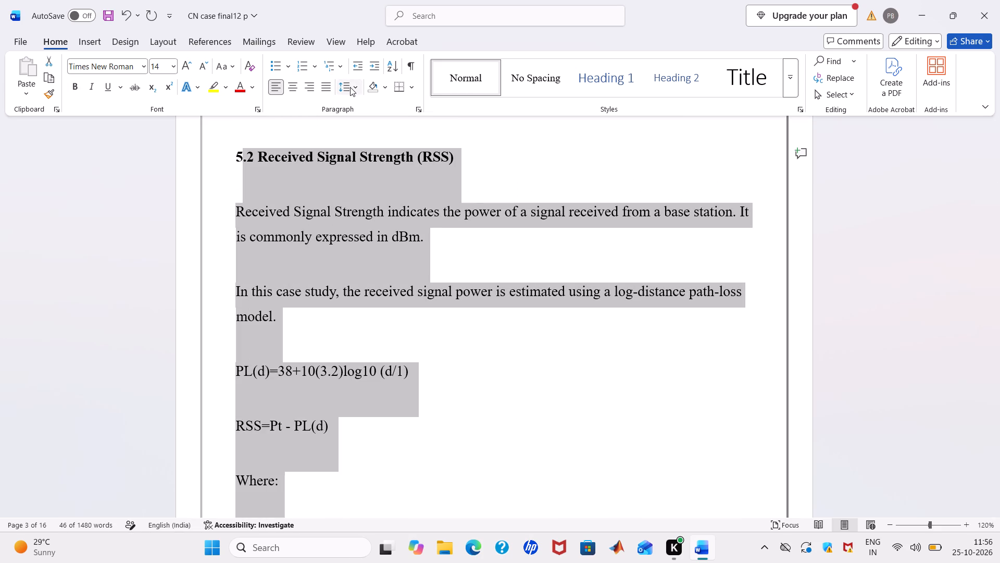
pyautogui.click(350, 88)
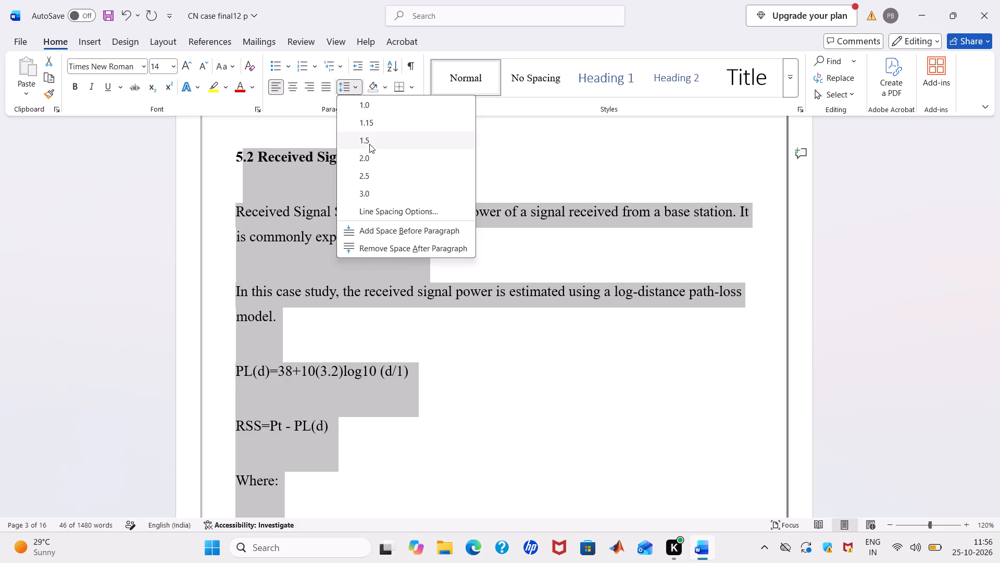
pyautogui.click(369, 144)
# Set the line spacing of the four bullets under "Where:", from PL(d) to the 3.2 path-loss exponent, to 1.5.
pyautogui.scroll(-1, 432, 341)
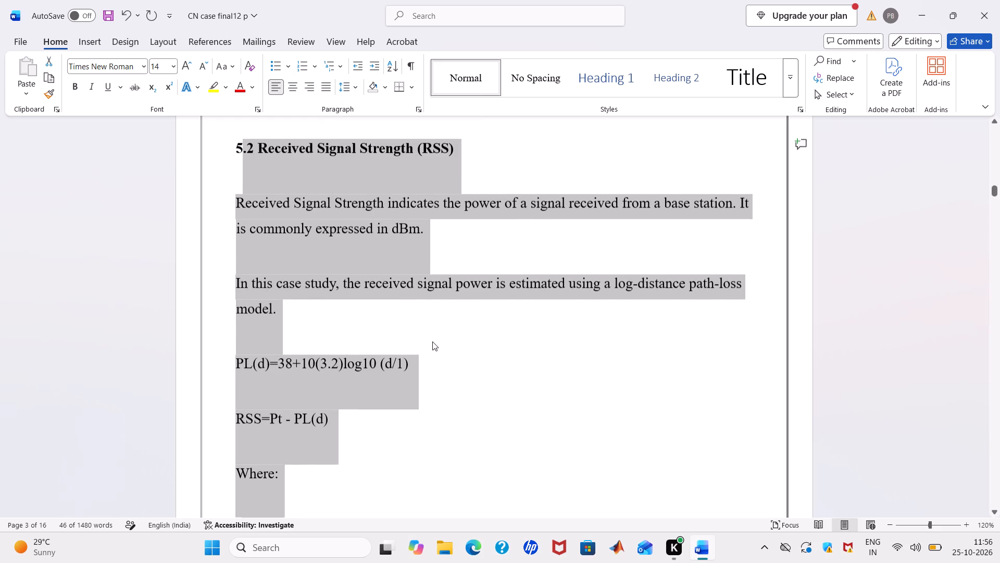
pyautogui.scroll(-2, 432, 341)
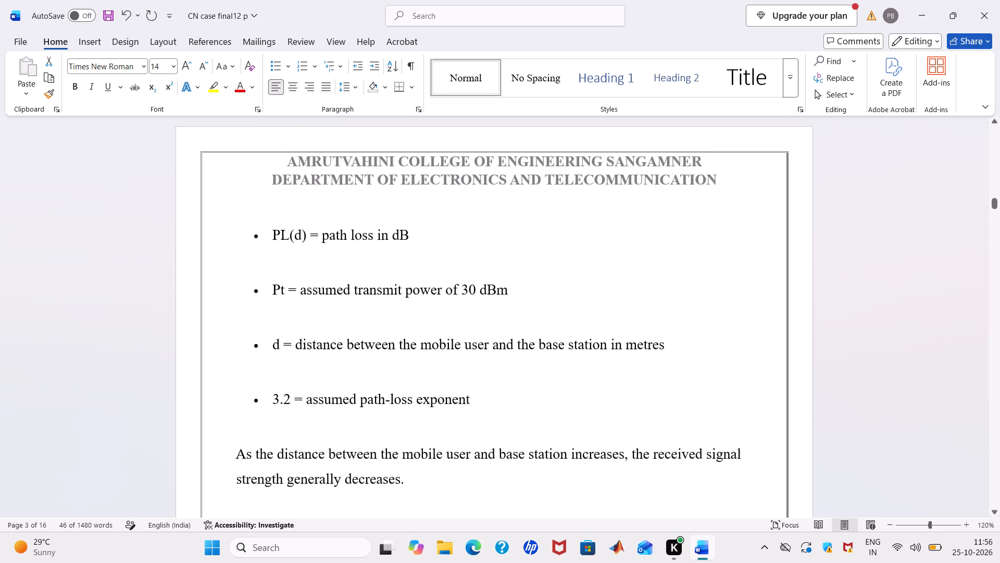
pyautogui.scroll(-1, 432, 341)
pyautogui.scroll(1, 302, 169)
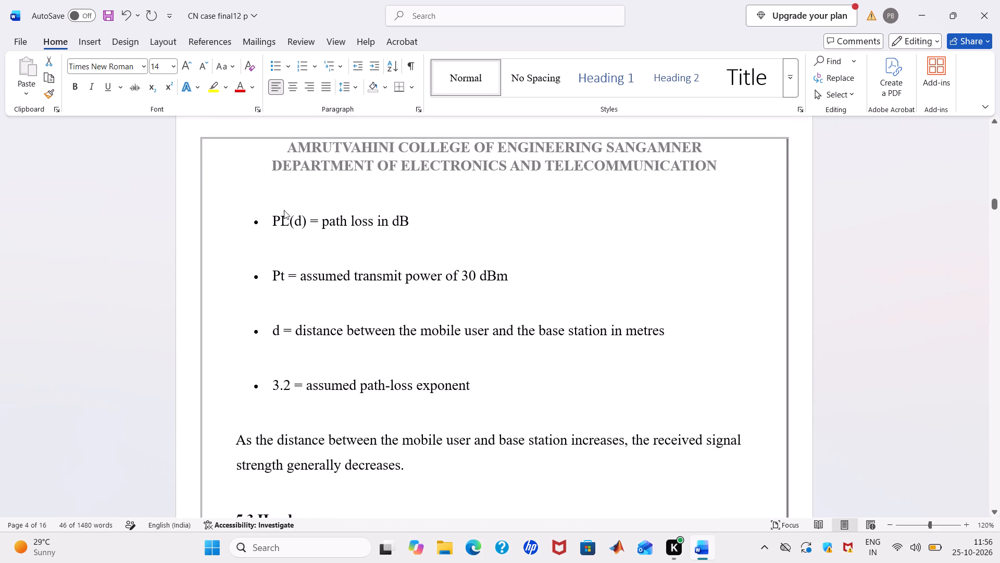
pyautogui.moveTo(259, 213); pyautogui.dragTo(489, 380)
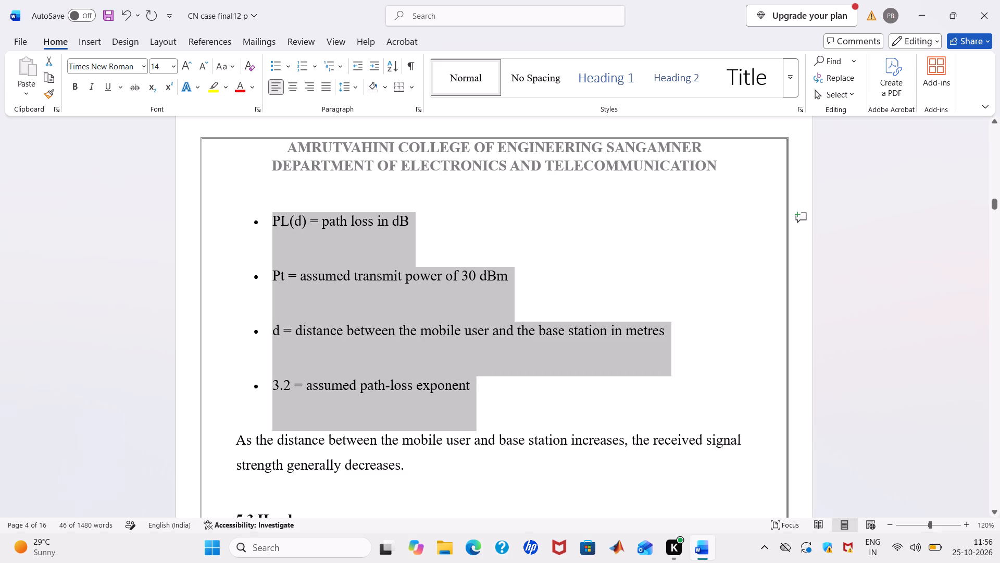
pyautogui.moveTo(489, 380); pyautogui.dragTo(494, 414)
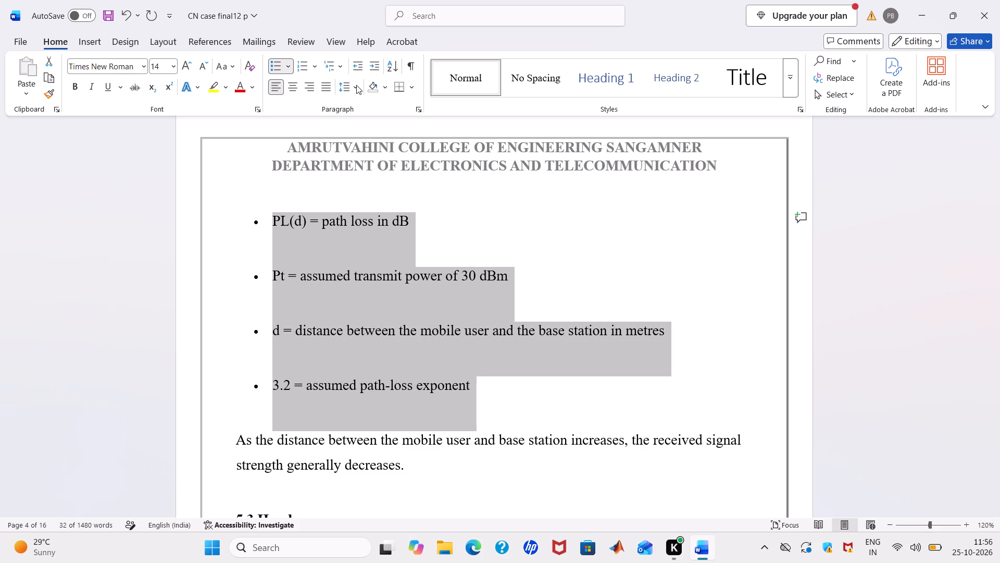
pyautogui.click(357, 83)
pyautogui.click(367, 146)
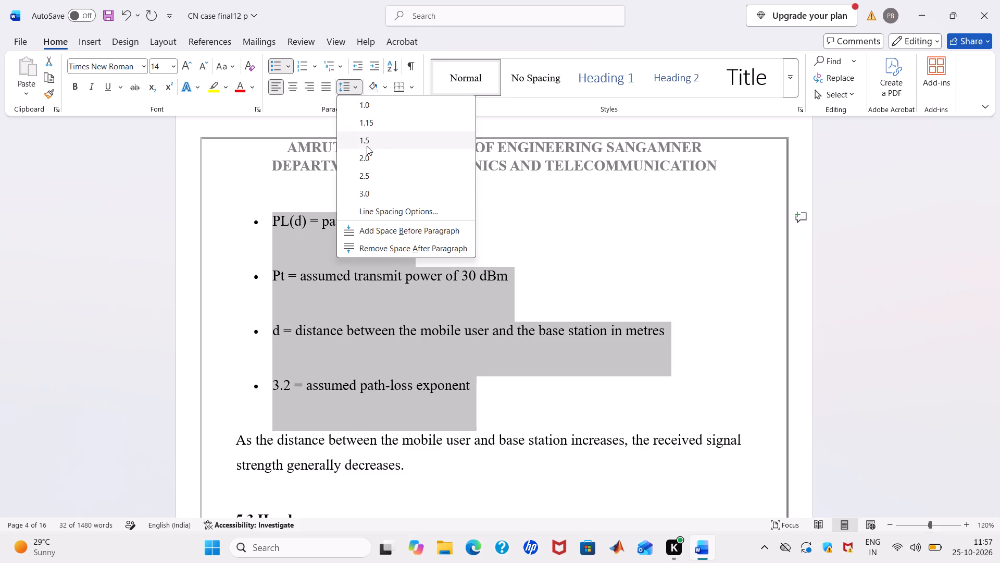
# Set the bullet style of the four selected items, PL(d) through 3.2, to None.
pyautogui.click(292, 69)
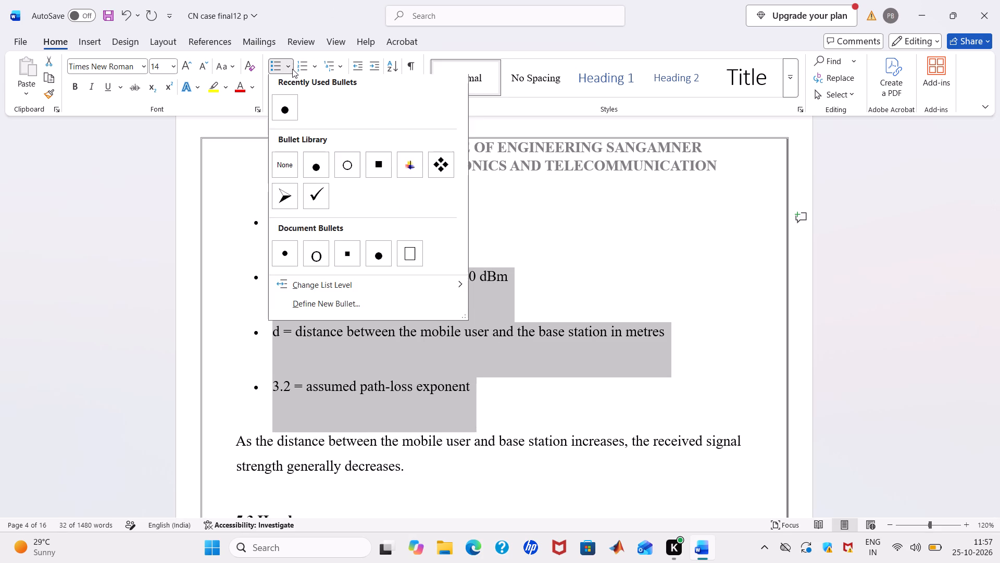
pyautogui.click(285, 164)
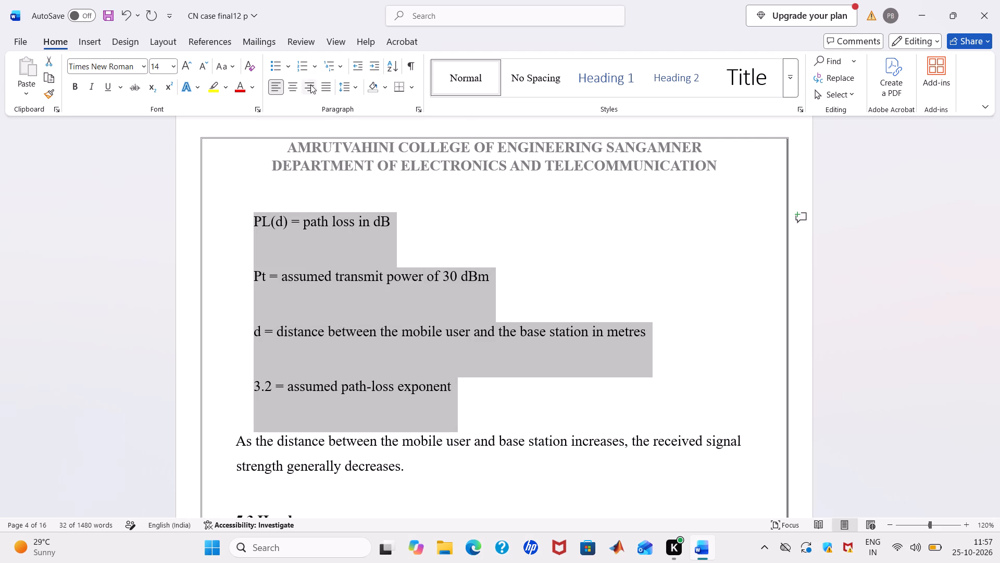
# Apply the solid round bullet style to the four selected items, PL(d) through the 3.2 path-loss exponent.
pyautogui.click(287, 66)
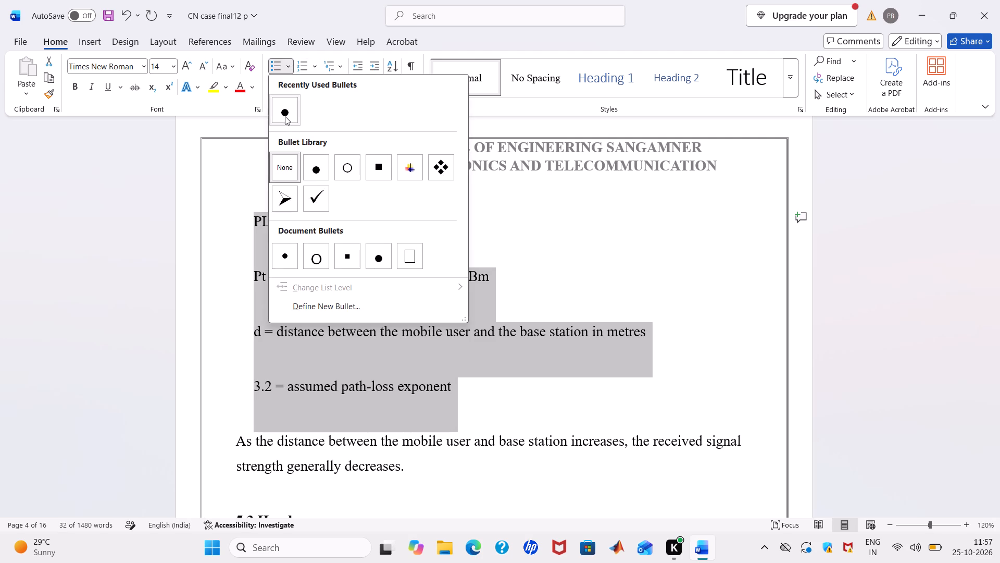
pyautogui.click(285, 116)
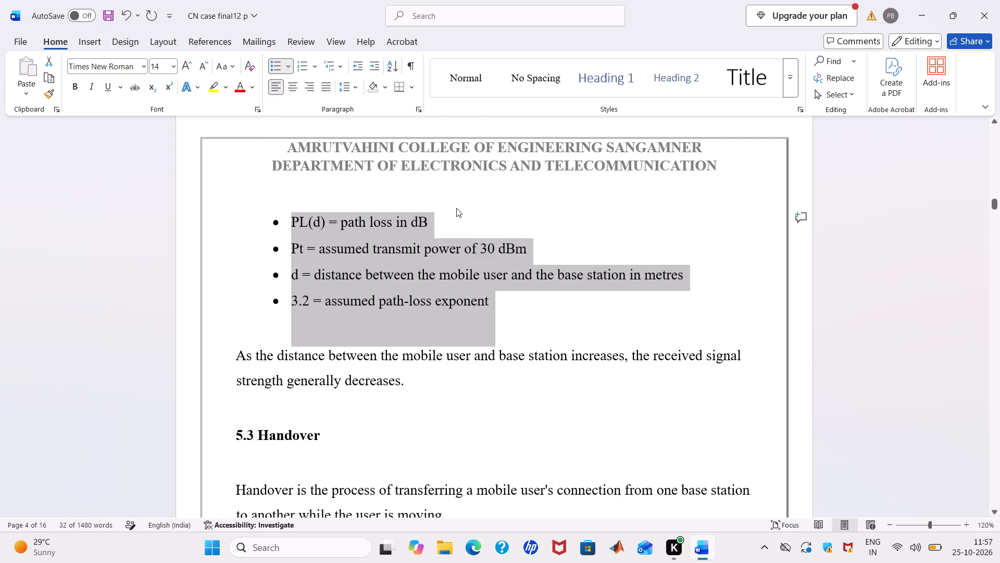
pyautogui.click(457, 208)
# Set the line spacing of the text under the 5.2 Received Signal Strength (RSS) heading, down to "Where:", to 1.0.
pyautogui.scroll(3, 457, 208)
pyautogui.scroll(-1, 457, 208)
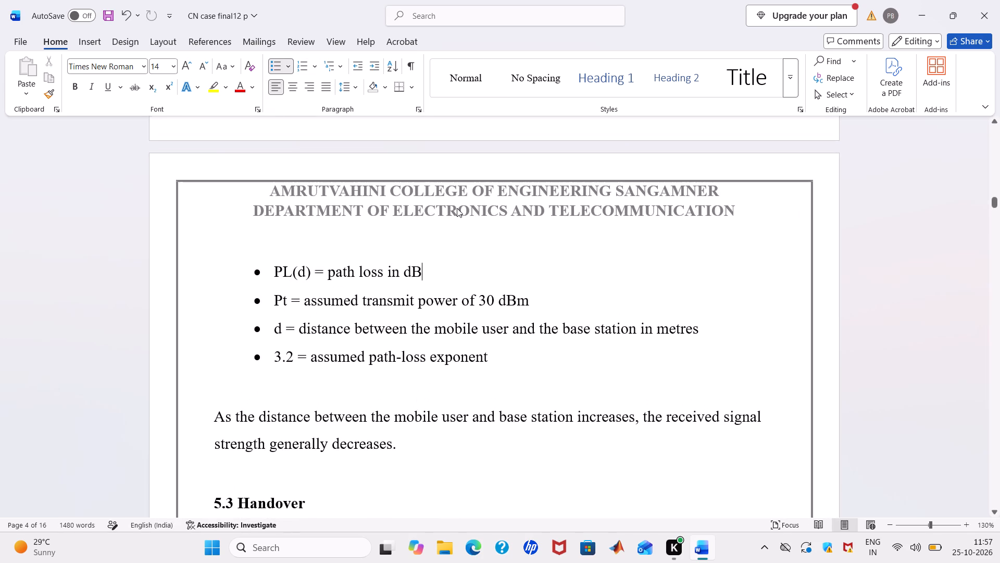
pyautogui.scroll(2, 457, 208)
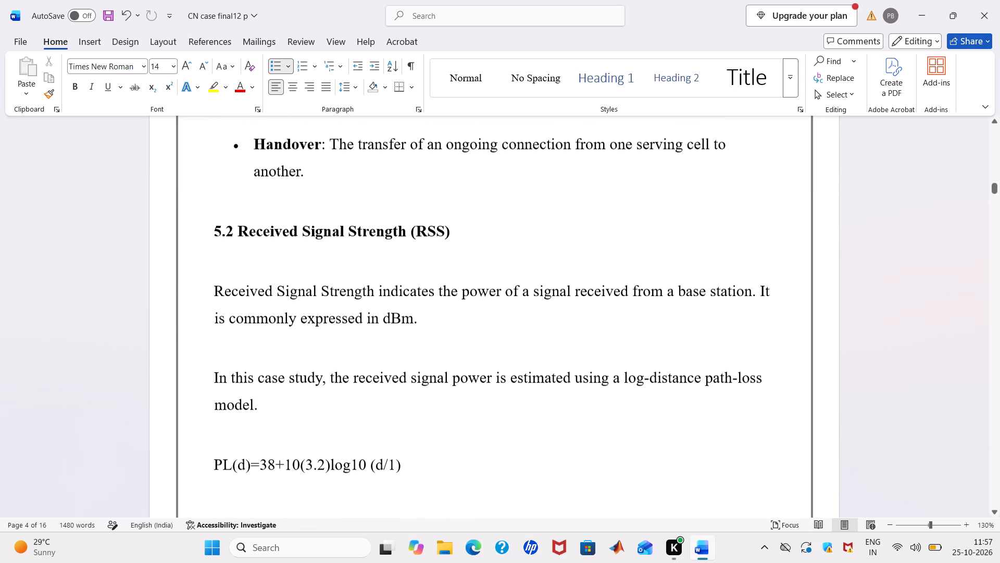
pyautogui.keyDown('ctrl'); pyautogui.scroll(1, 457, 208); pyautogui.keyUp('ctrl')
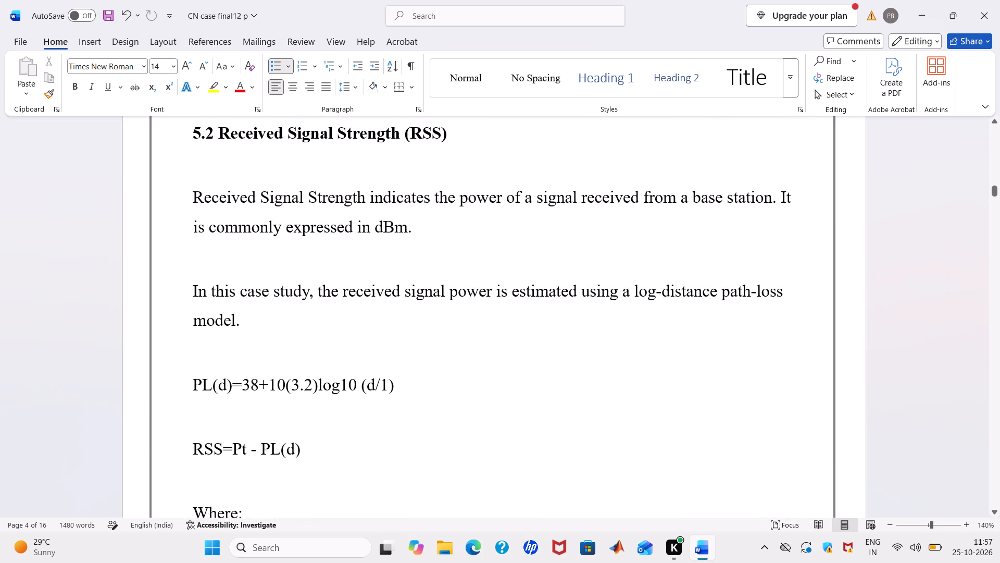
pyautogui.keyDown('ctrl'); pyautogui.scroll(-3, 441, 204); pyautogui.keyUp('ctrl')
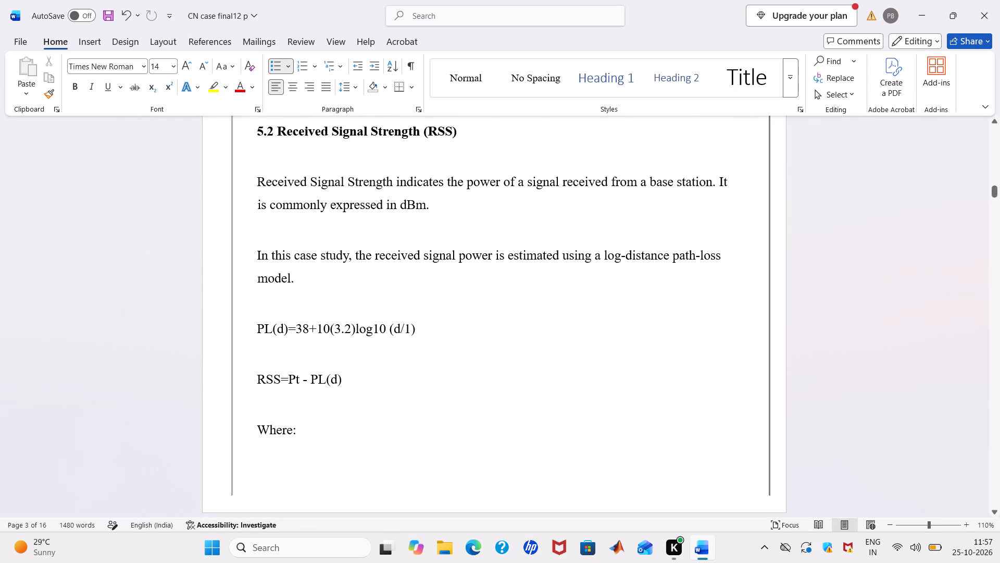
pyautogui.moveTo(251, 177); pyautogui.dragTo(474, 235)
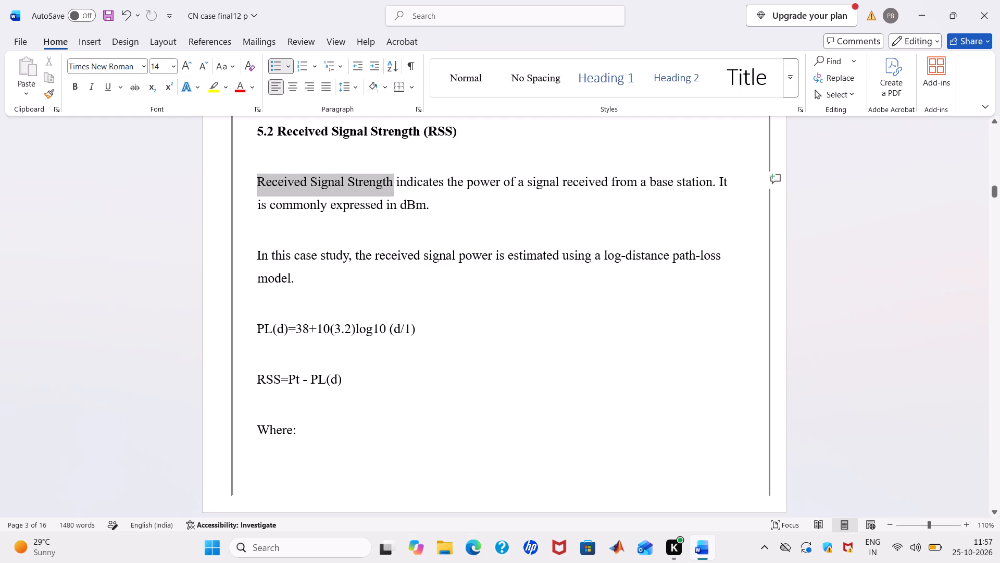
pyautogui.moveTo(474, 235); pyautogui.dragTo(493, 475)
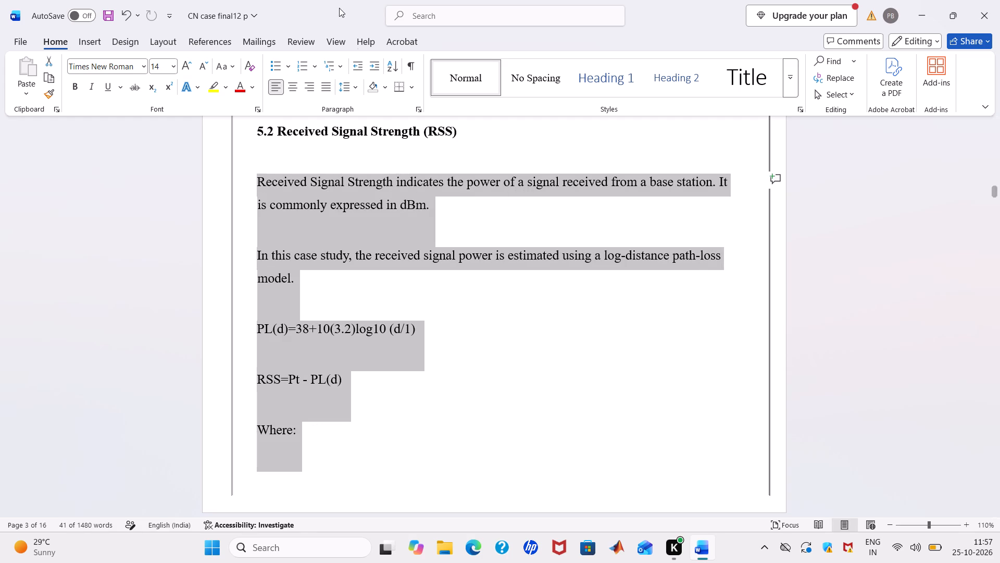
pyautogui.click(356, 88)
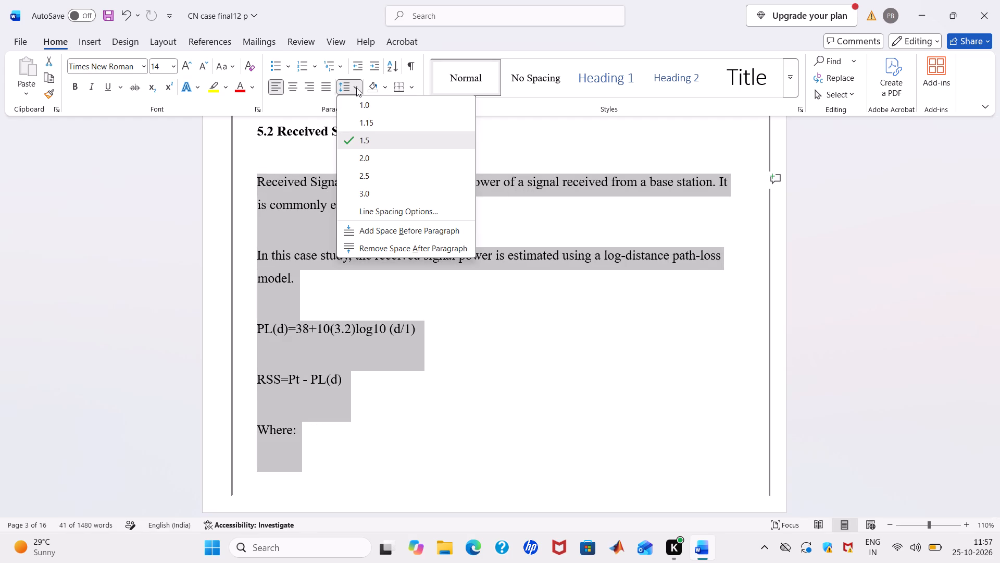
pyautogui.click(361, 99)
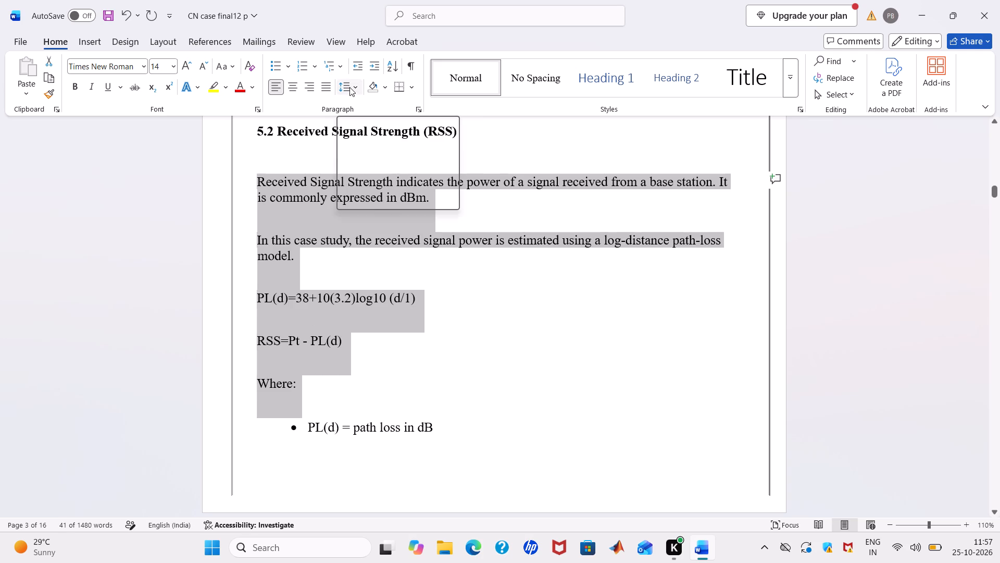
# Set the line spacing of the selected 5.2 body text, down to "Where:", to 1.5.
pyautogui.click(358, 84)
pyautogui.click(366, 140)
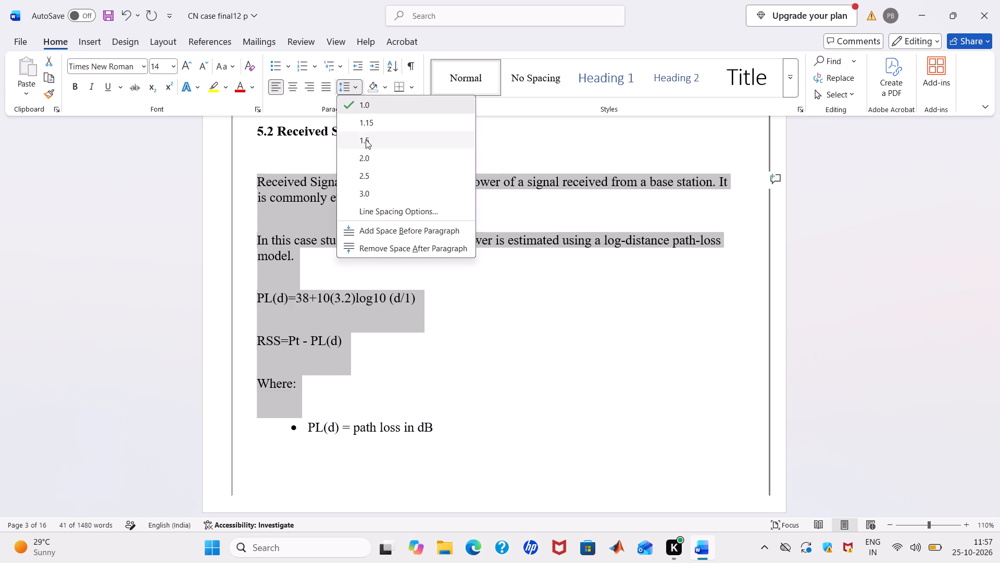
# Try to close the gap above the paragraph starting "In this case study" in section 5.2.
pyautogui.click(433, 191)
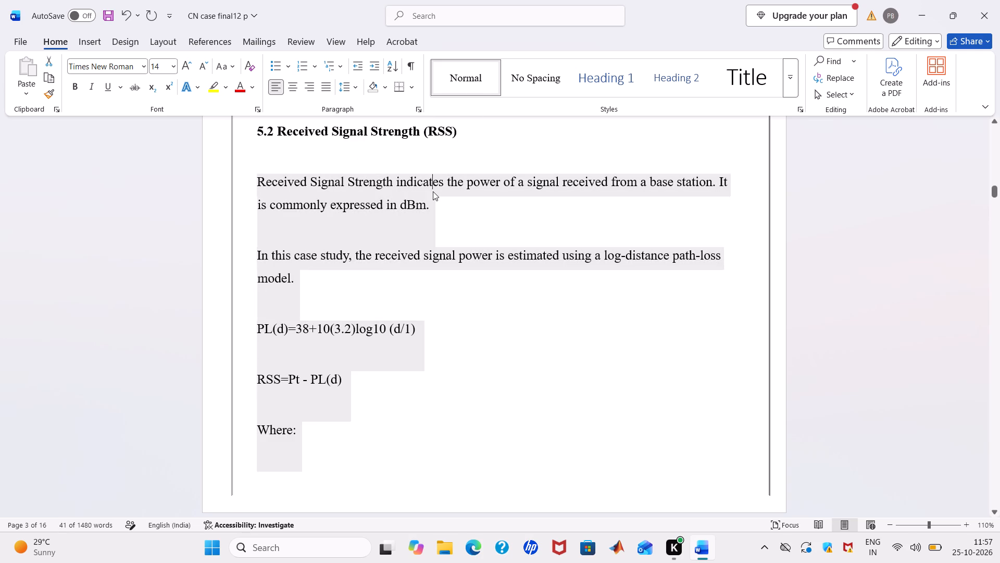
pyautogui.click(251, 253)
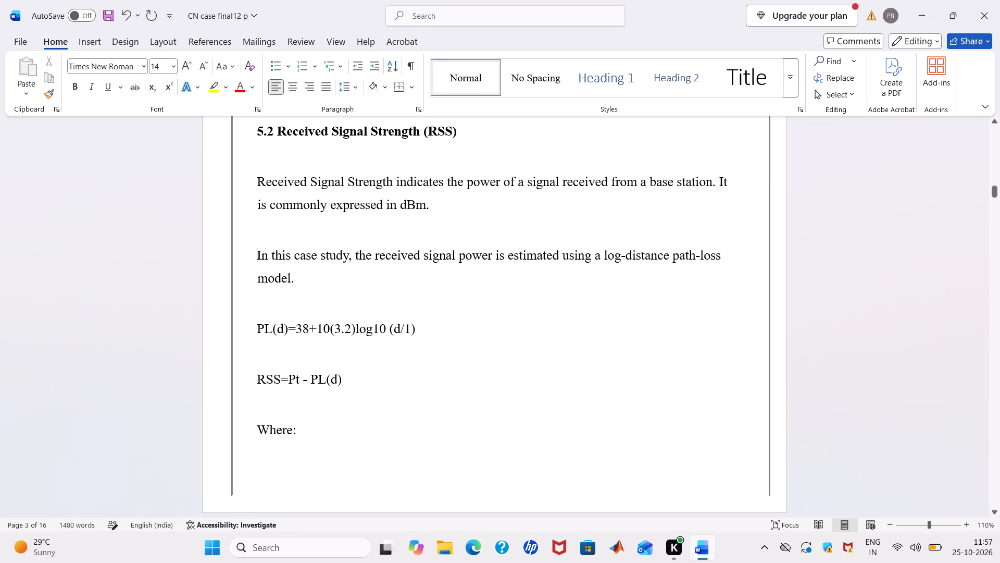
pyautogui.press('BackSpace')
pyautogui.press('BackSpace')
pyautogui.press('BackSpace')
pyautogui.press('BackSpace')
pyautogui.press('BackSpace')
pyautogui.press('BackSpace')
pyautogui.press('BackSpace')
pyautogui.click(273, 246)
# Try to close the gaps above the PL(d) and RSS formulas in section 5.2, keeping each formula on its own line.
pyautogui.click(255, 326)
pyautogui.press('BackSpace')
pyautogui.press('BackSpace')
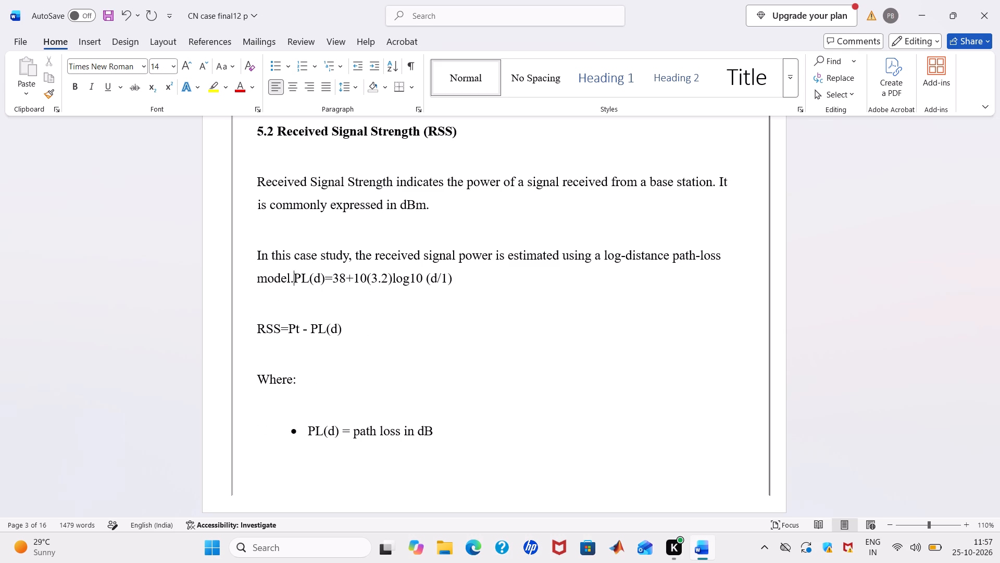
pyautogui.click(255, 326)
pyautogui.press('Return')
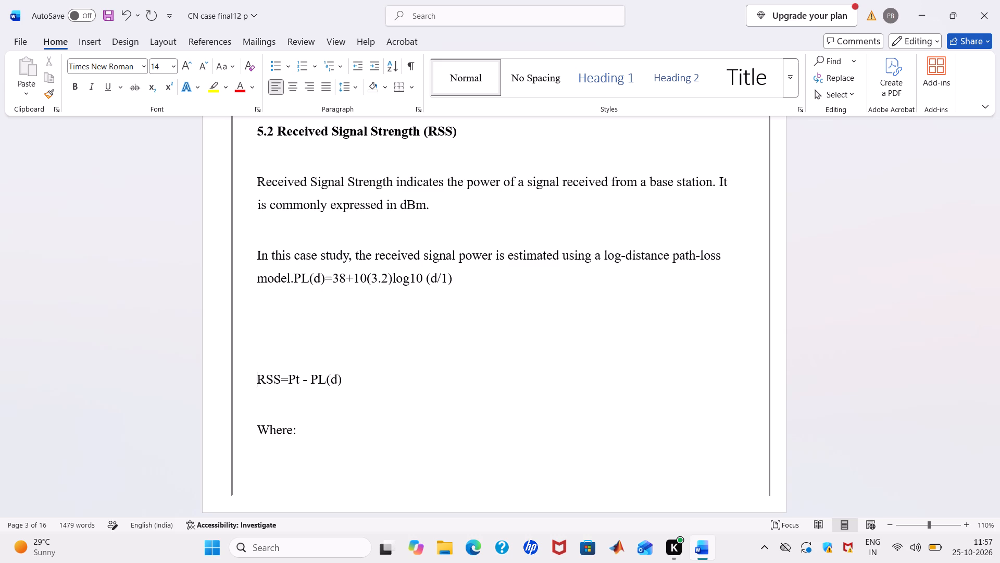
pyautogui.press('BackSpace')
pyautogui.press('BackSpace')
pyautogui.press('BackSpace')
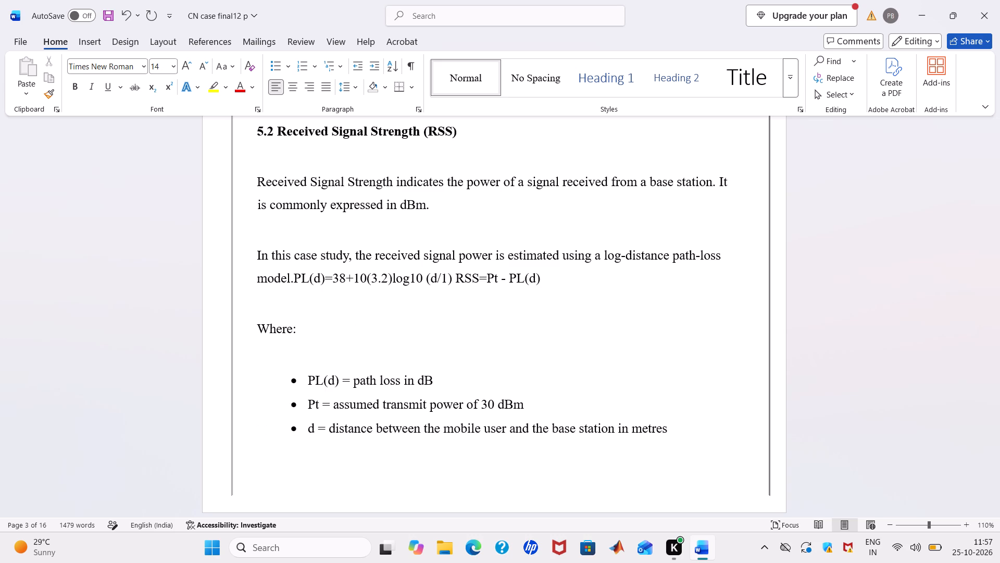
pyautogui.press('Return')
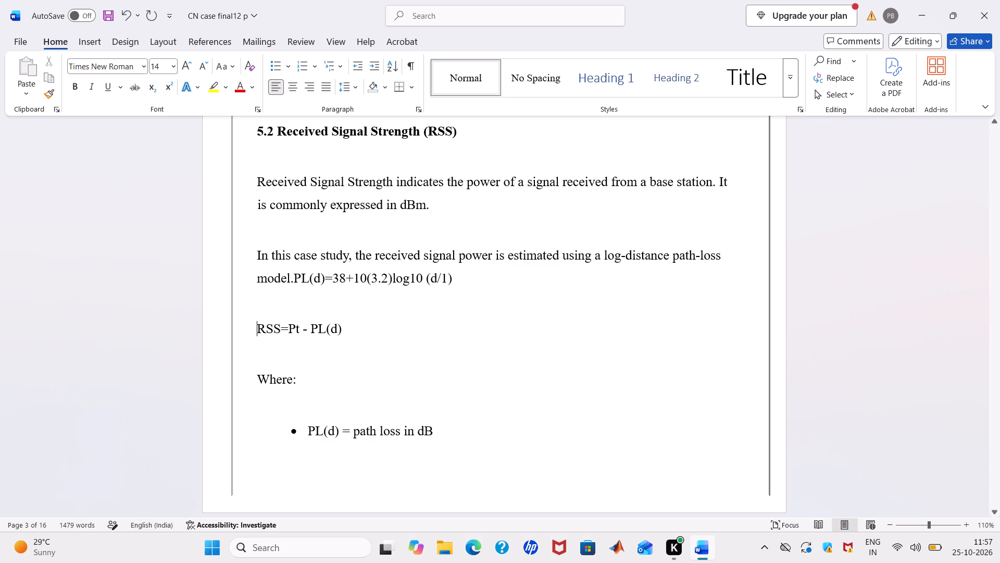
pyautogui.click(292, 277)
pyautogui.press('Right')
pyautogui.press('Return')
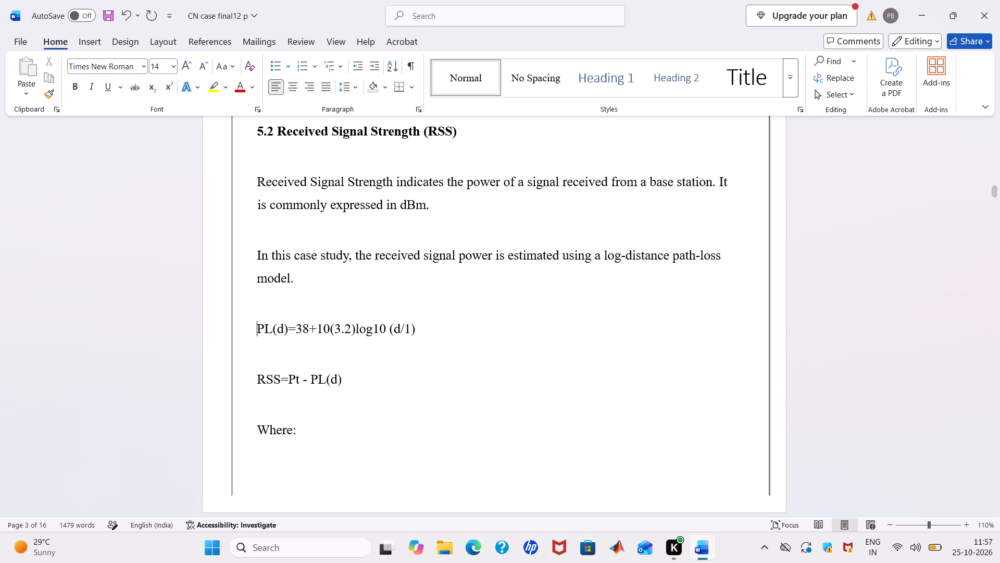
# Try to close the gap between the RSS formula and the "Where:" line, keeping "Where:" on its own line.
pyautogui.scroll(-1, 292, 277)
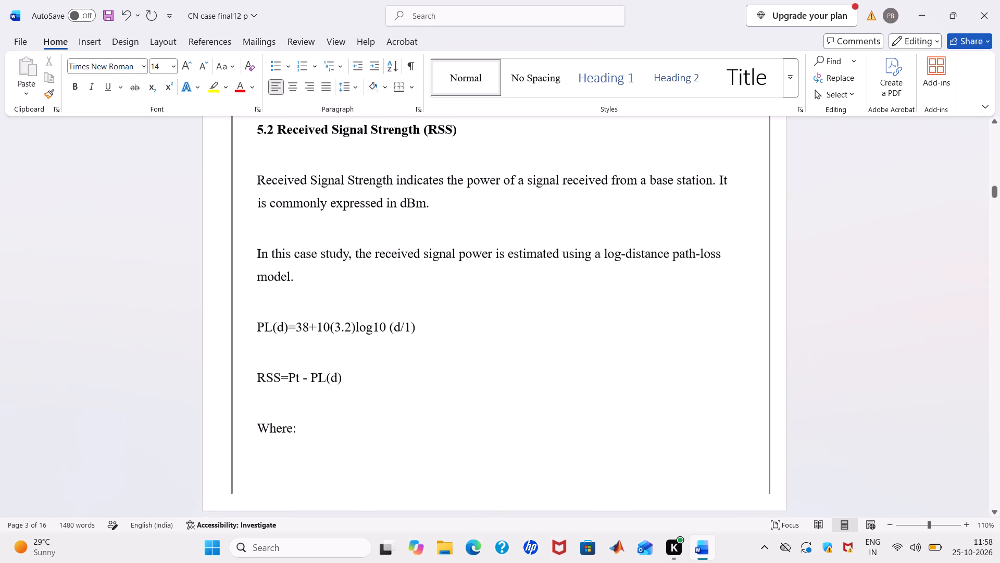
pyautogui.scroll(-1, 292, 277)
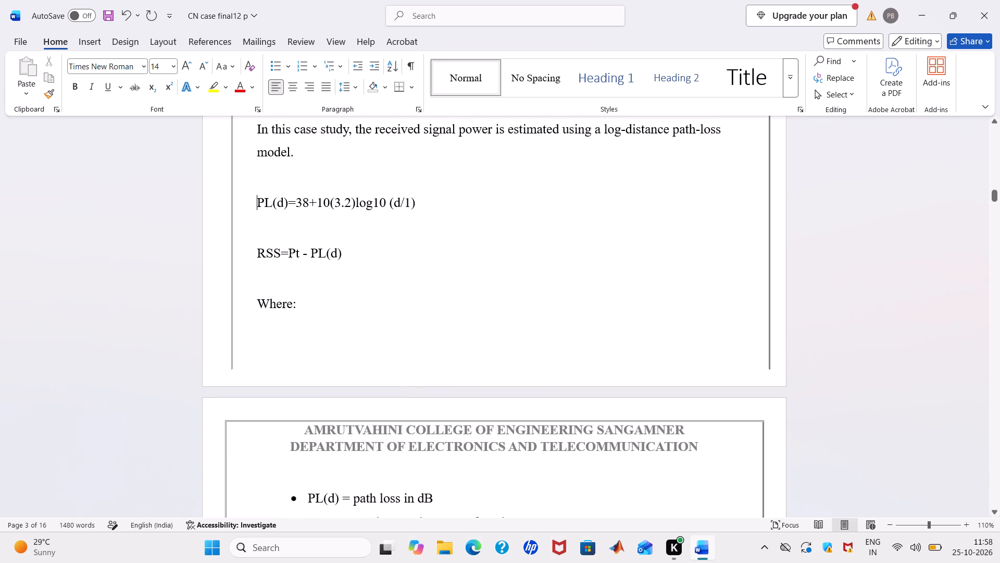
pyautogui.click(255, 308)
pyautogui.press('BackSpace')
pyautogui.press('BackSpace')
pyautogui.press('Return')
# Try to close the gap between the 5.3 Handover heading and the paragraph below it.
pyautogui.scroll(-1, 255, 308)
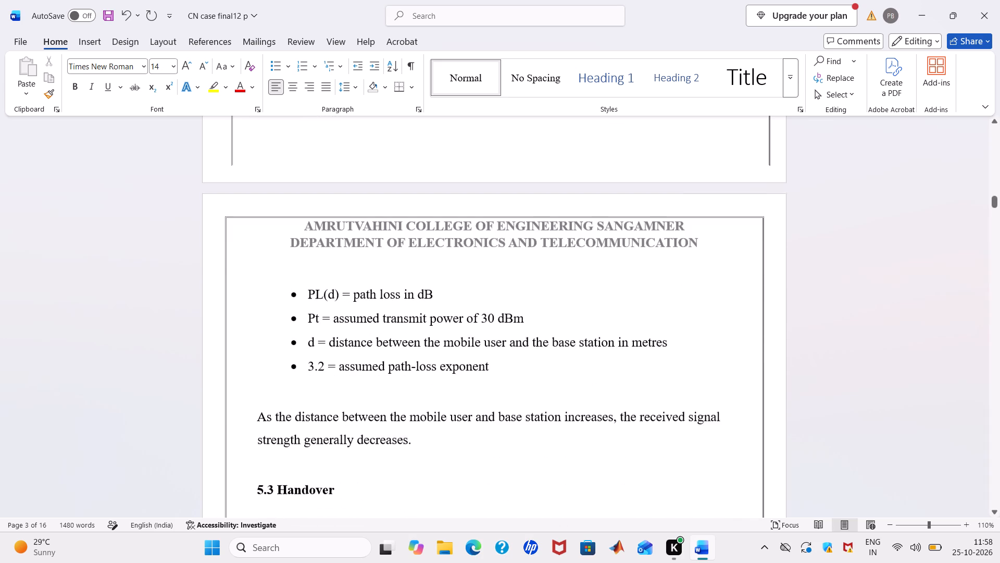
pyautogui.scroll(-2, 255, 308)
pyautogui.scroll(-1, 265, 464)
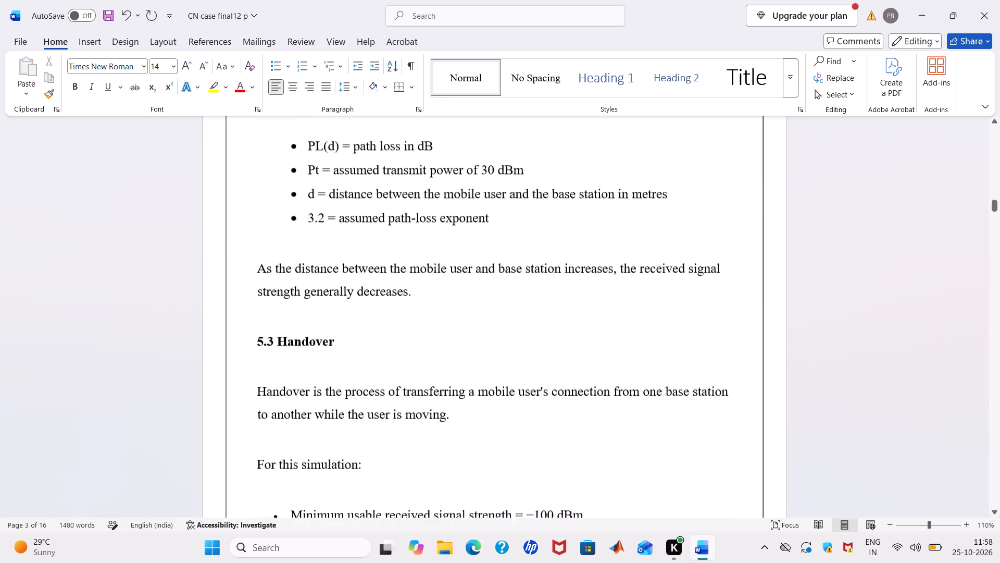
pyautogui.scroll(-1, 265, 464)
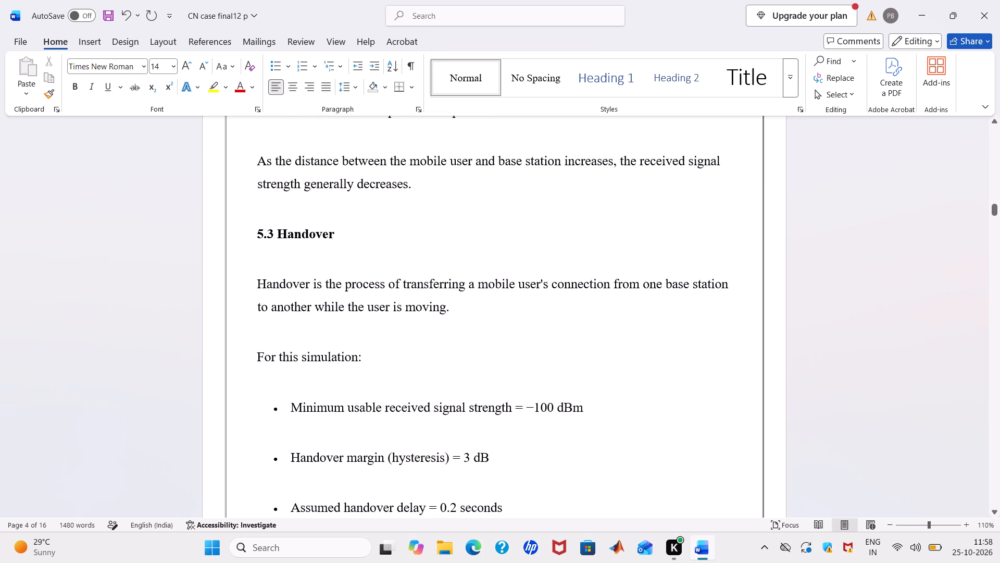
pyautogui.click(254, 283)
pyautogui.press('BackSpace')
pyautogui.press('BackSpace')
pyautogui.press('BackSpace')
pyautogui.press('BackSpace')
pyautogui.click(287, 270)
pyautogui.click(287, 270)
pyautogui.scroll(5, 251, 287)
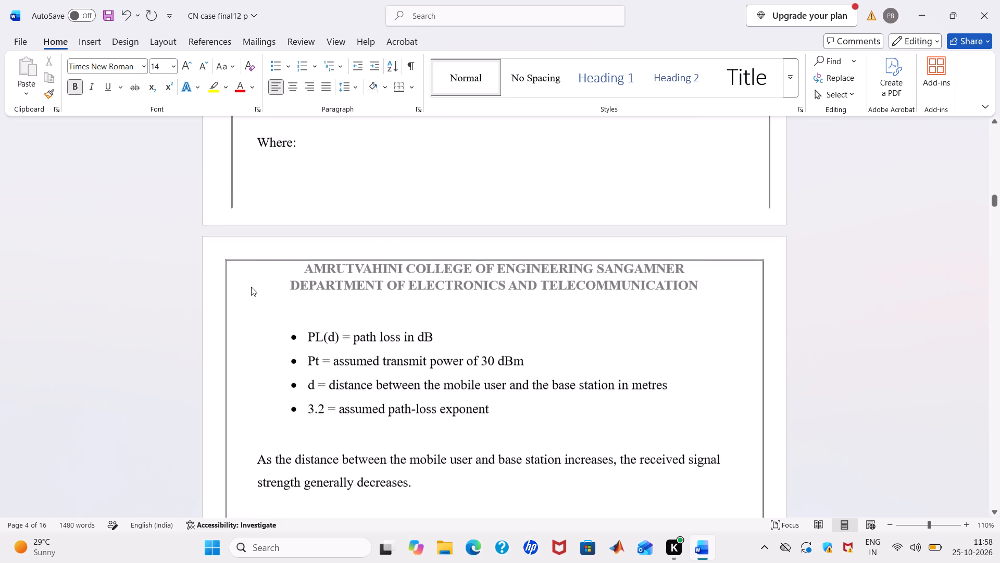
# Replace the small bullets of the four simulation settings in section 5.3 with the larger round bullet, clearing the old bullets first.
pyautogui.scroll(2, 251, 287)
pyautogui.scroll(-2, 251, 287)
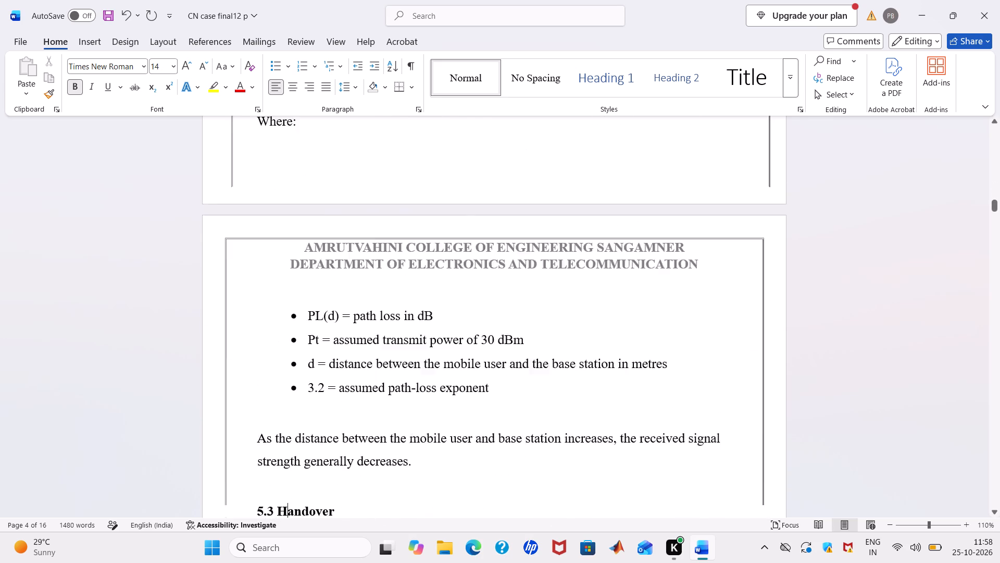
pyautogui.scroll(-2, 251, 287)
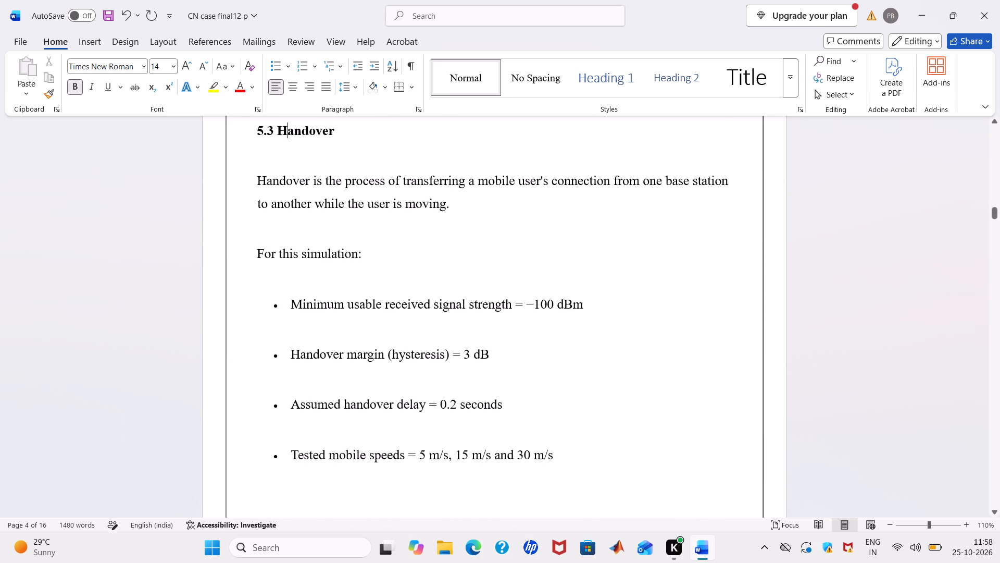
pyautogui.scroll(-1, 251, 287)
pyautogui.scroll(1, 251, 287)
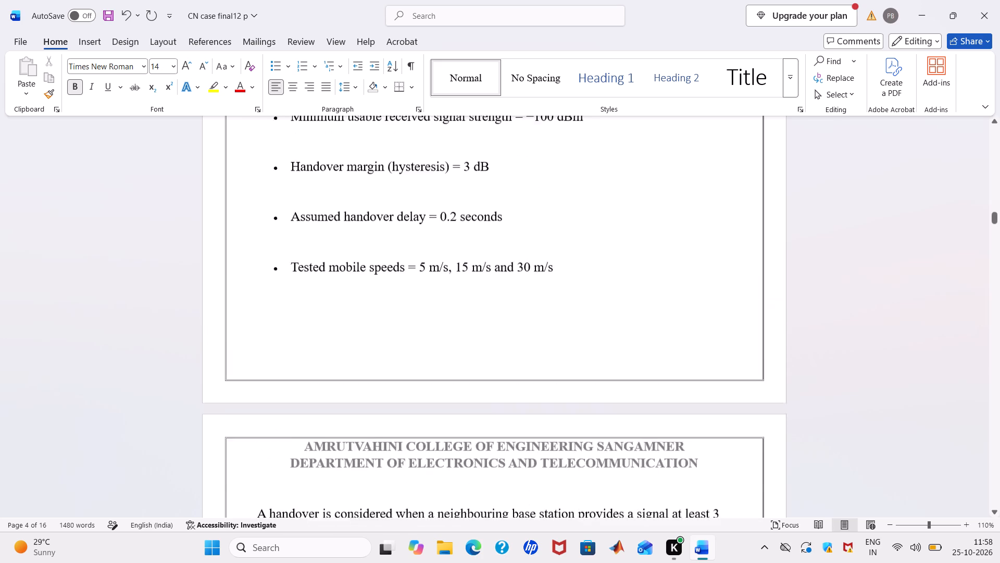
pyautogui.scroll(1, 251, 287)
pyautogui.moveTo(276, 228); pyautogui.dragTo(409, 296)
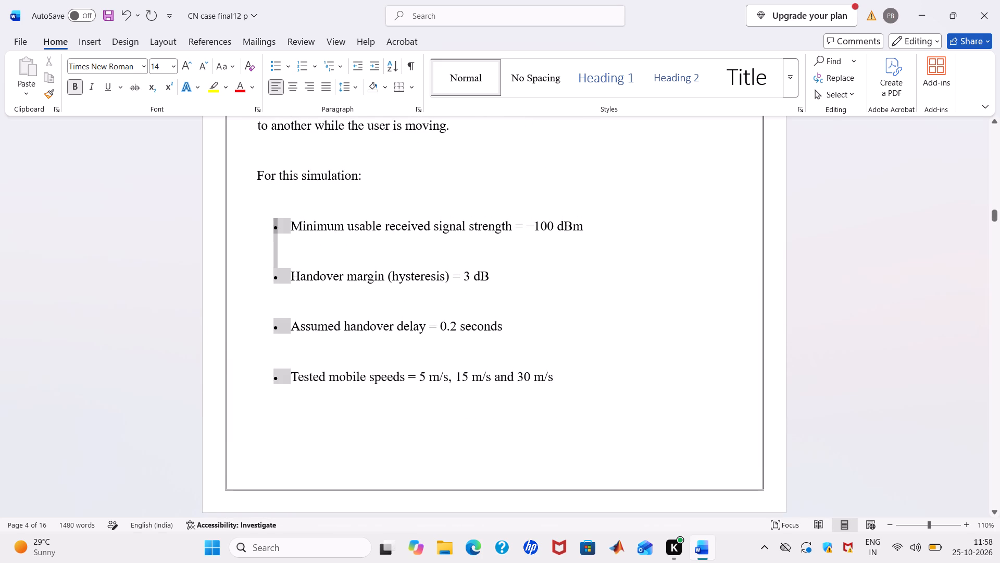
pyautogui.moveTo(409, 296); pyautogui.dragTo(222, 312)
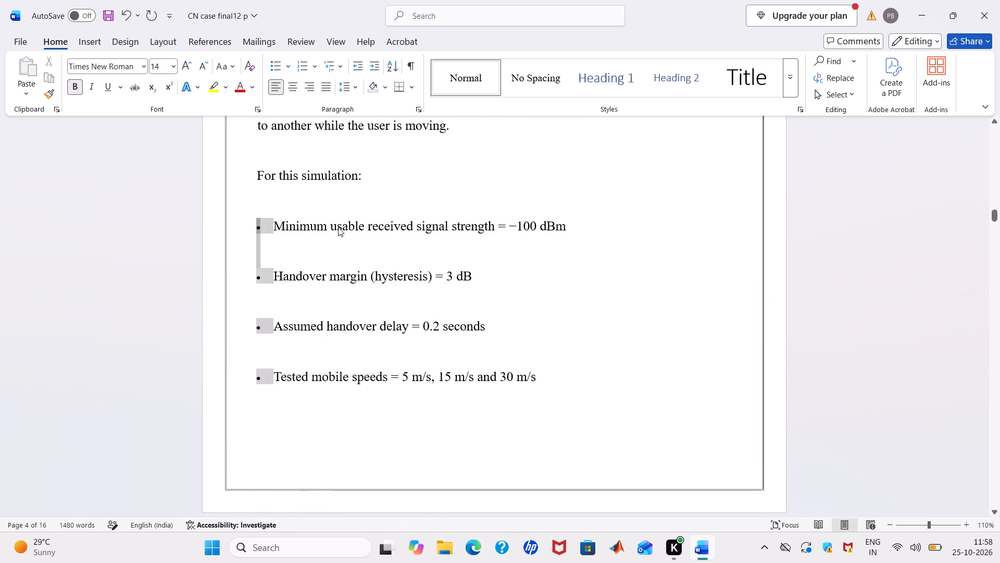
pyautogui.click(330, 240)
pyautogui.moveTo(259, 224); pyautogui.dragTo(312, 231)
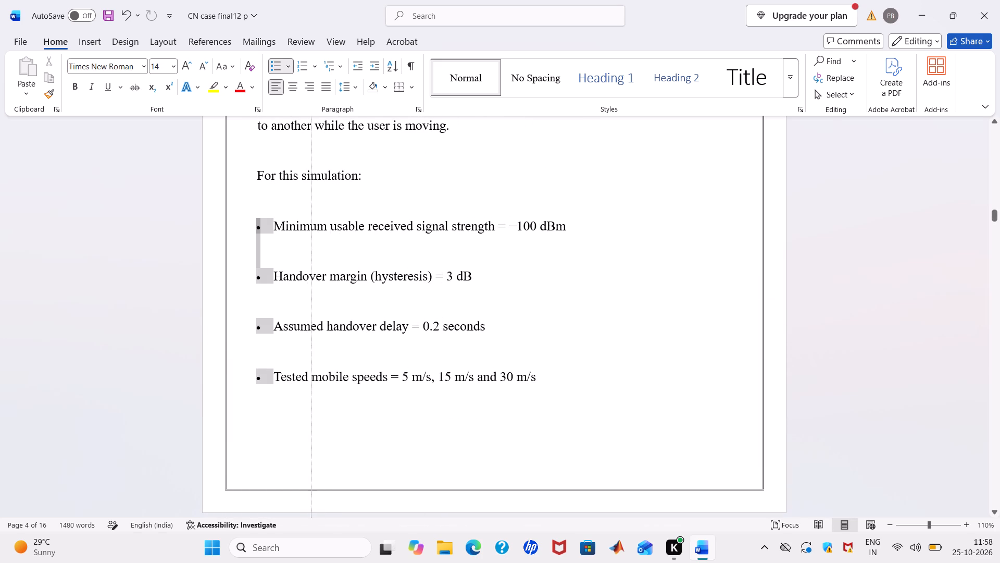
pyautogui.moveTo(312, 231); pyautogui.dragTo(200, 271)
pyautogui.moveTo(268, 223); pyautogui.dragTo(438, 346)
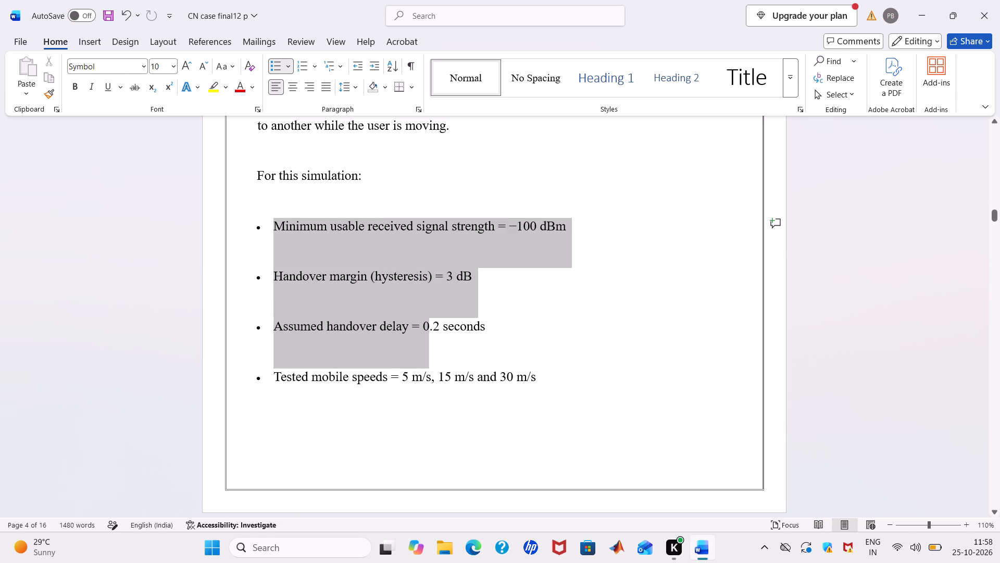
pyautogui.moveTo(438, 346); pyautogui.dragTo(567, 386)
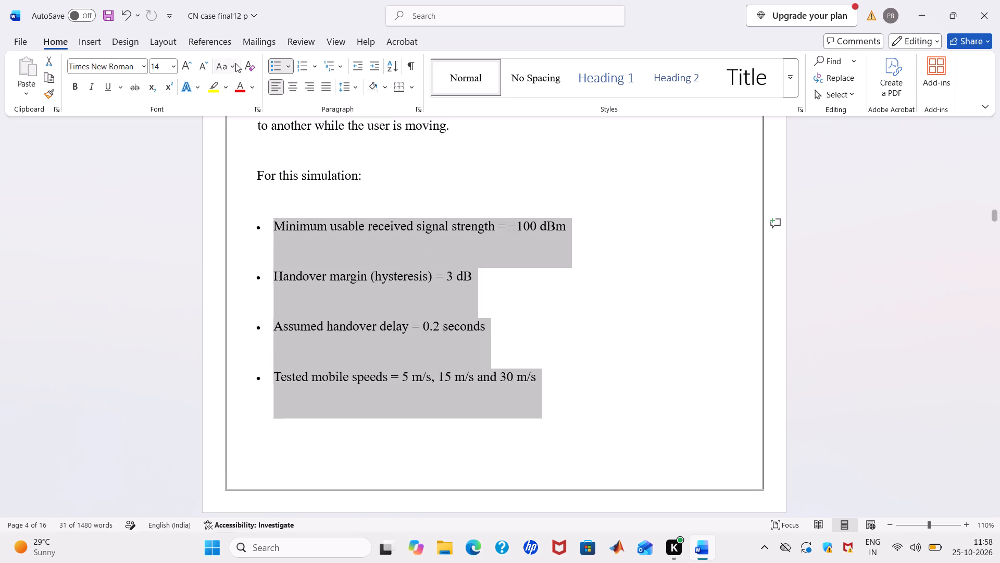
pyautogui.click(285, 68)
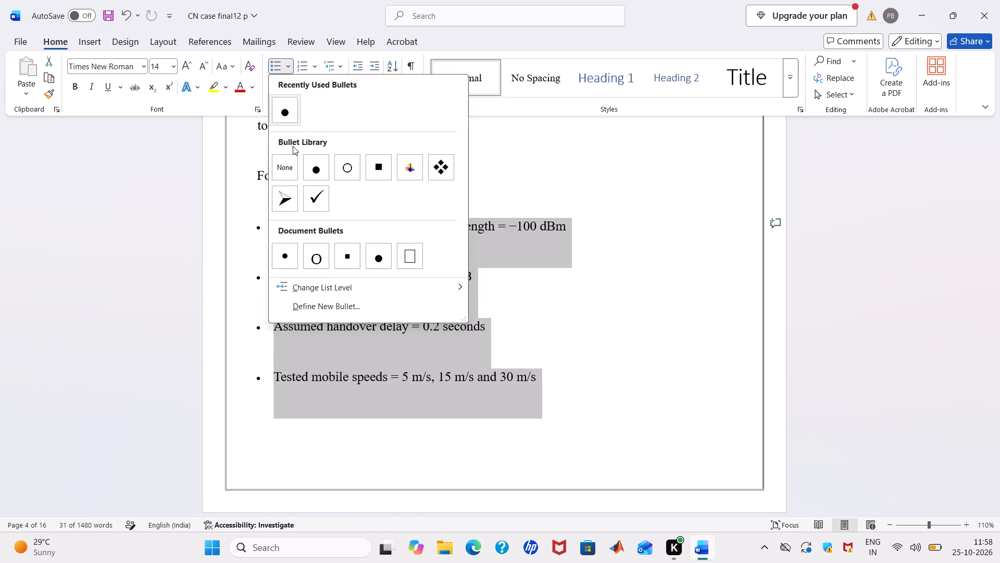
pyautogui.click(289, 161)
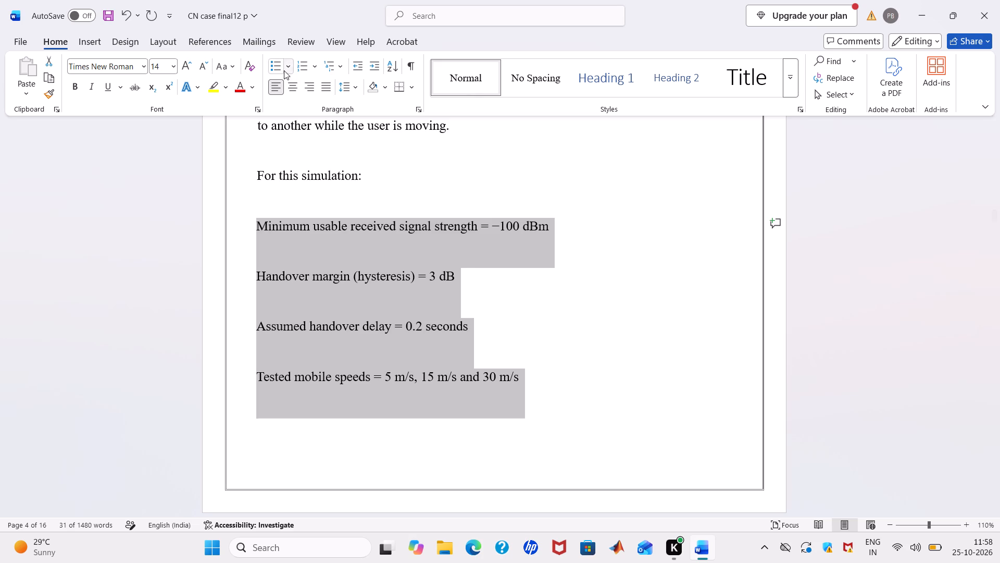
pyautogui.click(289, 66)
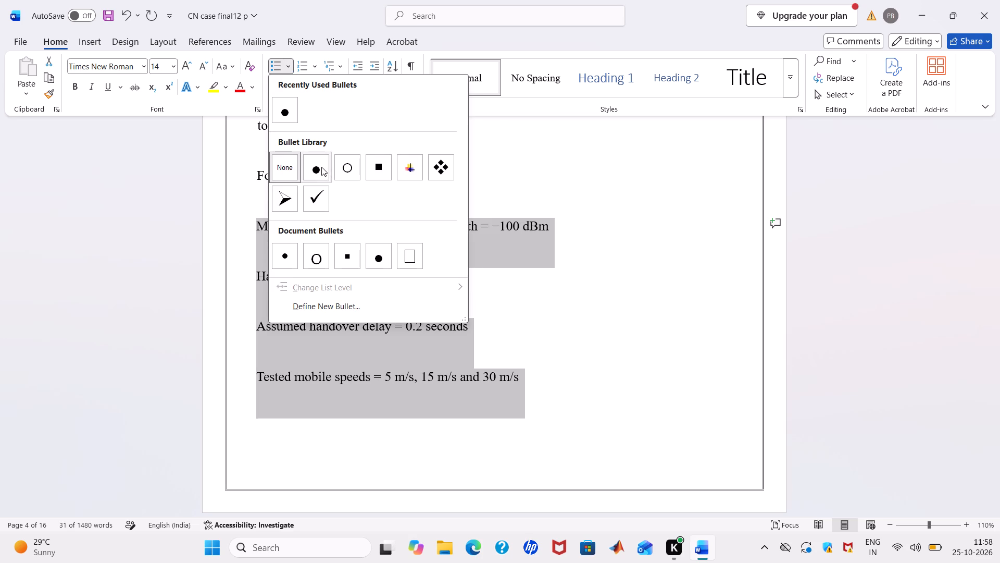
pyautogui.click(321, 167)
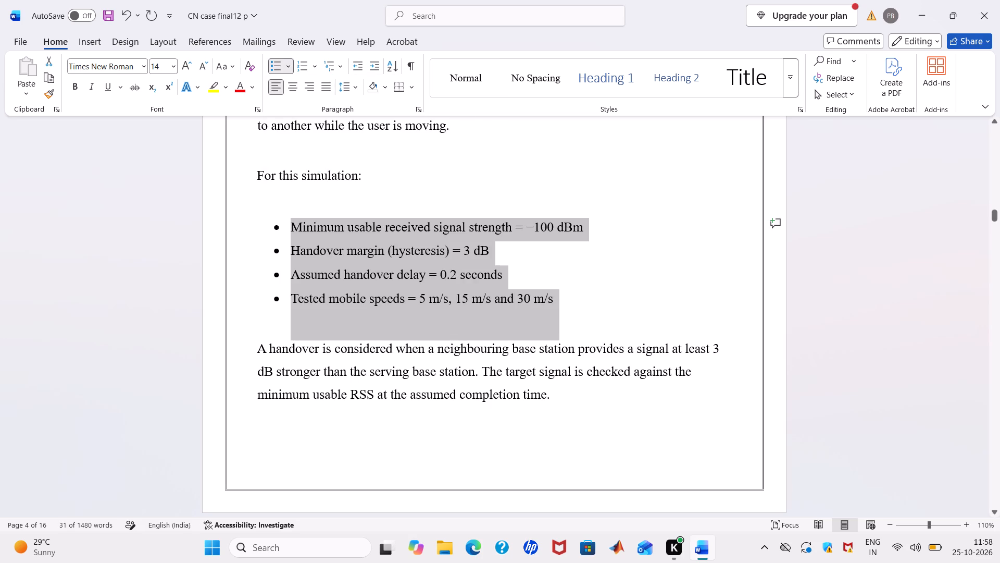
pyautogui.click(424, 180)
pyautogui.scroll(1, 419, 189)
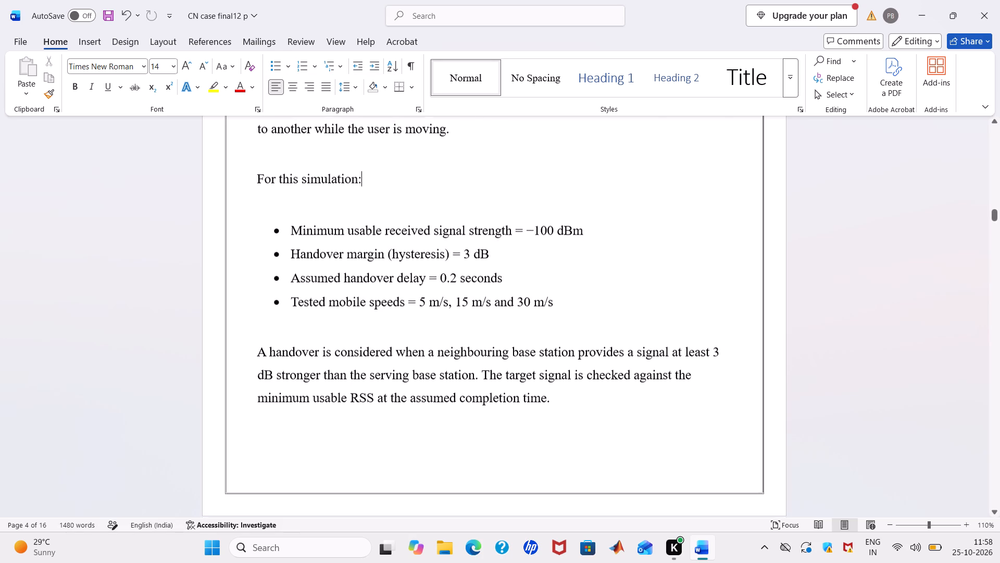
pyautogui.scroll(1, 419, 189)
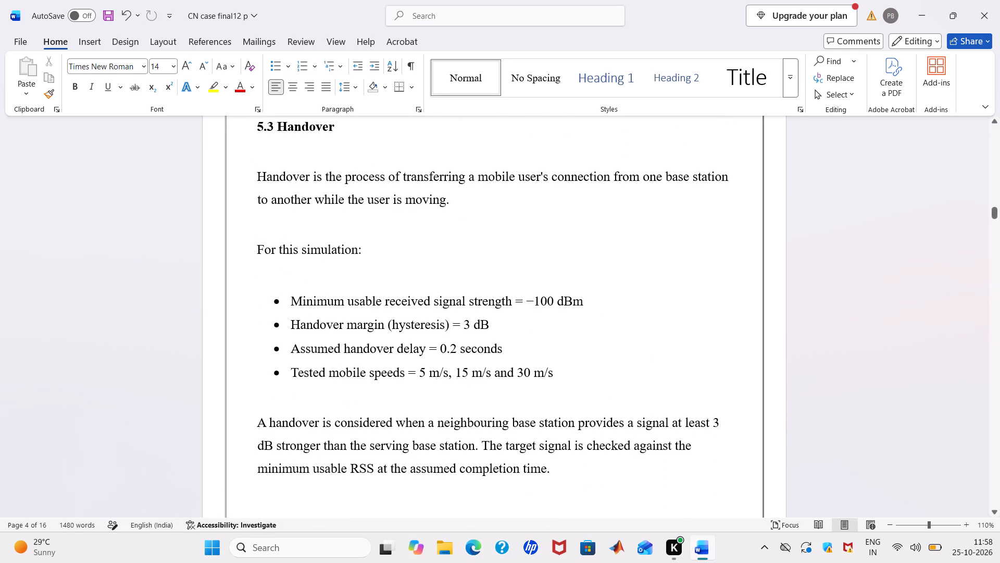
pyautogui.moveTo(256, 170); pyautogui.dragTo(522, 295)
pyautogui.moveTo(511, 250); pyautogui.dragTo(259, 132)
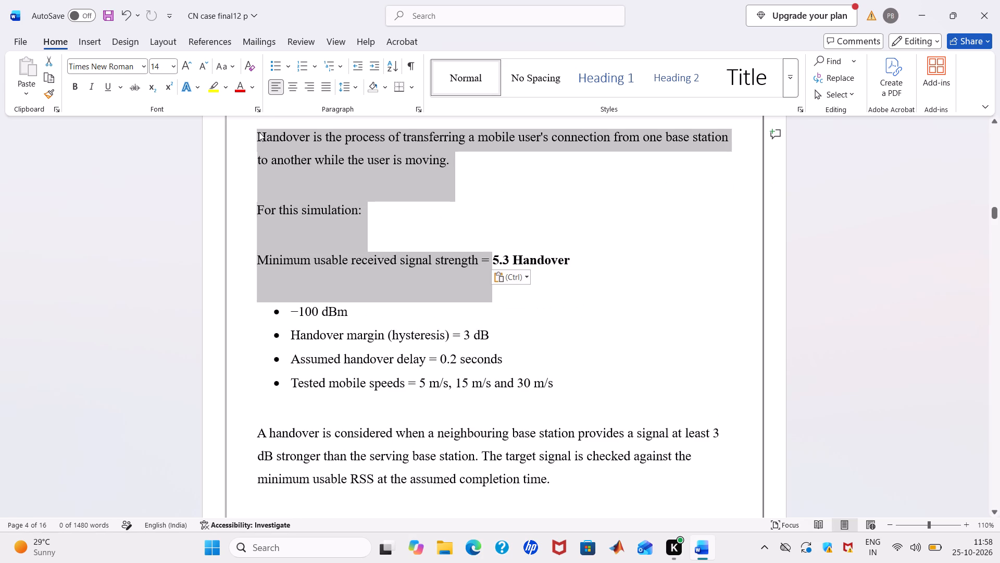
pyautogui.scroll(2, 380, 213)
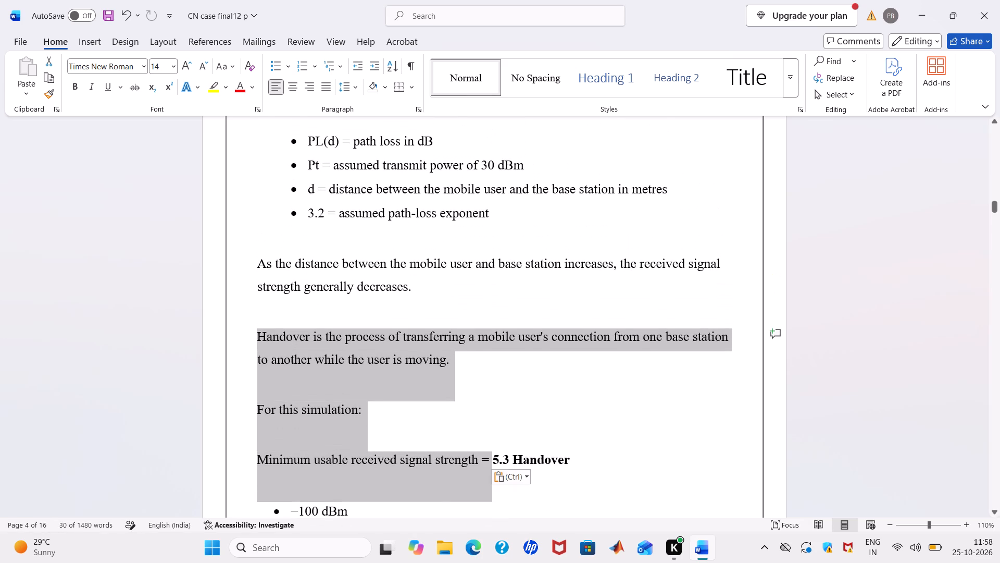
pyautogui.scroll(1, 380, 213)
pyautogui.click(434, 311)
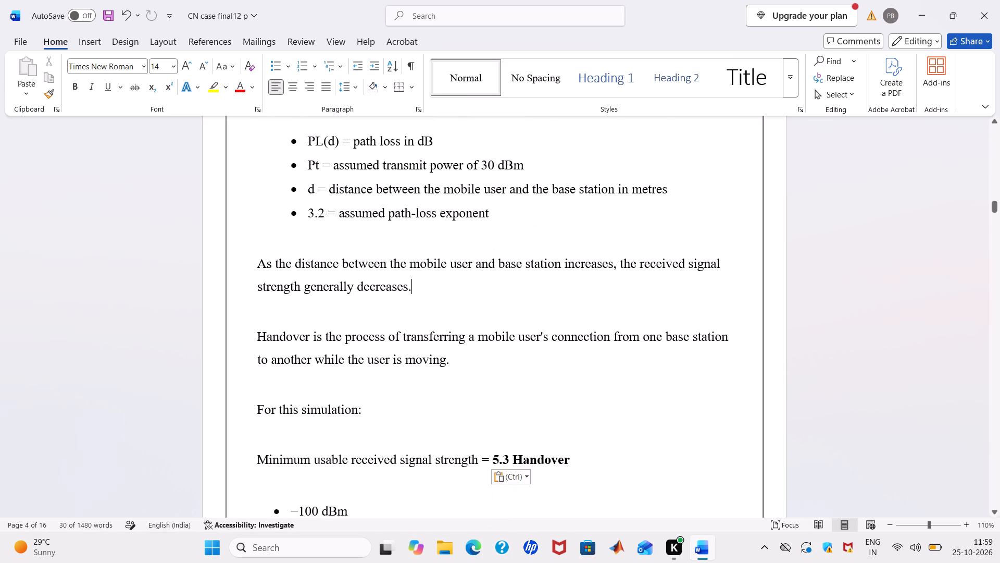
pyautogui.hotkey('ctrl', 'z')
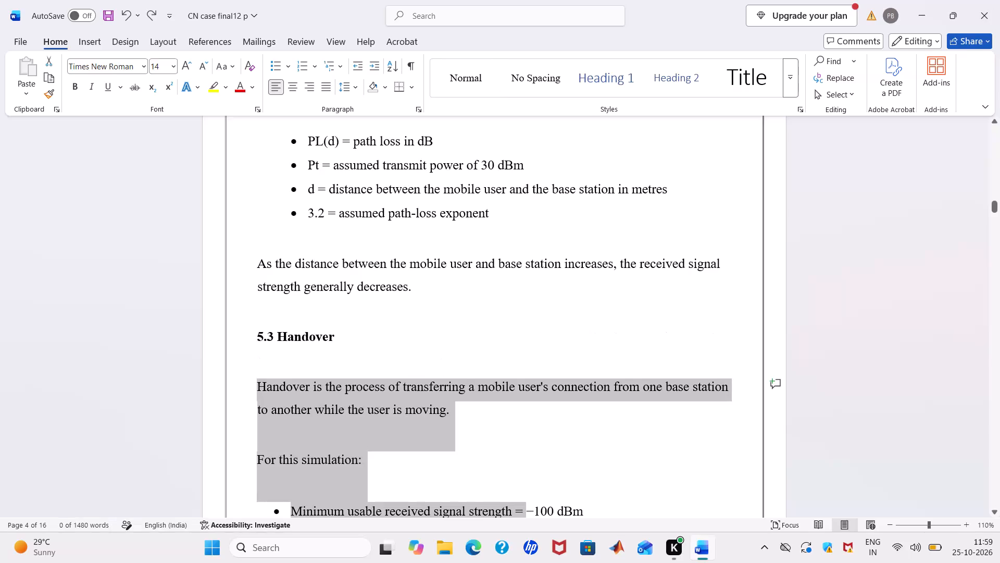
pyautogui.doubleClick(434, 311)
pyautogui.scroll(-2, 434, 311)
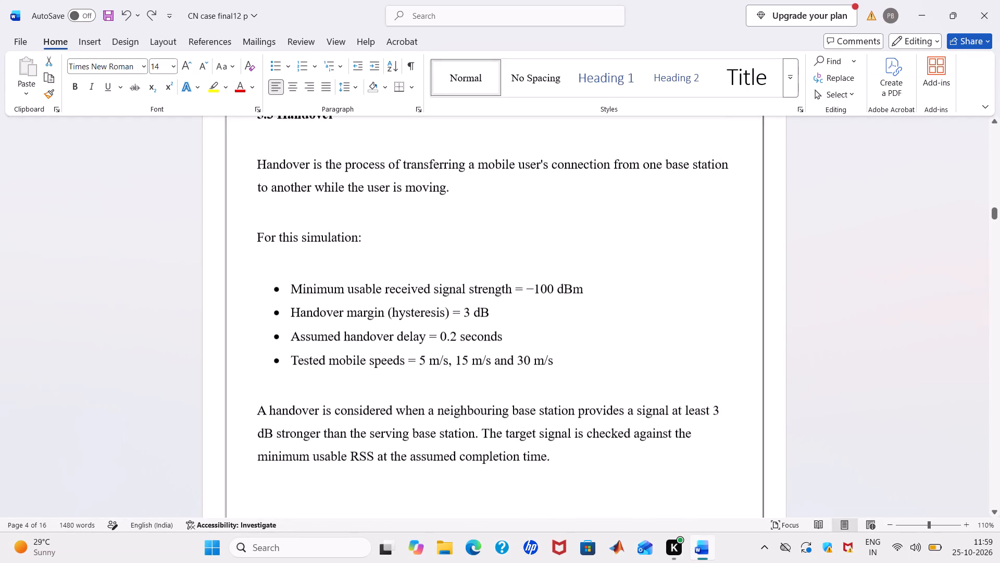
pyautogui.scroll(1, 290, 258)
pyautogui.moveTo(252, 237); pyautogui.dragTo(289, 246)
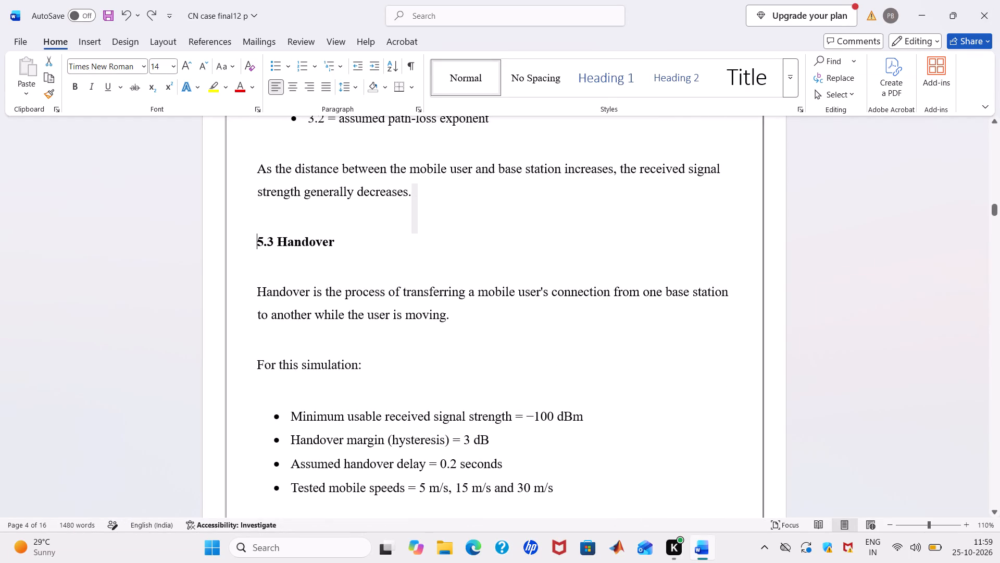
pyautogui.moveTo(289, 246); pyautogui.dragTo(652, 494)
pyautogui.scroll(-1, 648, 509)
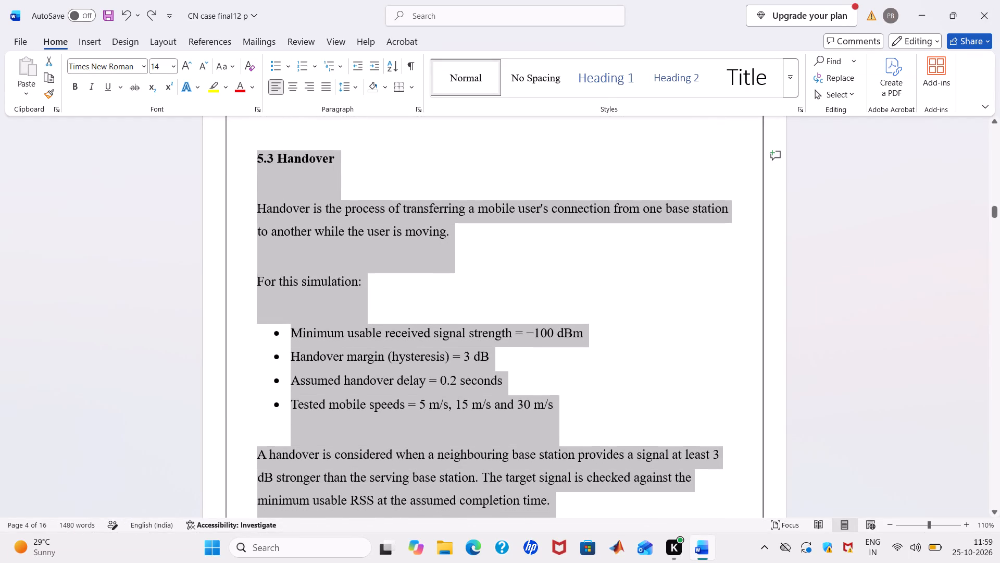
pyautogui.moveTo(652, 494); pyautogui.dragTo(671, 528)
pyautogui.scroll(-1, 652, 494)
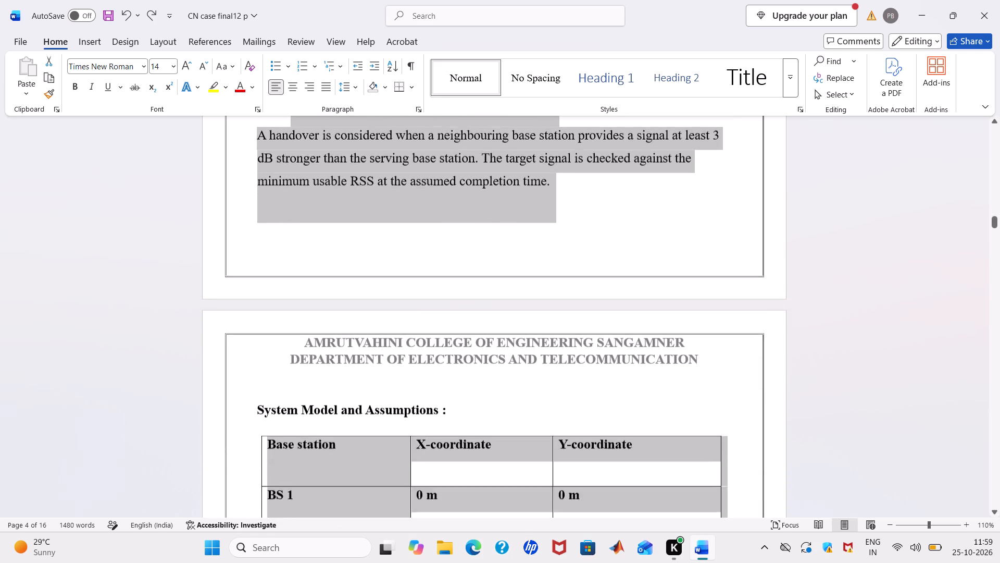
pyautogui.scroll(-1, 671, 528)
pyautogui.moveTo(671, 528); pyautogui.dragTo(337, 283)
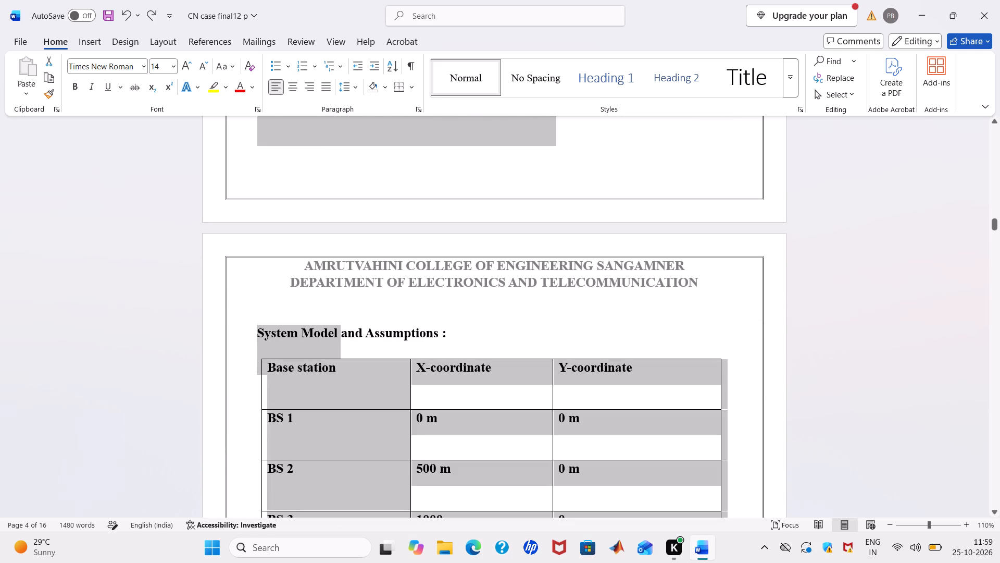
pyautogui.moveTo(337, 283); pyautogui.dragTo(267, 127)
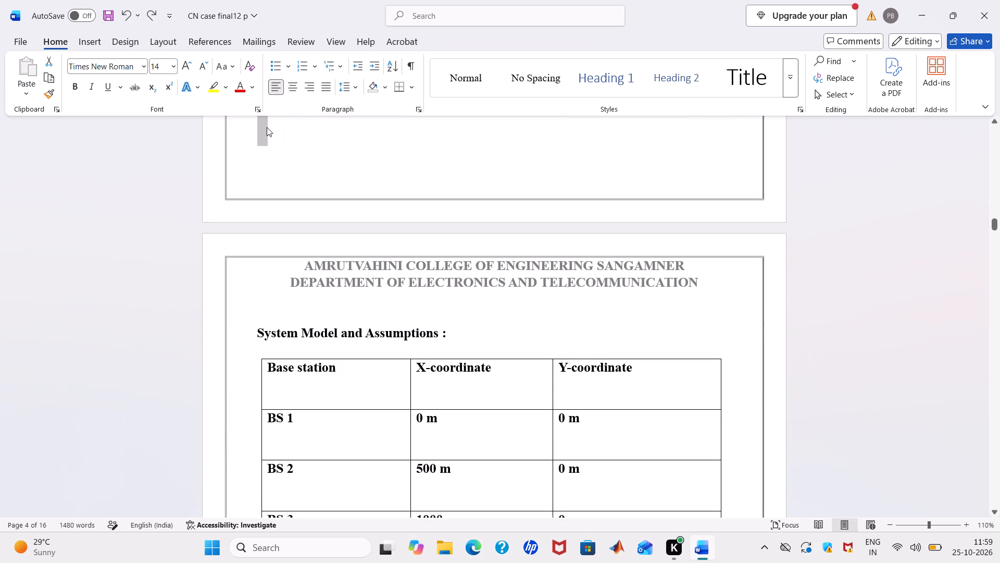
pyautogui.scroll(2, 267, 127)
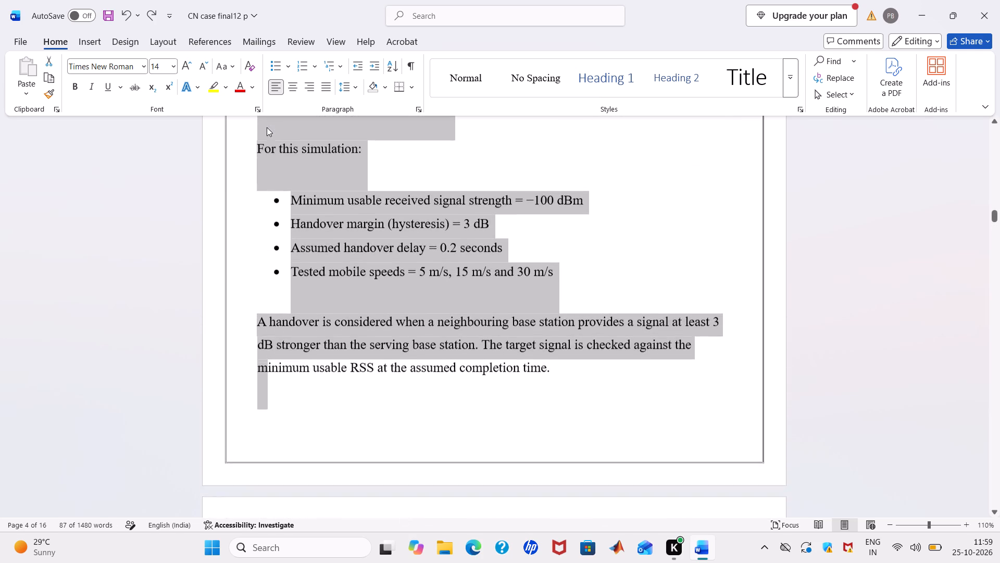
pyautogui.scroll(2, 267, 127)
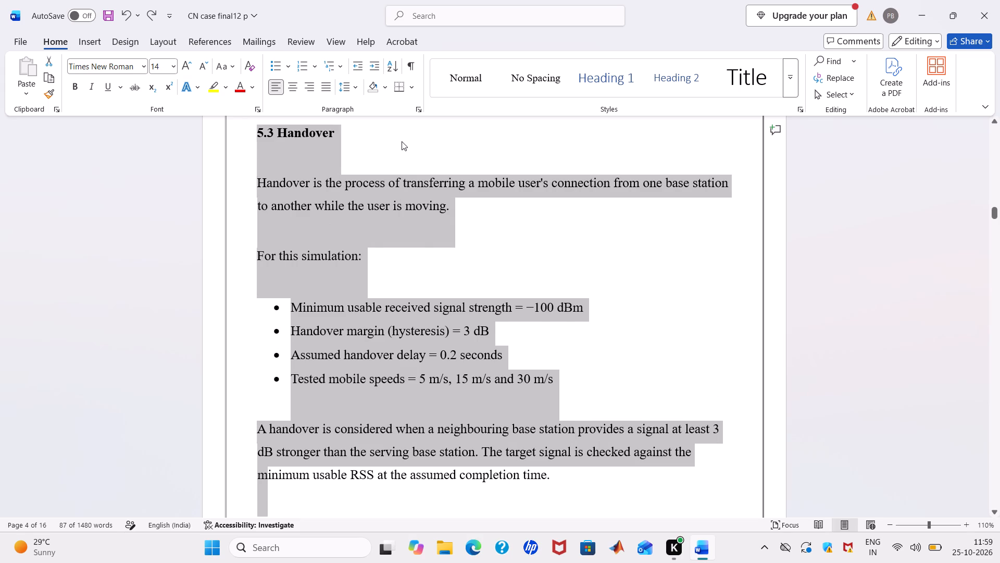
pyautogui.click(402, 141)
# Set 1.5 line spacing for all of section 5.3, from the Handover heading through the paragraph ending "assumed completion time".
pyautogui.moveTo(257, 133); pyautogui.dragTo(456, 285)
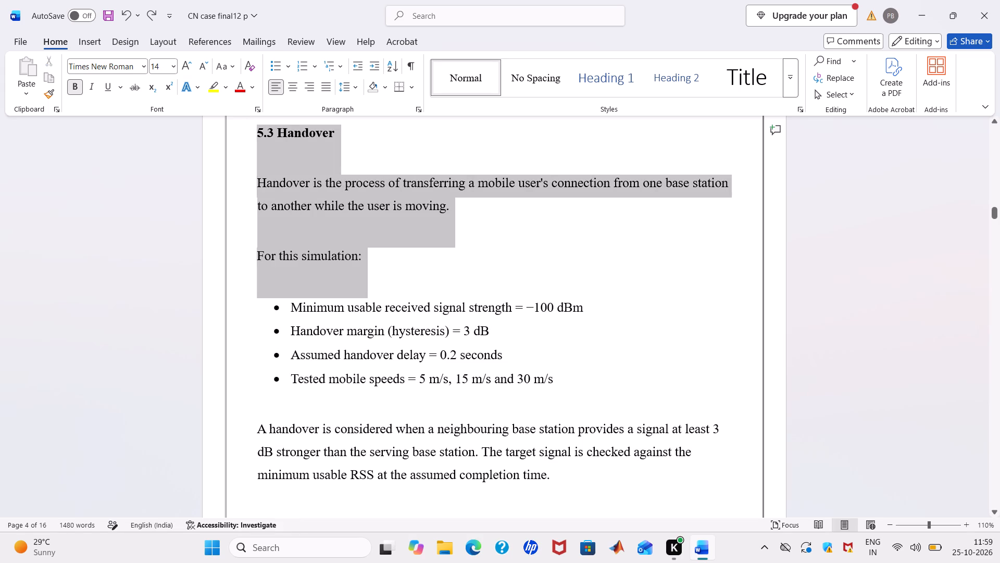
pyautogui.moveTo(456, 285); pyautogui.dragTo(631, 487)
pyautogui.hscroll(1, 506, 334)
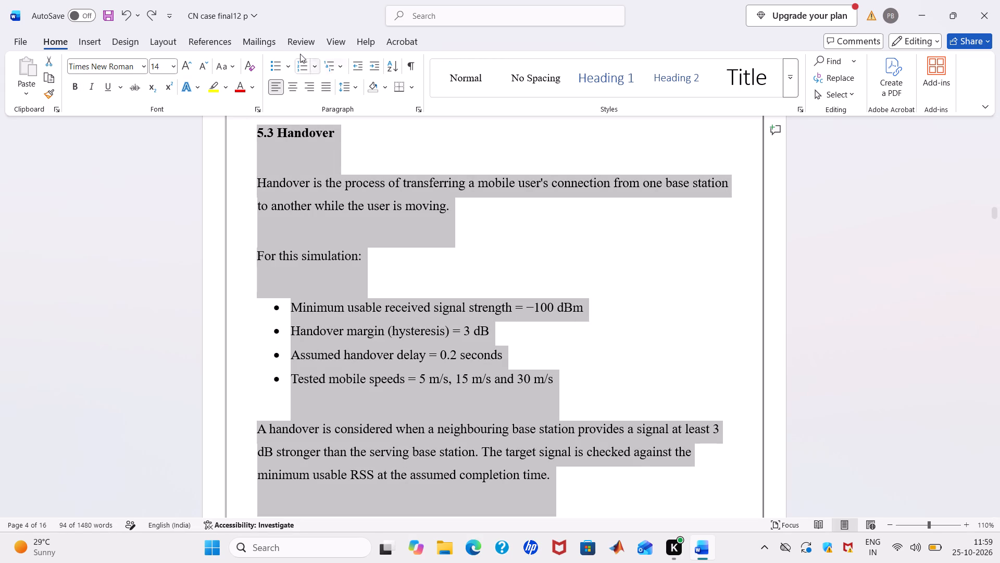
pyautogui.click(350, 87)
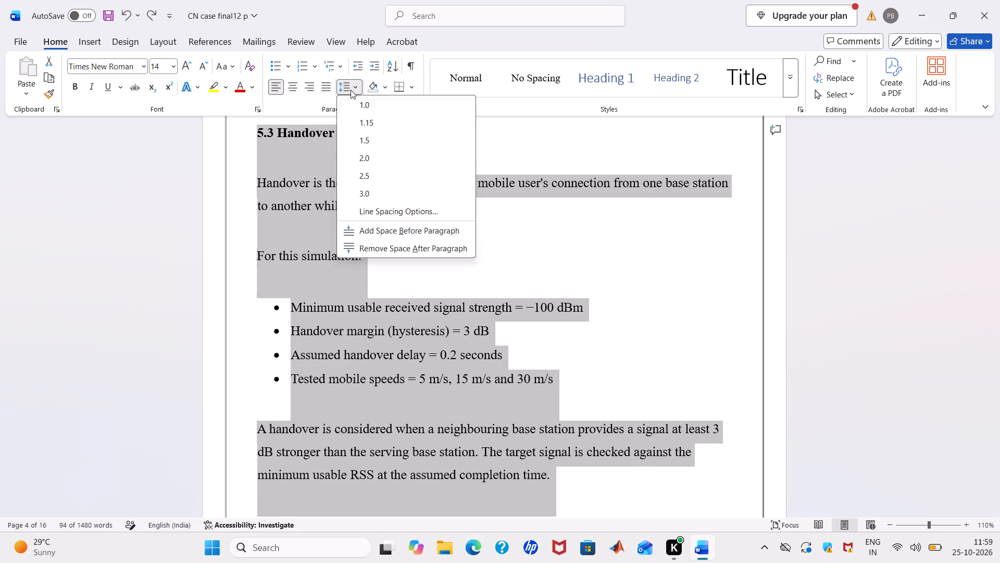
pyautogui.click(356, 140)
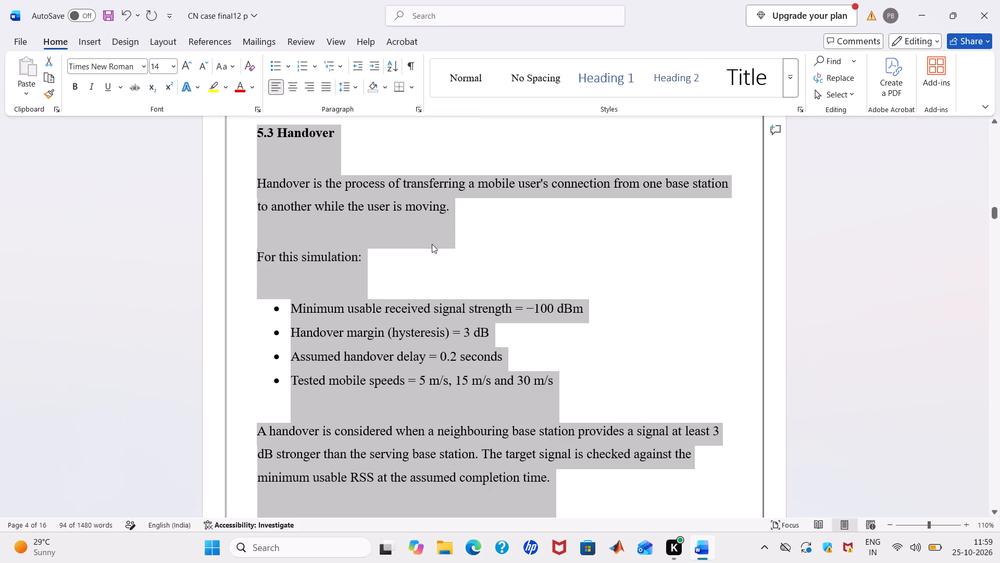
pyautogui.click(432, 244)
# Replace the small bullets of the three items under "4.Software and Tools Required" with the larger round bullet, clearing the old bullets first.
pyautogui.scroll(3, 432, 244)
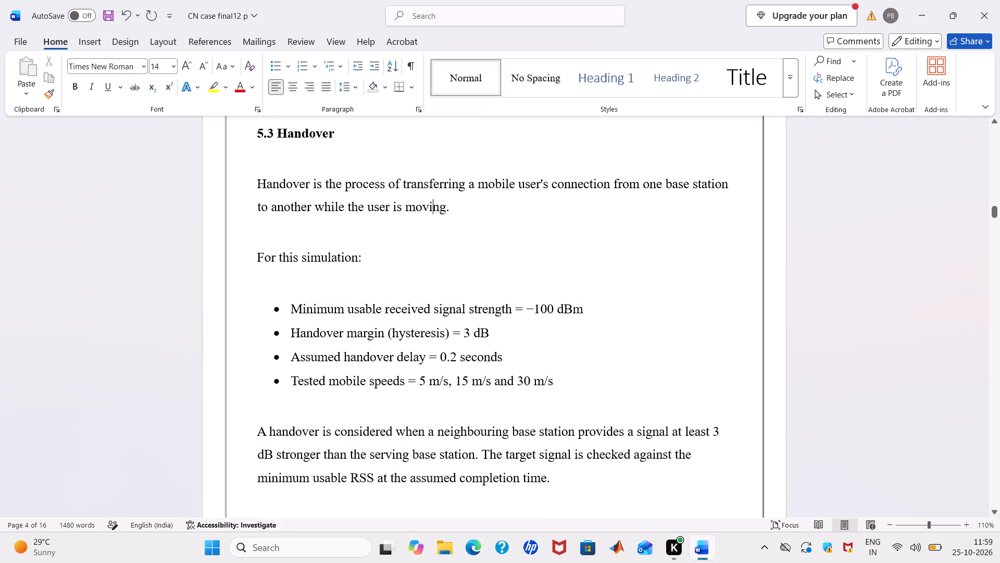
pyautogui.scroll(7, 432, 244)
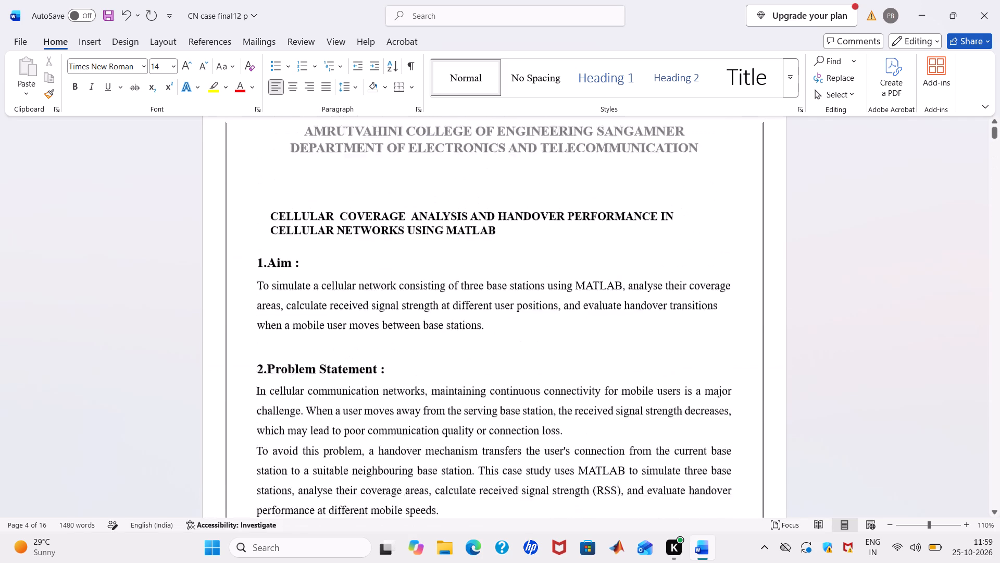
pyautogui.scroll(-4, 432, 244)
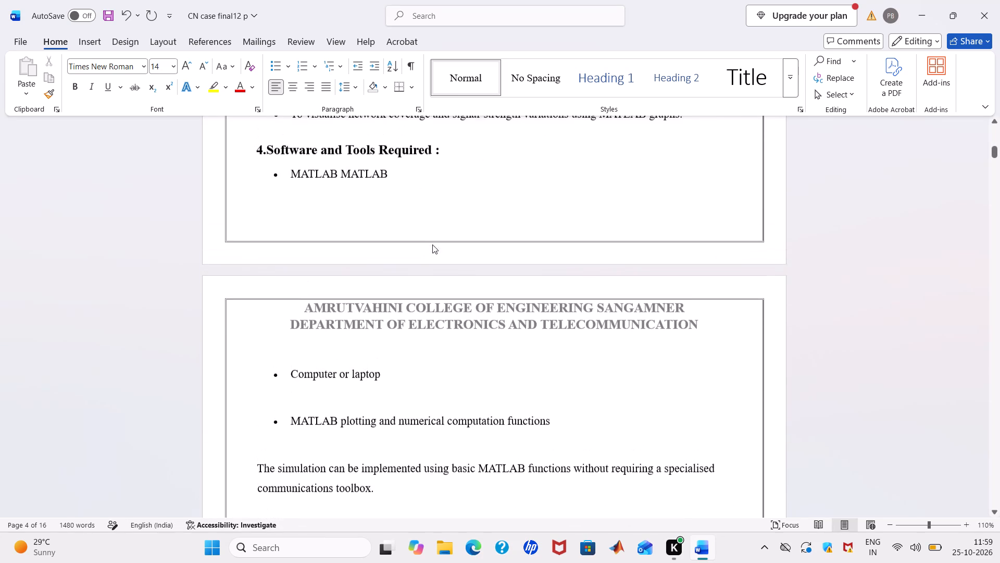
pyautogui.scroll(-1, 432, 244)
pyautogui.doubleClick(286, 175)
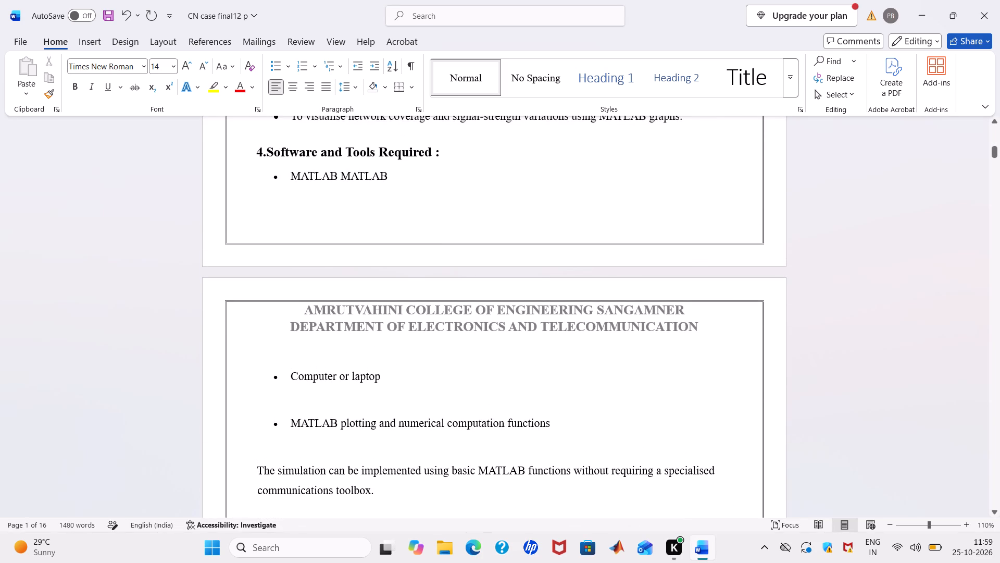
pyautogui.moveTo(286, 175); pyautogui.dragTo(500, 412)
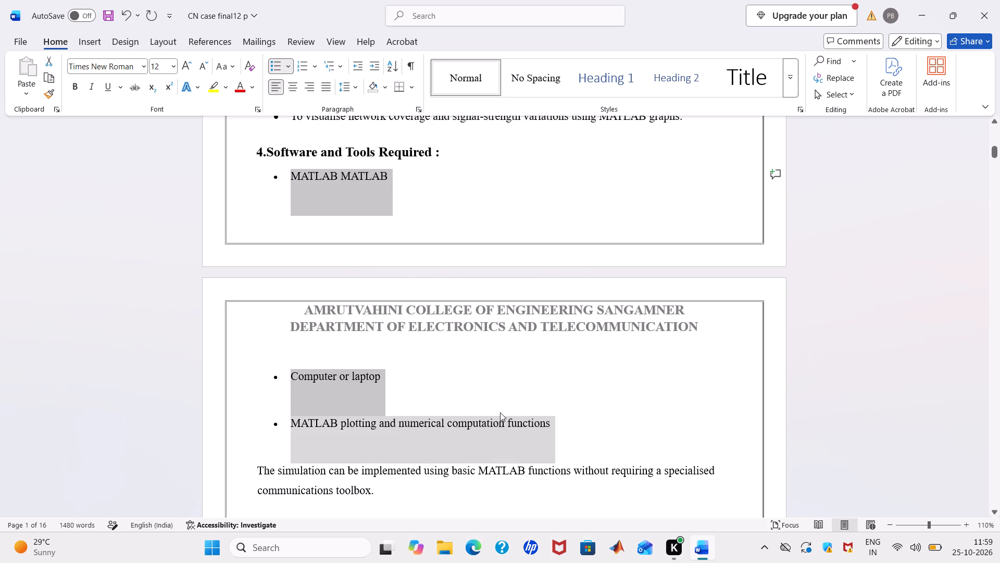
pyautogui.moveTo(500, 412); pyautogui.dragTo(546, 419)
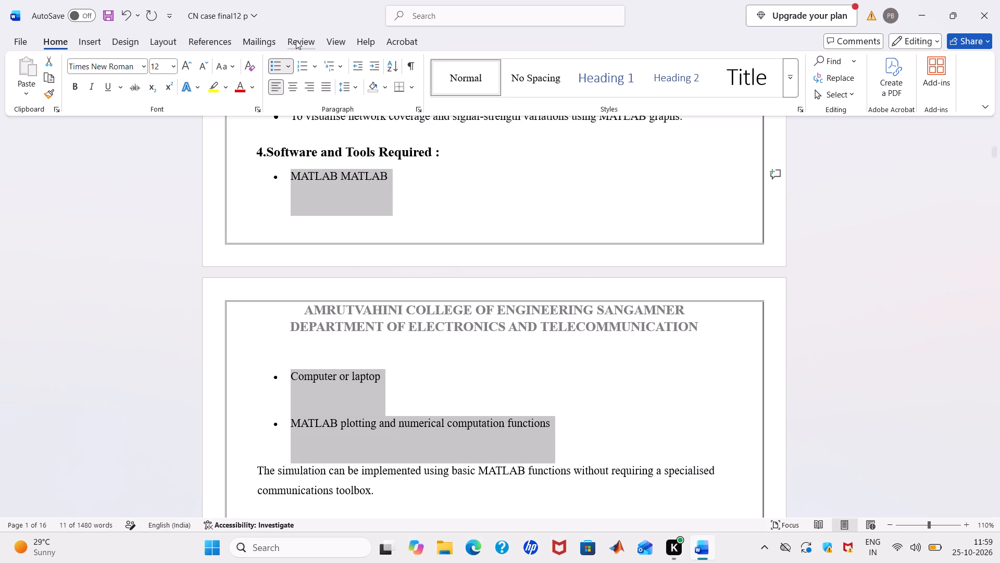
pyautogui.click(293, 65)
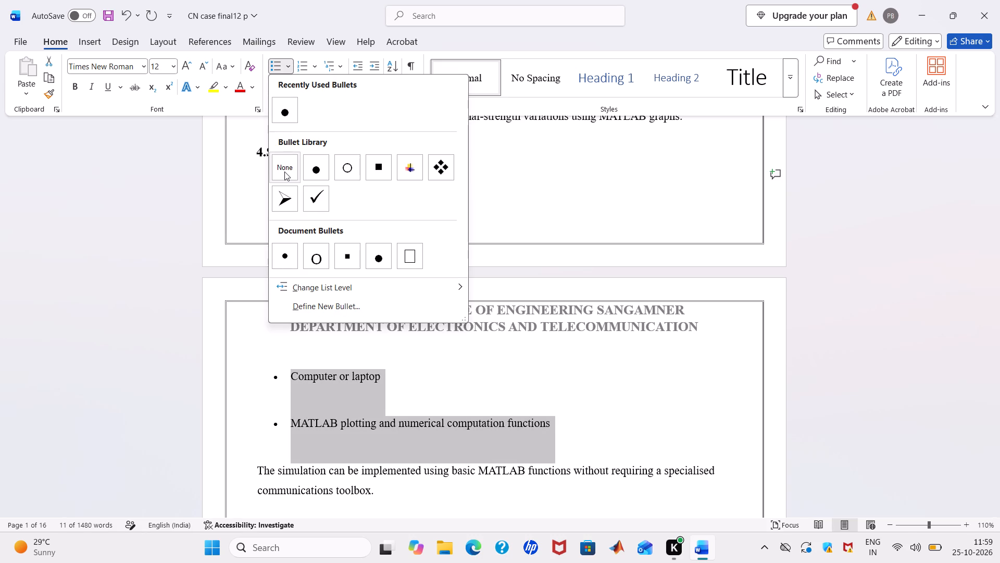
pyautogui.click(284, 172)
pyautogui.click(286, 64)
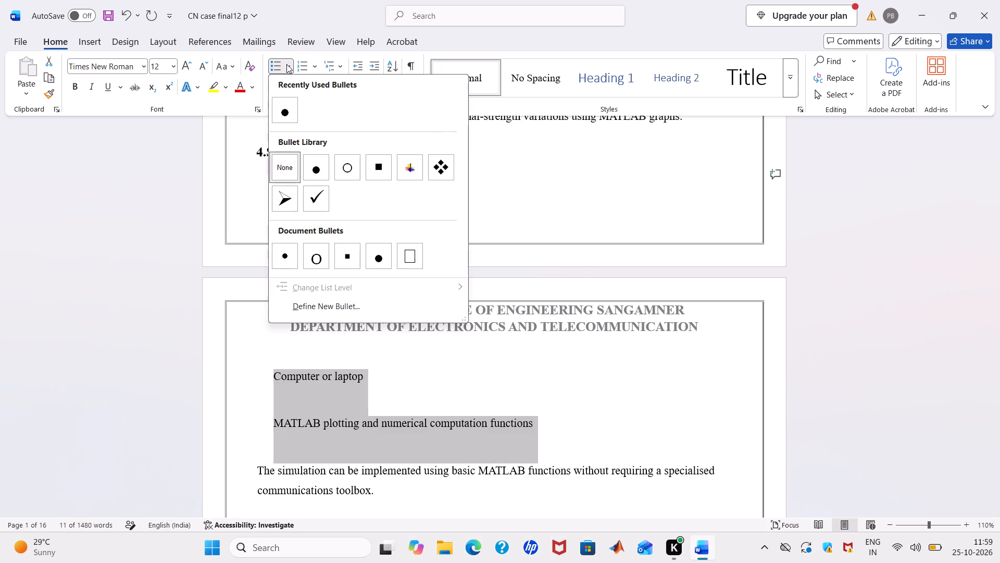
pyautogui.click(314, 162)
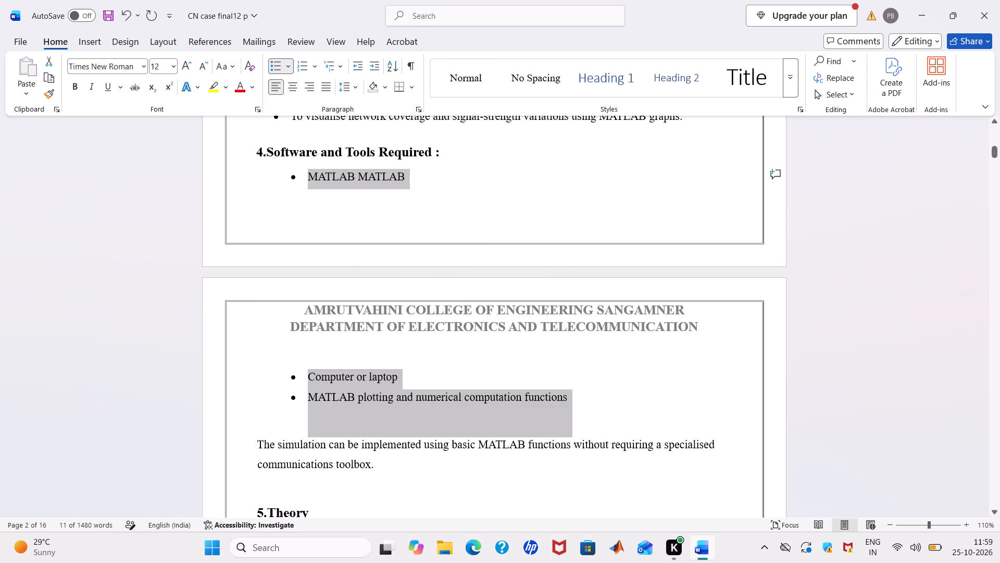
pyautogui.click(347, 241)
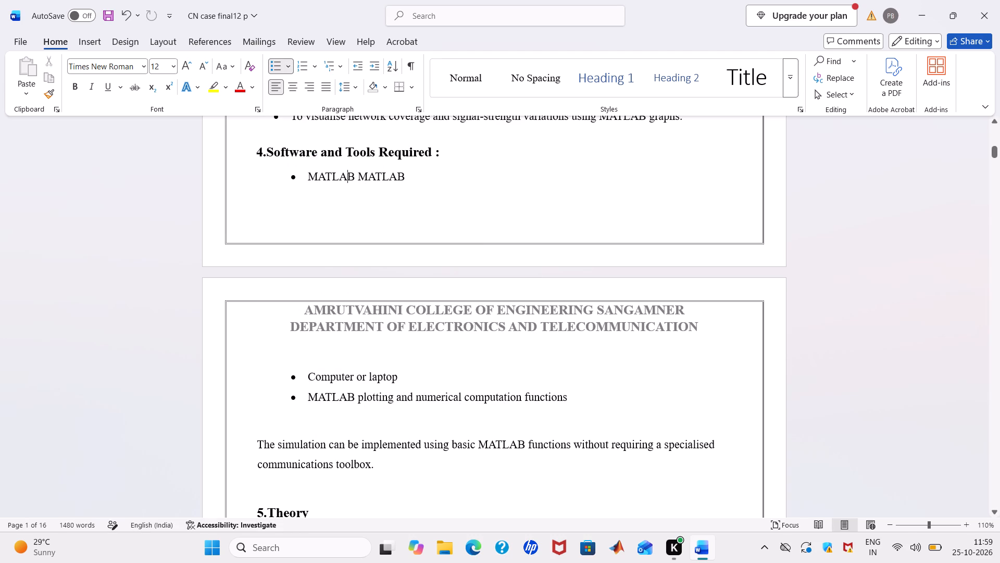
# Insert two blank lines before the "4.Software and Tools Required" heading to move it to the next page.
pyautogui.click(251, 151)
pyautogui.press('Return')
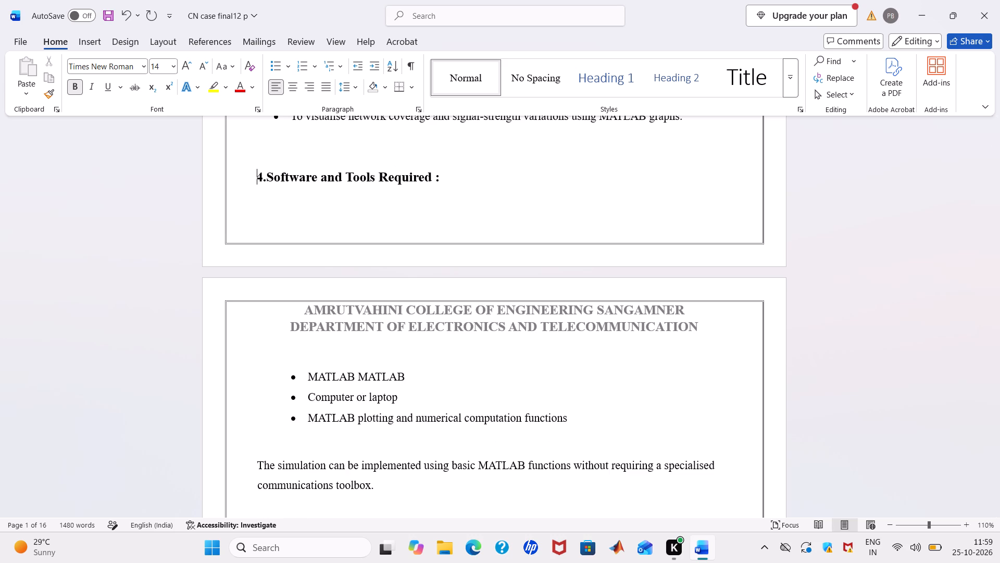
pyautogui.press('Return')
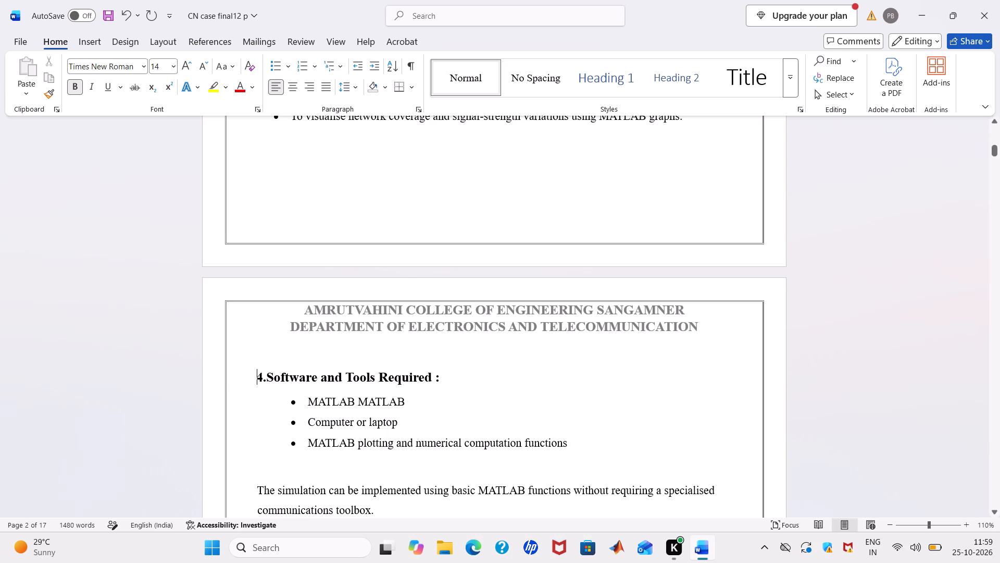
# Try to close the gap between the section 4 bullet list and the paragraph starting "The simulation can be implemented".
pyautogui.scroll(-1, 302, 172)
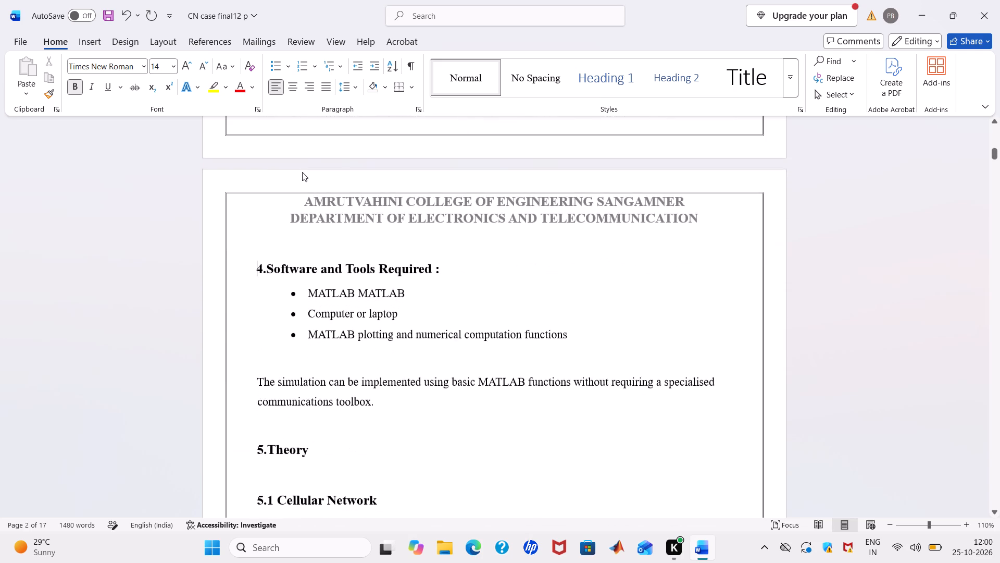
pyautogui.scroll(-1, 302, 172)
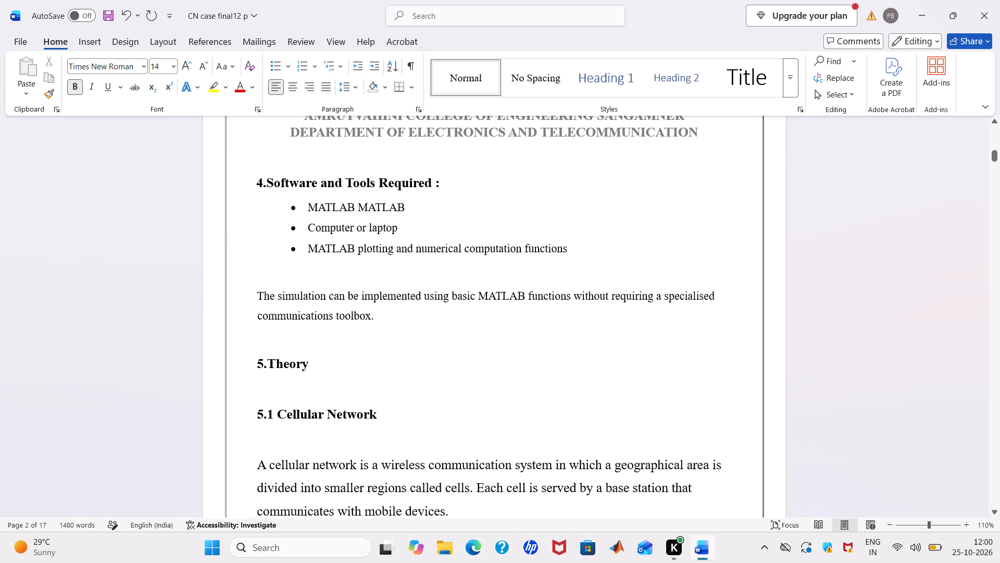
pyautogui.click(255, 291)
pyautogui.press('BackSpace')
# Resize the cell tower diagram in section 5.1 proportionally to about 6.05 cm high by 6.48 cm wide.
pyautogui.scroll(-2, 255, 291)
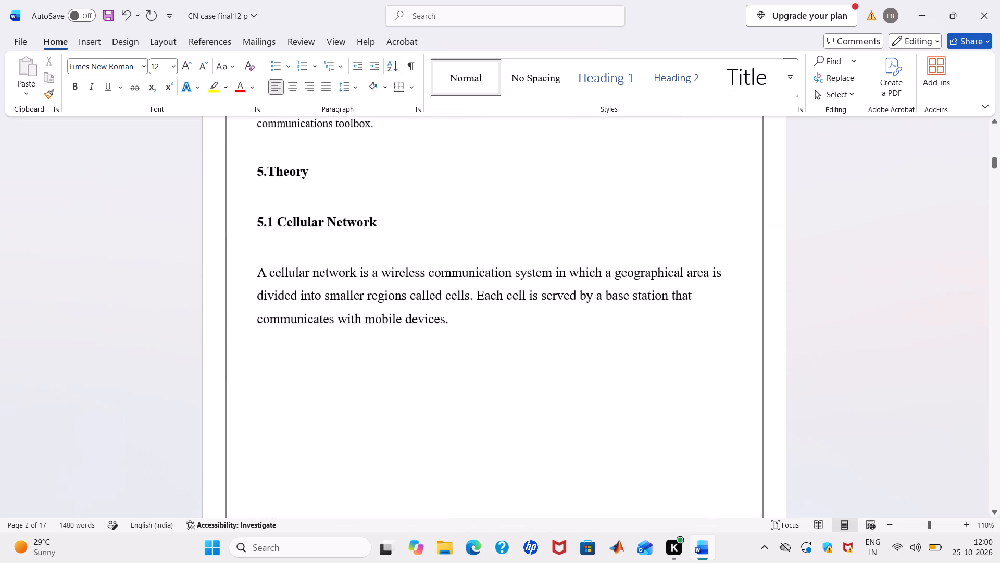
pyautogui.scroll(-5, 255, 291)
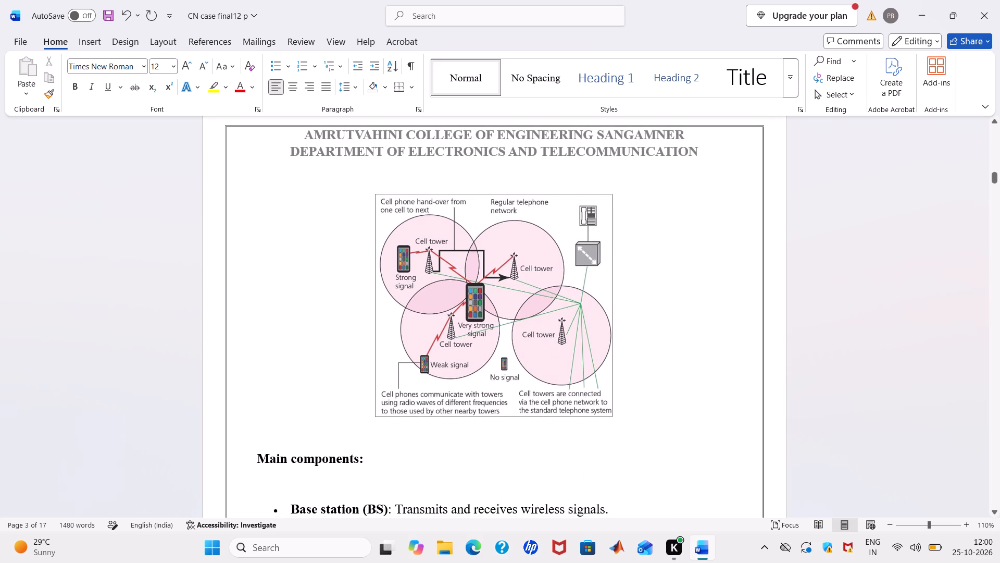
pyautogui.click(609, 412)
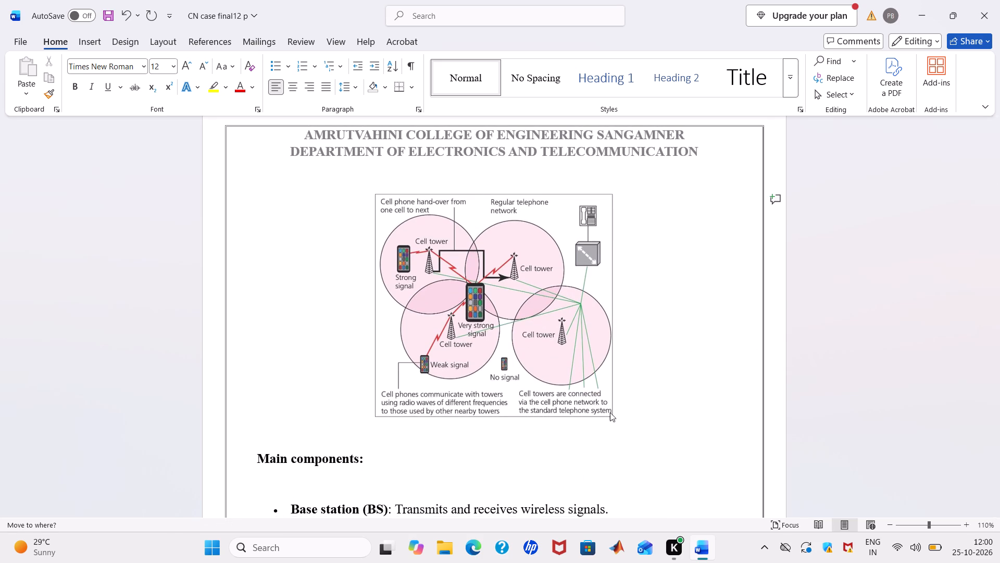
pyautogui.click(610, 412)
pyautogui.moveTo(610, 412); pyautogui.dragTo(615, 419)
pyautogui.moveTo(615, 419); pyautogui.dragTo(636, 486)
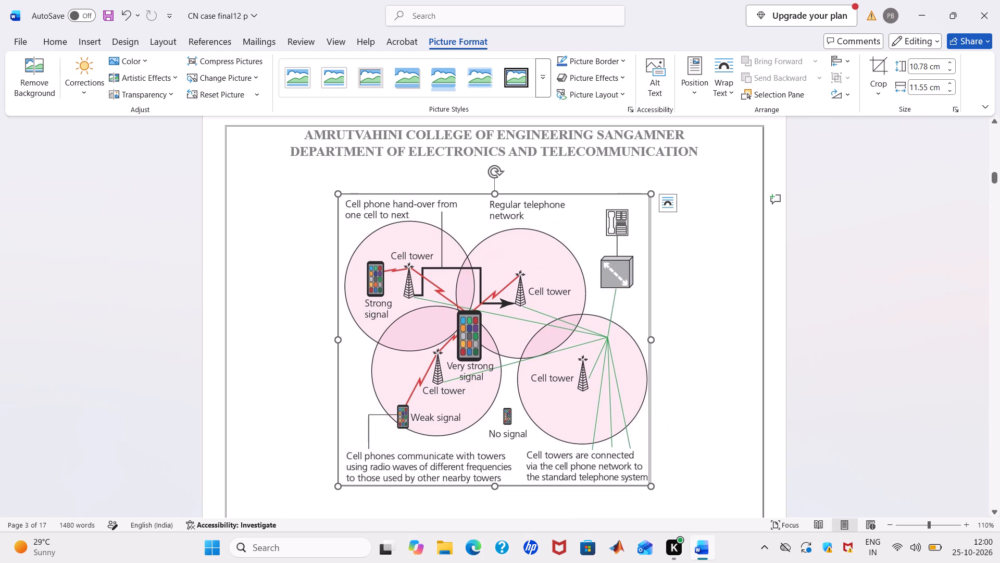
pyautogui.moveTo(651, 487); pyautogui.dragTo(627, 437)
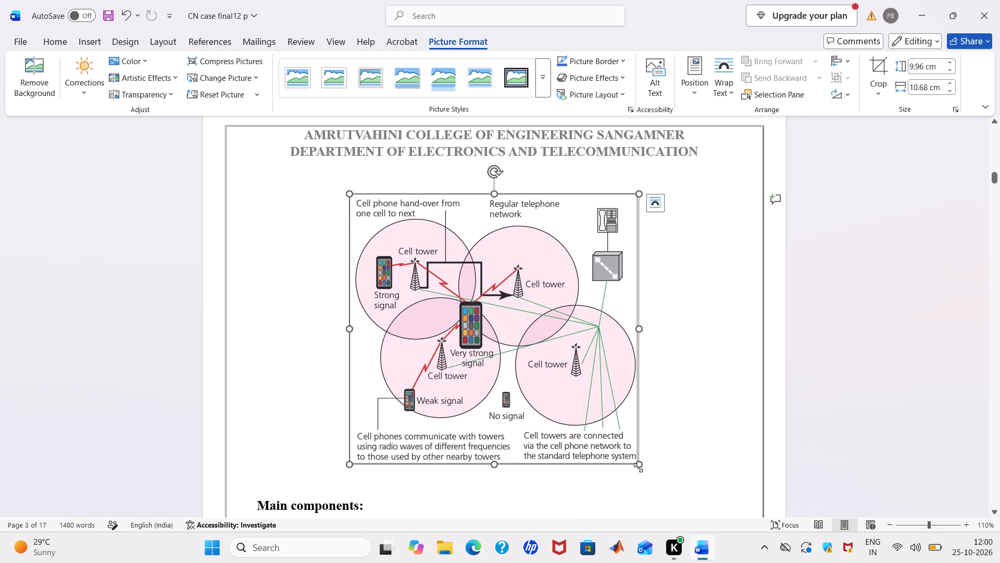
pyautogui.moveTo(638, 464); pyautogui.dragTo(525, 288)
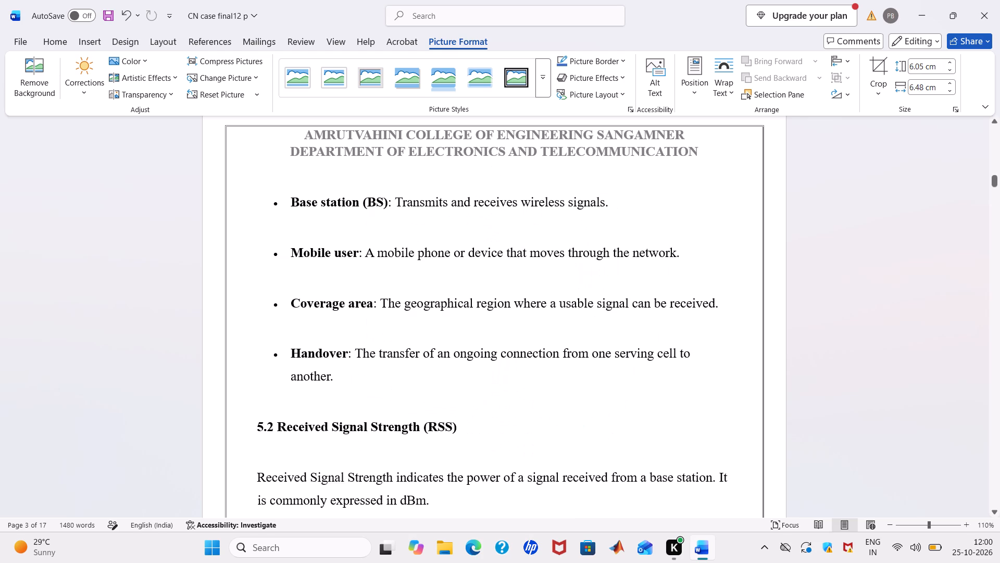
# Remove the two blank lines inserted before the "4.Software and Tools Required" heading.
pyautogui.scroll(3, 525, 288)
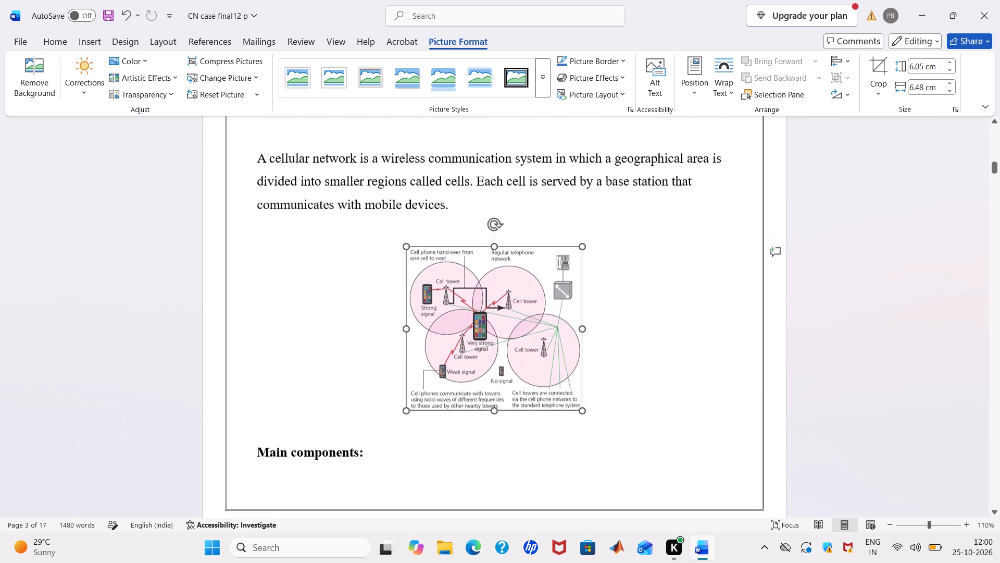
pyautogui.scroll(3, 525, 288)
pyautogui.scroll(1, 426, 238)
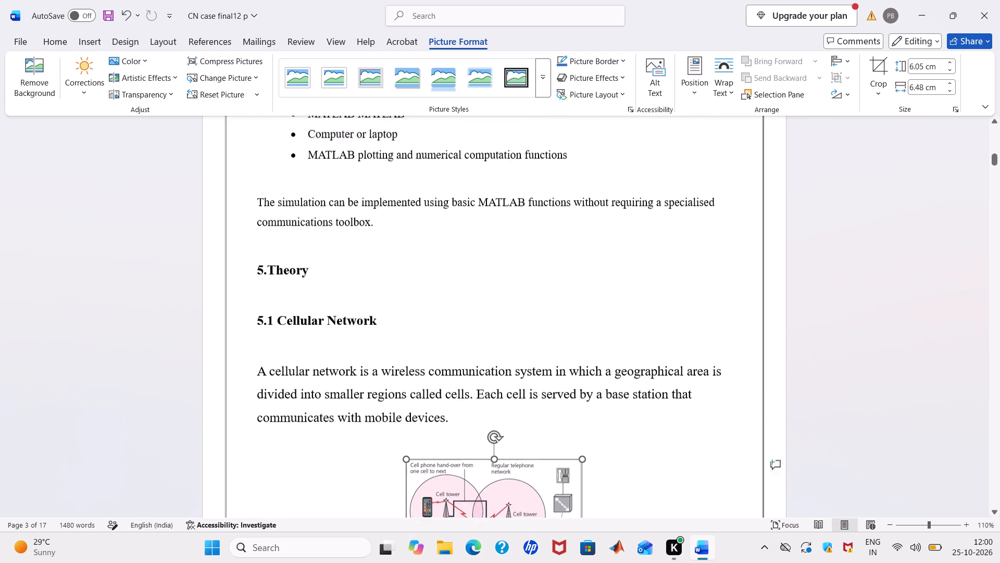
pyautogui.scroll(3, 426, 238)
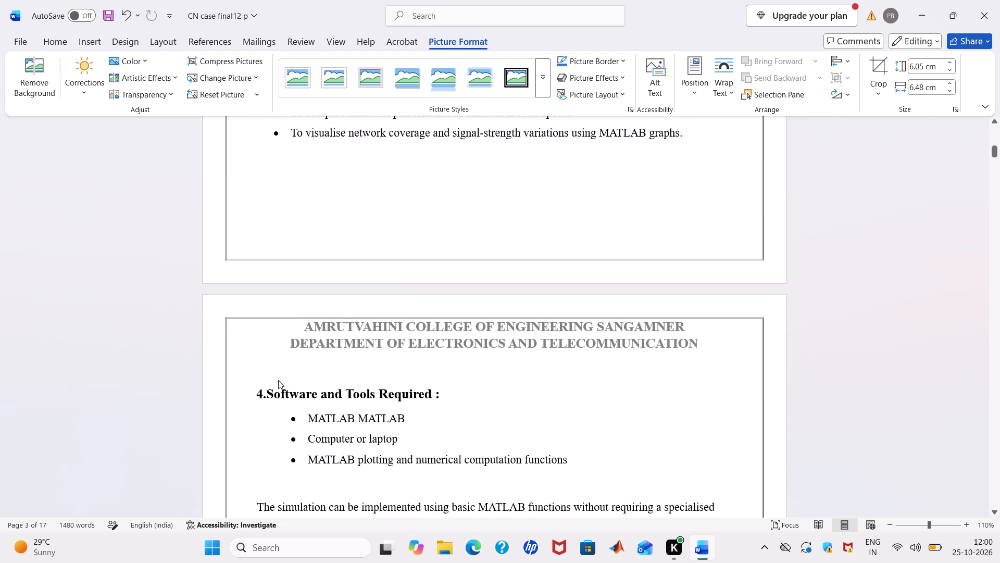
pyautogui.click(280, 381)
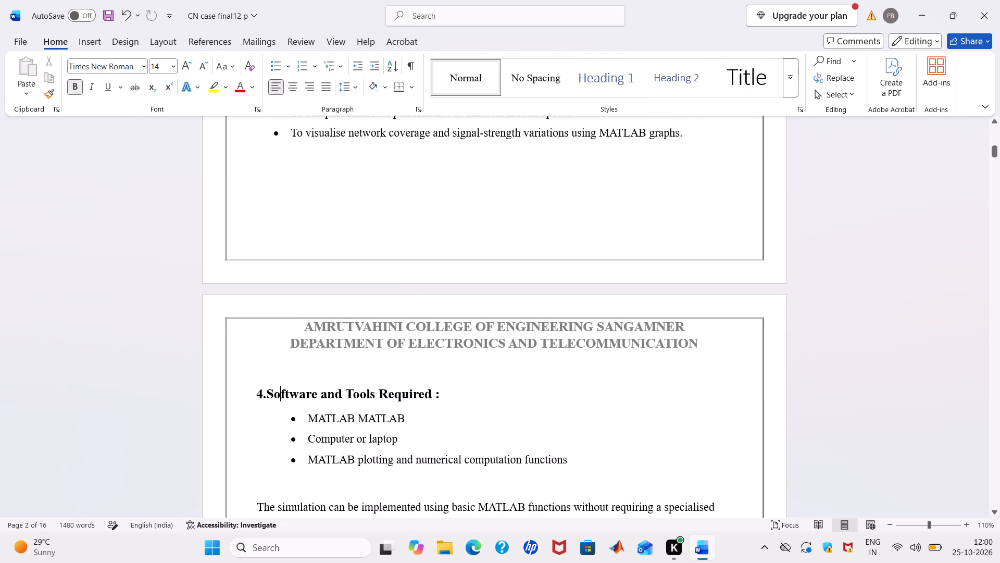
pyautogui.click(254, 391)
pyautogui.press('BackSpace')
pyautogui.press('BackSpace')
# Enlarge the cell tower diagram in section 5.1 proportionally to roughly one and a half times its size.
pyautogui.scroll(-3, 254, 391)
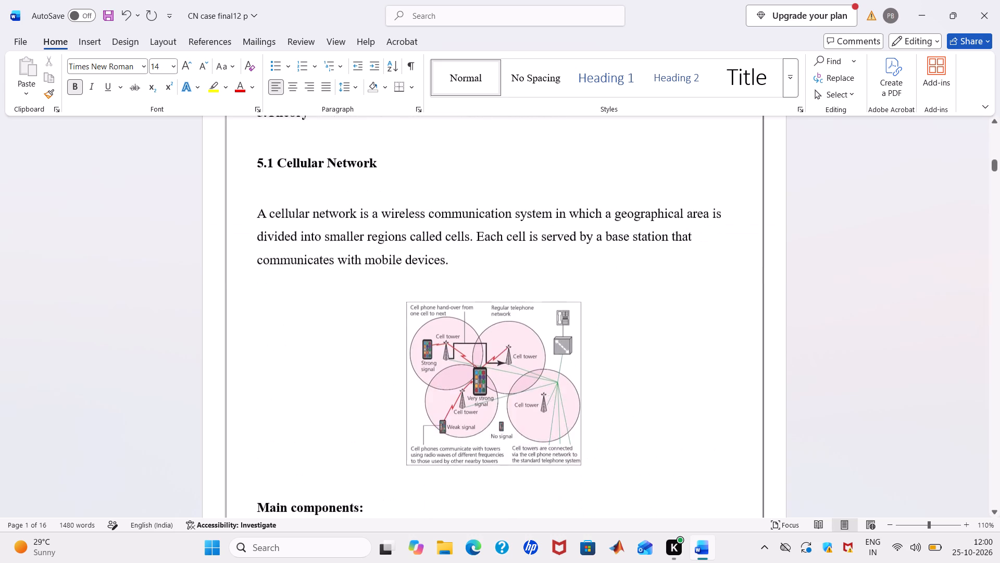
pyautogui.scroll(-1, 254, 391)
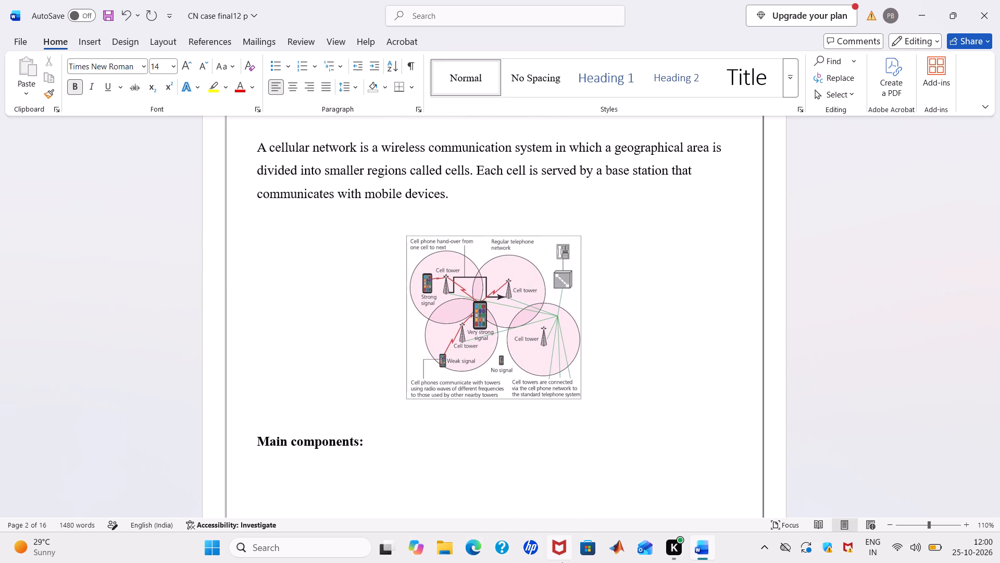
pyautogui.scroll(-4, 562, 562)
pyautogui.click(580, 396)
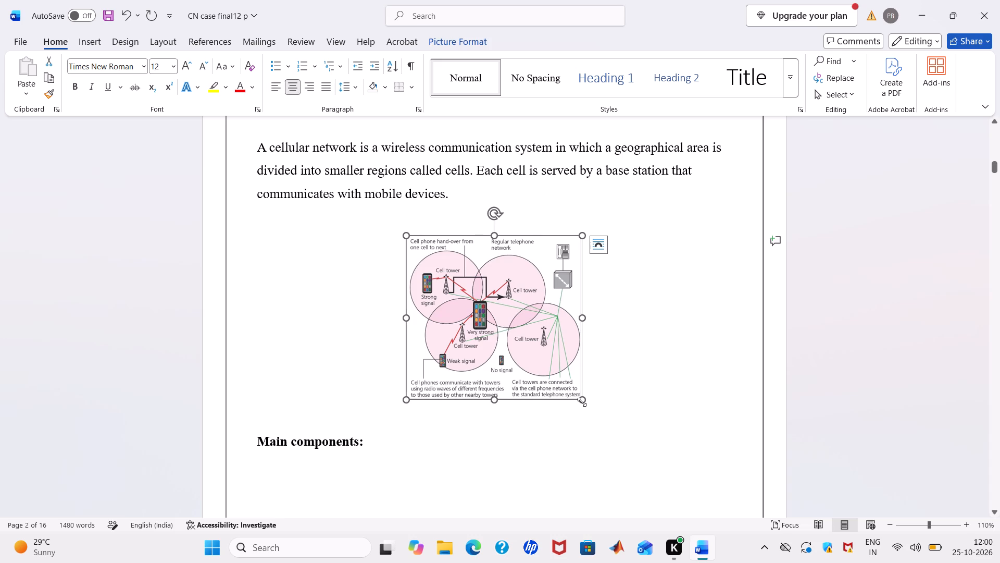
pyautogui.doubleClick(582, 402)
pyautogui.moveTo(582, 402); pyautogui.dragTo(608, 458)
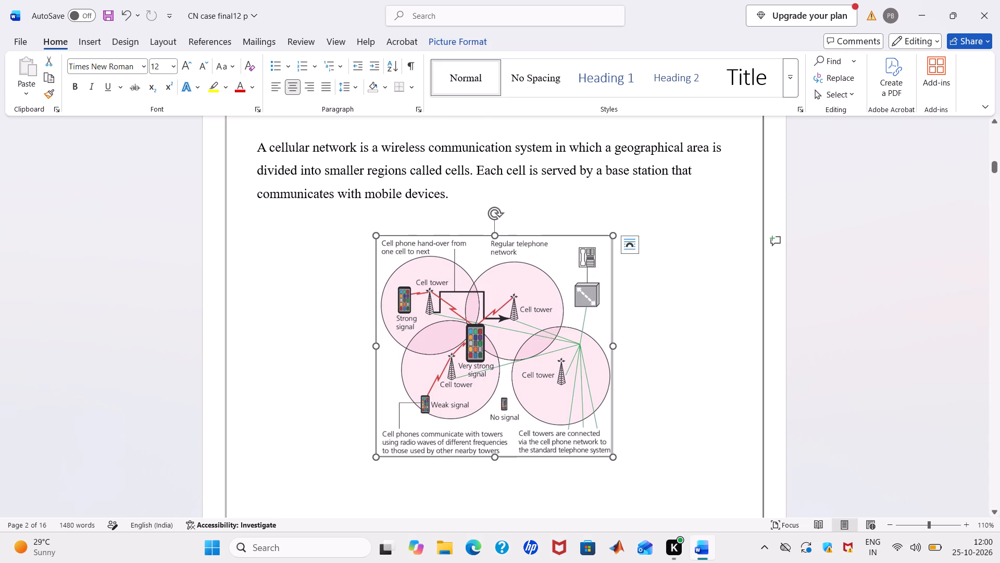
pyautogui.scroll(-2, 608, 458)
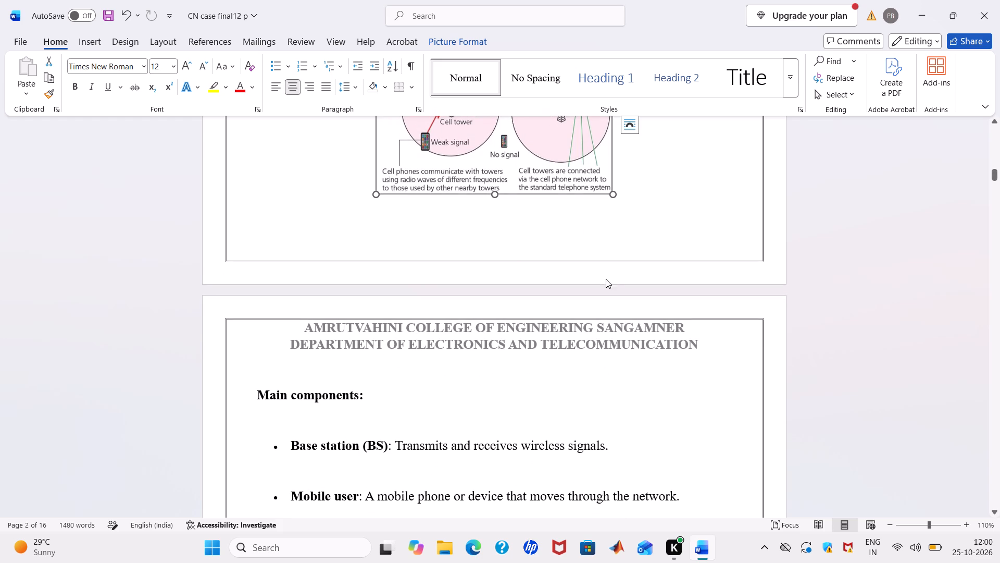
pyautogui.moveTo(614, 197); pyautogui.dragTo(621, 210)
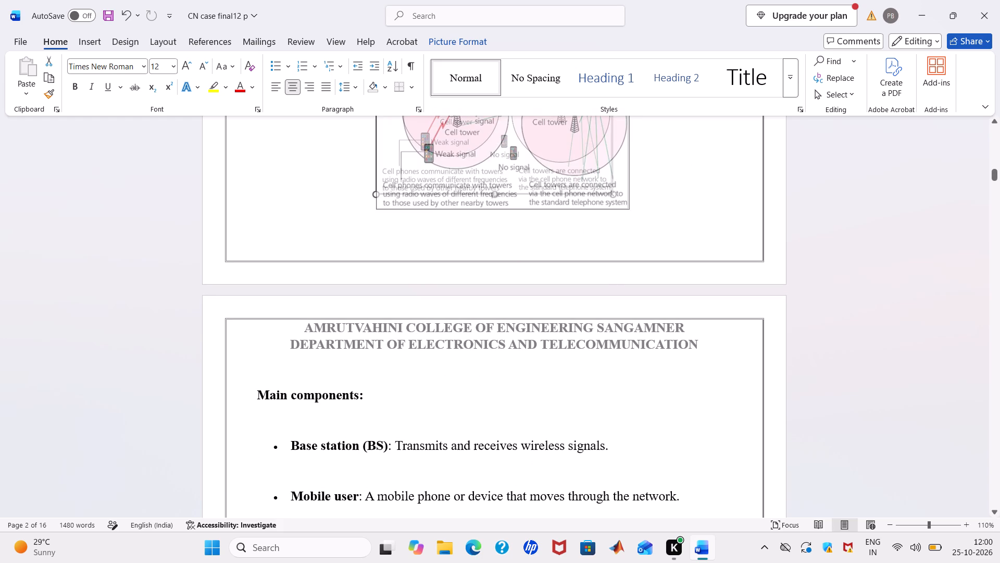
pyautogui.moveTo(621, 210); pyautogui.dragTo(622, 212)
pyautogui.moveTo(622, 212); pyautogui.dragTo(631, 226)
pyautogui.scroll(-1, 617, 280)
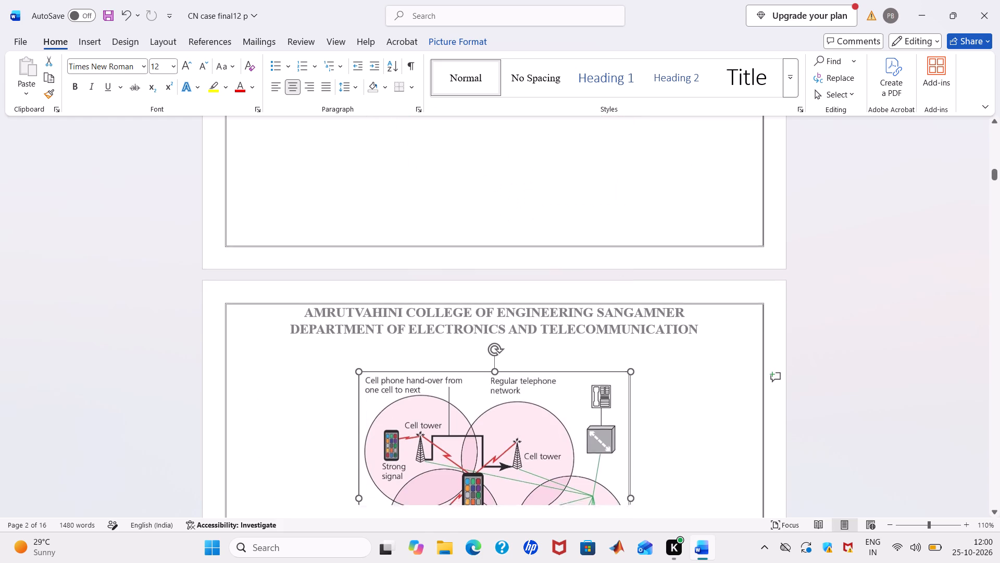
# Shrink the cell tower diagram in section 5.1 slightly and proportionally so it fits on the page below its introductory paragraph.
pyautogui.scroll(-1, 617, 280)
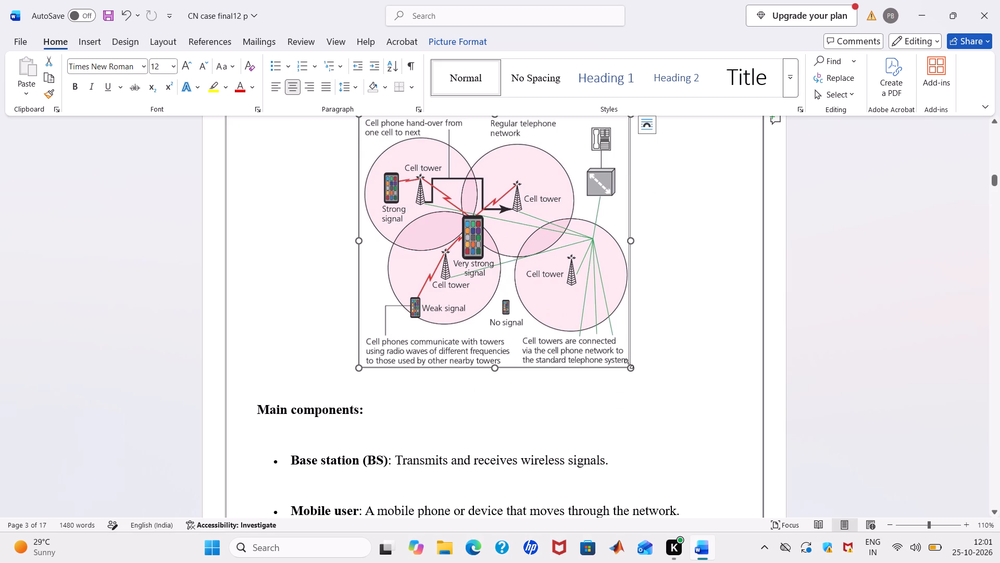
pyautogui.moveTo(629, 370); pyautogui.dragTo(615, 349)
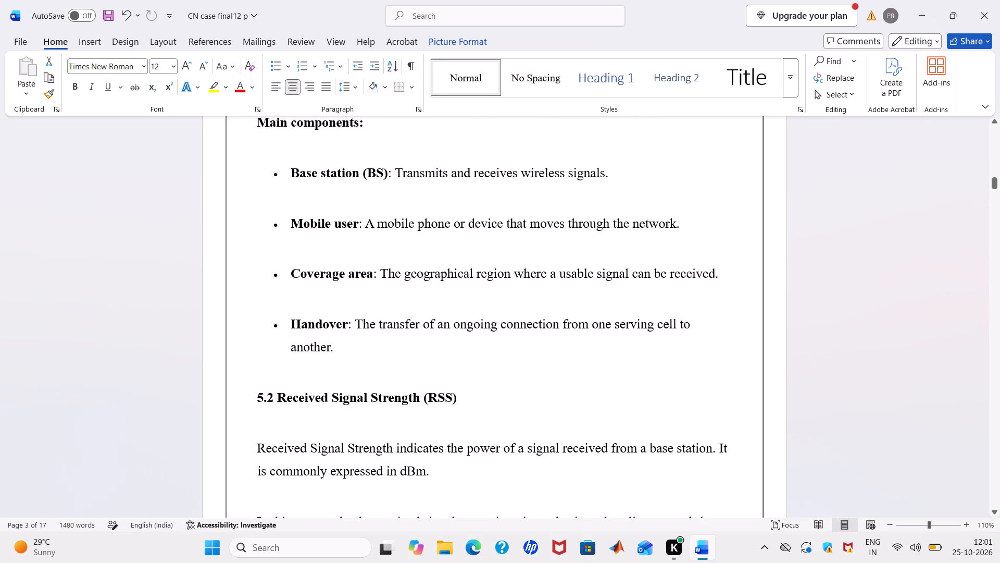
pyautogui.scroll(4, 615, 349)
pyautogui.scroll(-1, 615, 349)
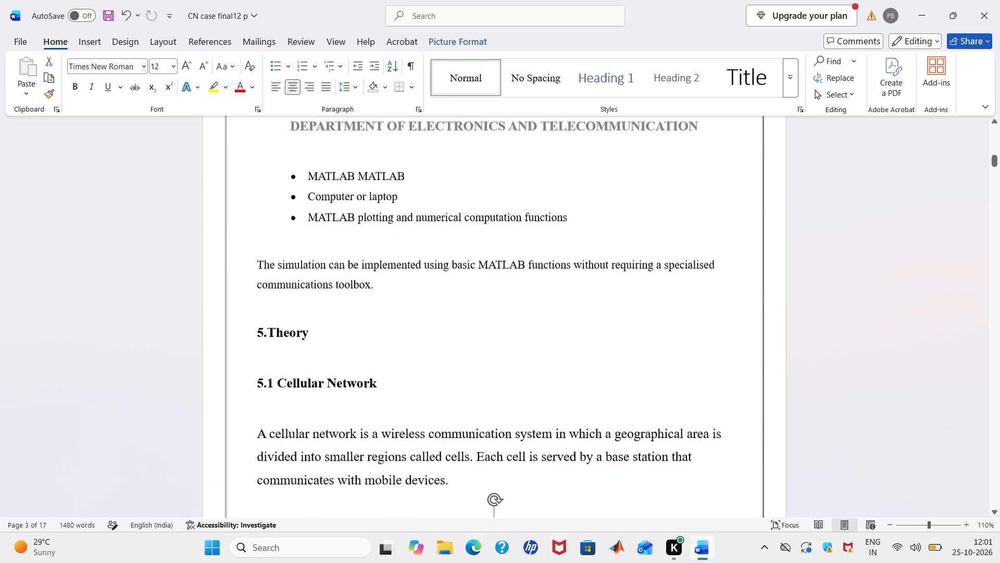
pyautogui.scroll(-1, 615, 349)
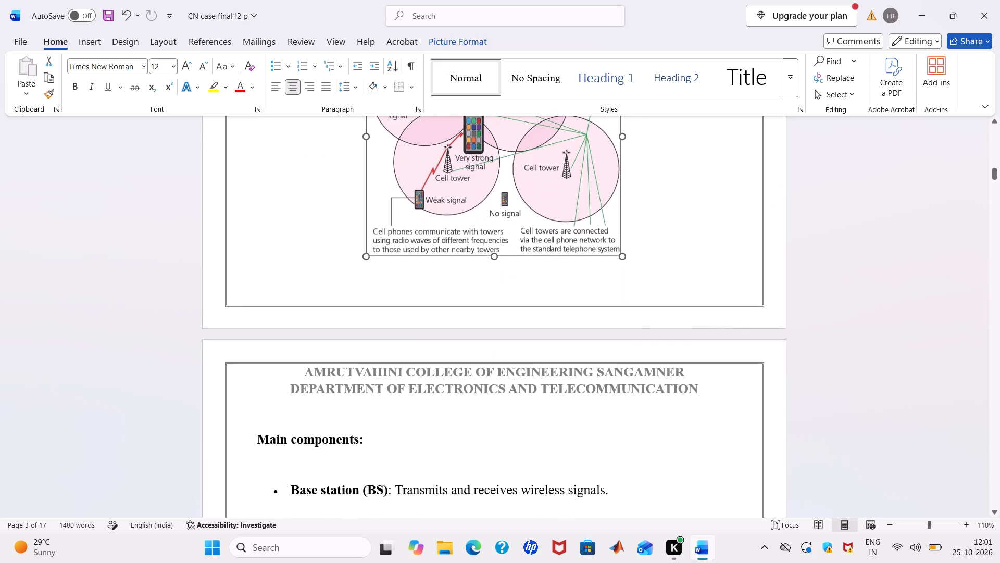
pyautogui.click(556, 434)
# Replace the bullets of the "Main components:" list, from Base station to Handover, with the round bullet from the bullet library.
pyautogui.scroll(-1, 556, 434)
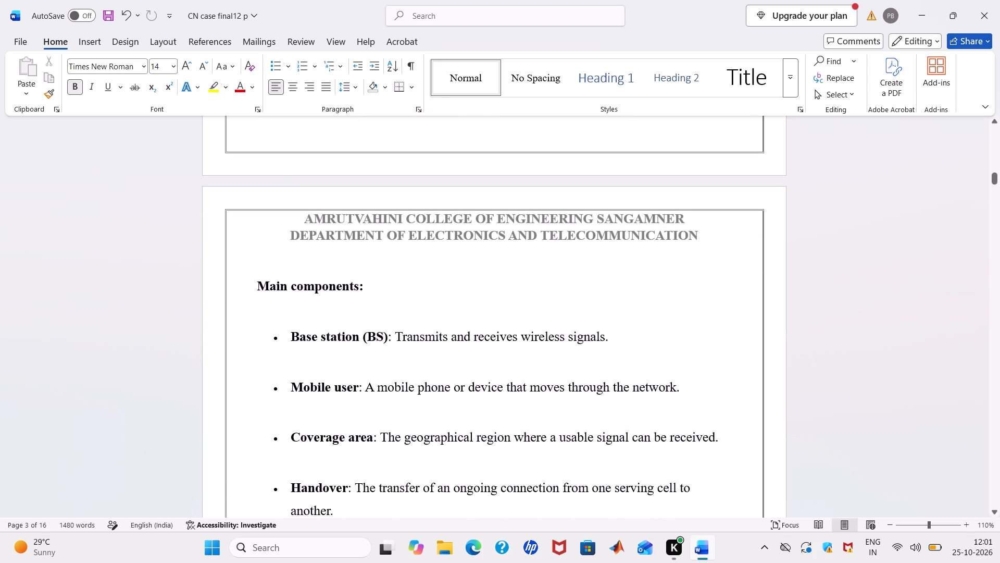
pyautogui.moveTo(287, 336); pyautogui.dragTo(577, 499)
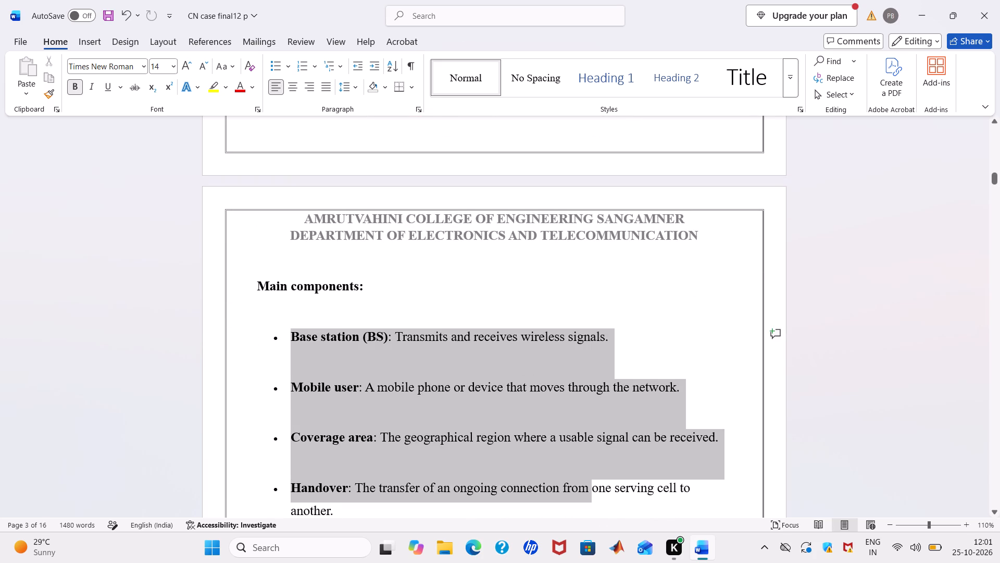
pyautogui.moveTo(577, 499); pyautogui.dragTo(574, 491)
pyautogui.click(585, 304)
pyautogui.scroll(-1, 585, 304)
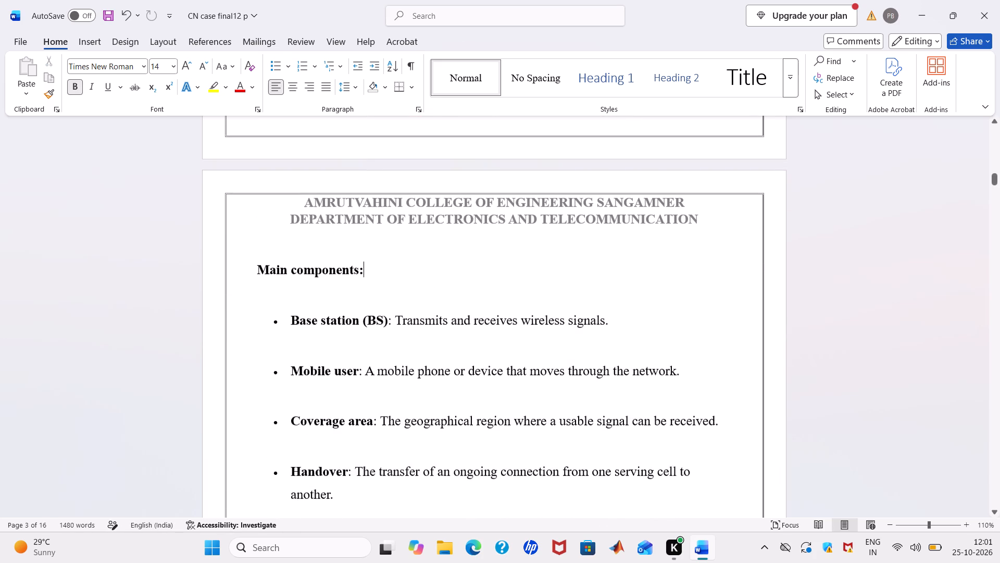
pyautogui.scroll(-1, 585, 304)
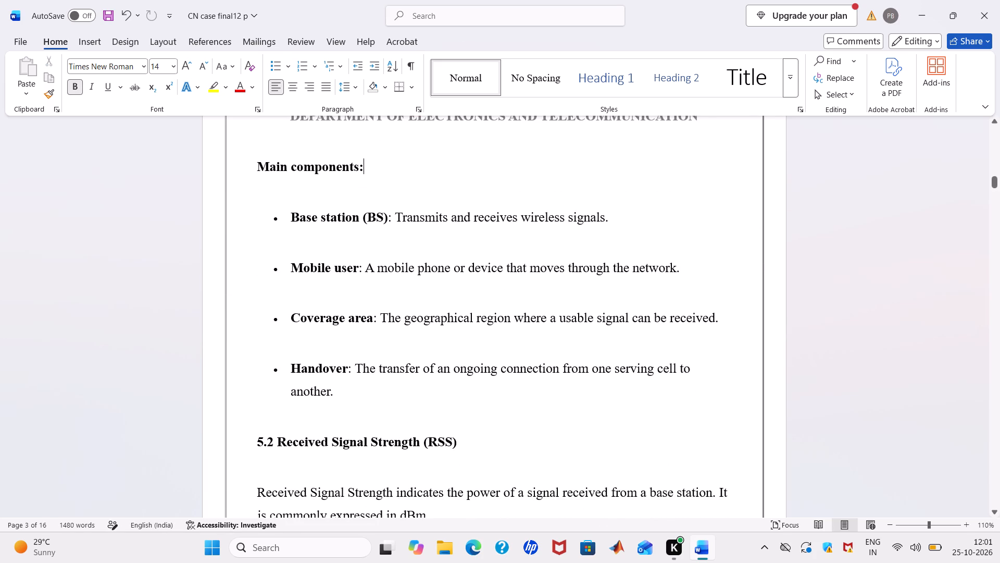
pyautogui.moveTo(290, 219); pyautogui.dragTo(492, 393)
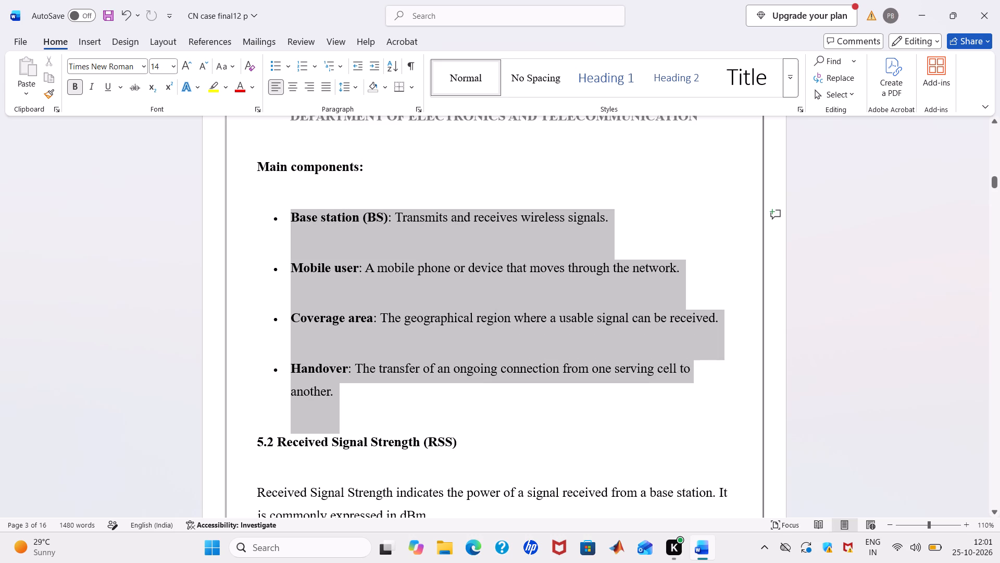
pyautogui.moveTo(492, 393); pyautogui.dragTo(495, 404)
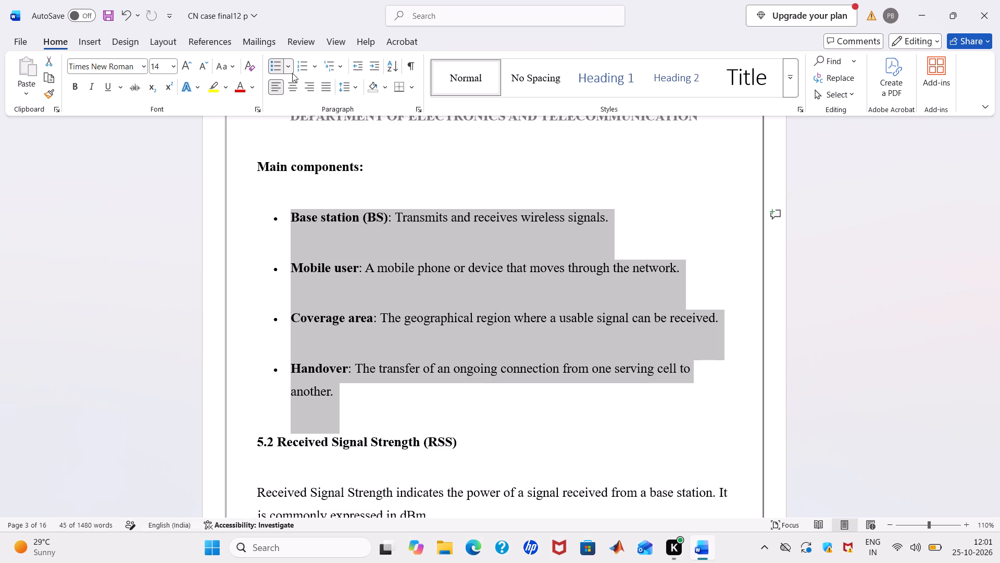
pyautogui.click(290, 71)
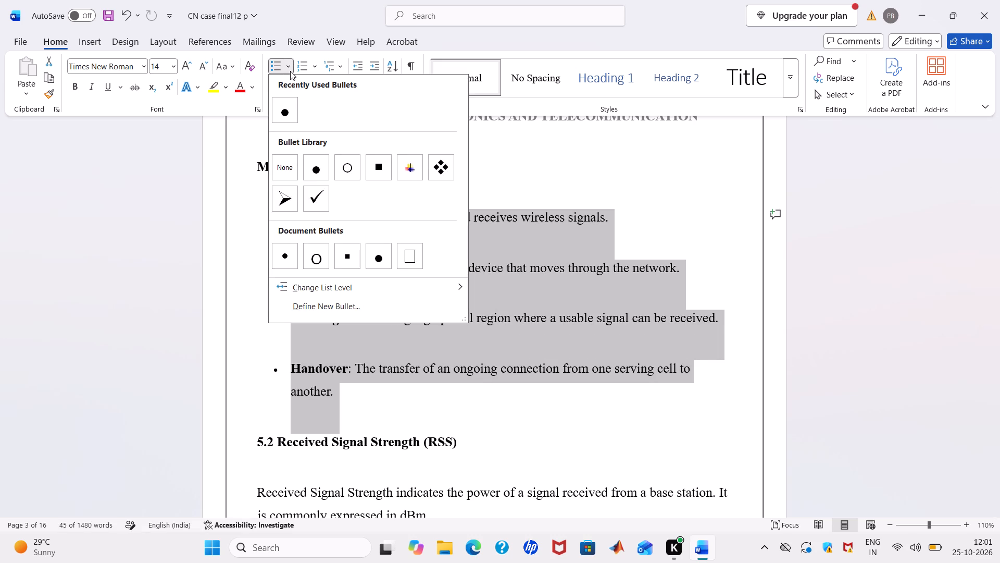
pyautogui.click(277, 166)
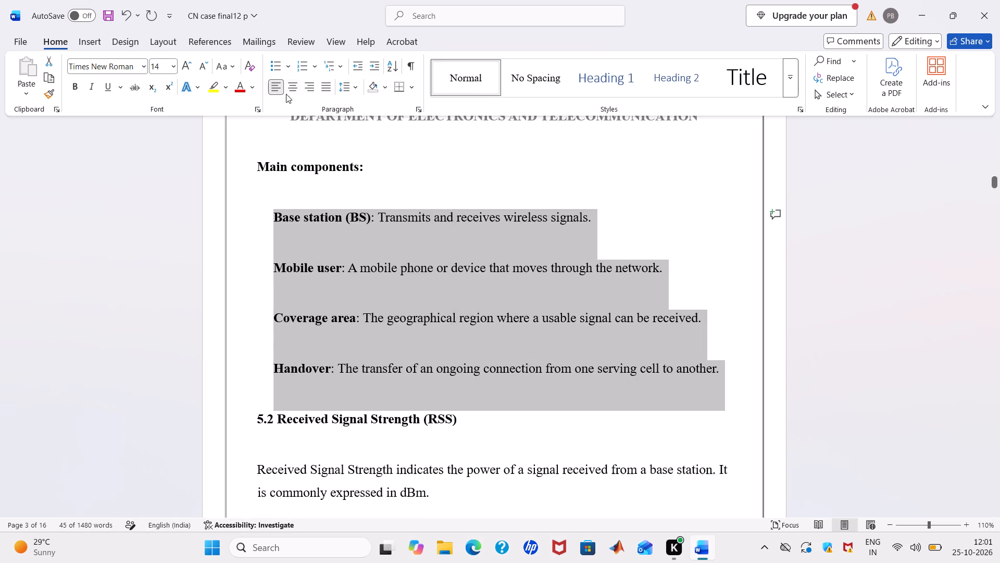
pyautogui.click(286, 60)
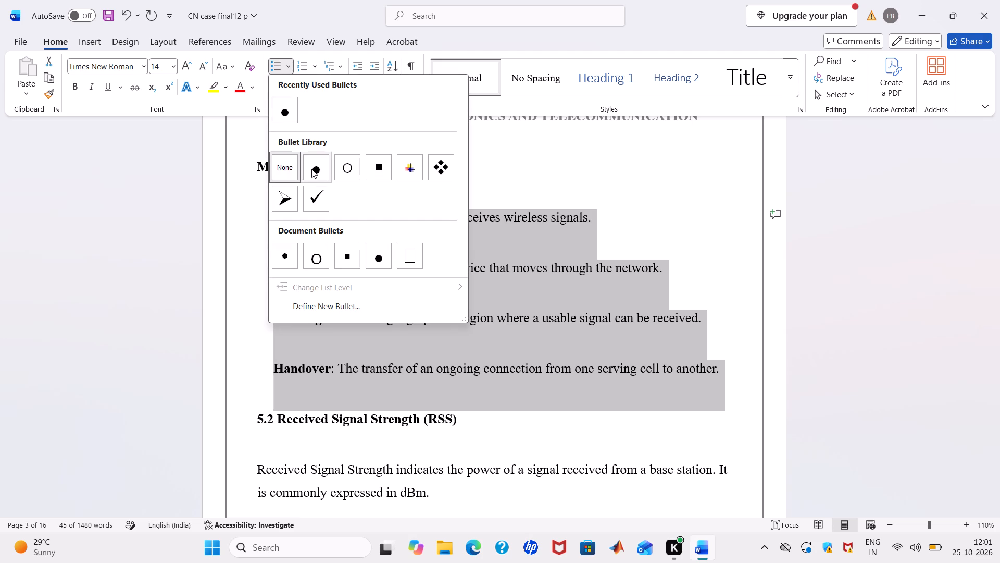
pyautogui.click(312, 167)
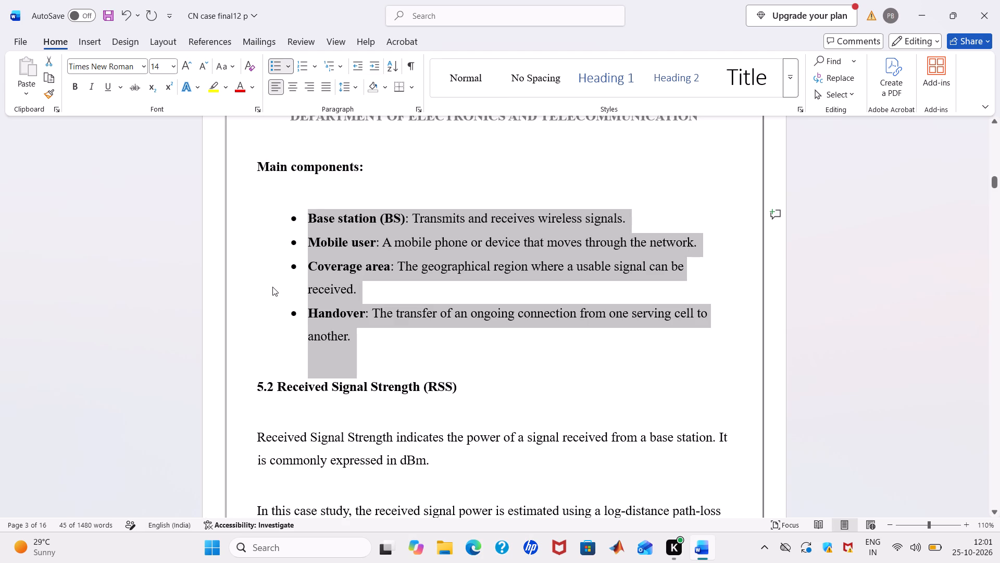
pyautogui.click(272, 287)
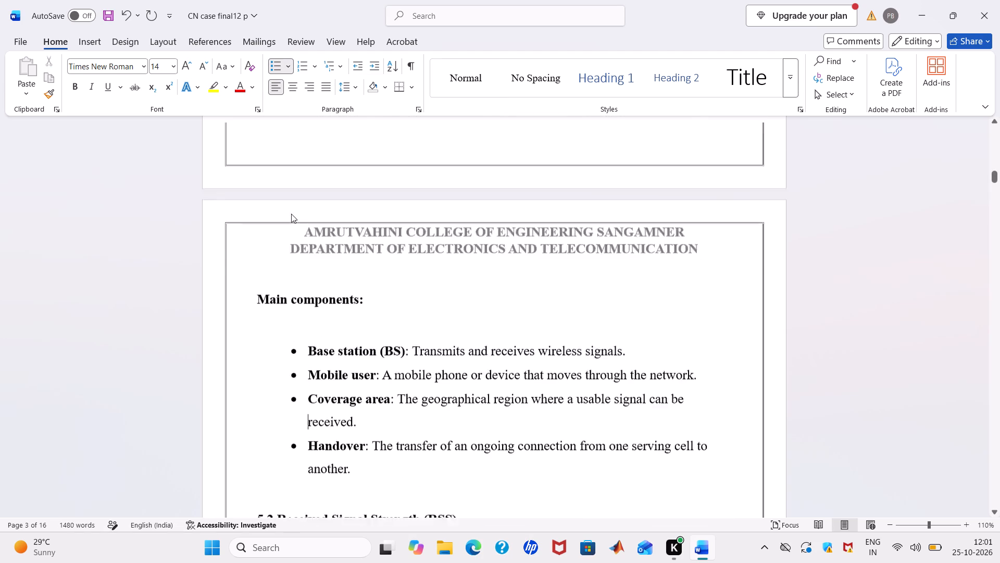
# Apply 1.5 line spacing to the "Main components:" heading and its four-item bullet list.
pyautogui.moveTo(260, 193); pyautogui.dragTo(409, 369)
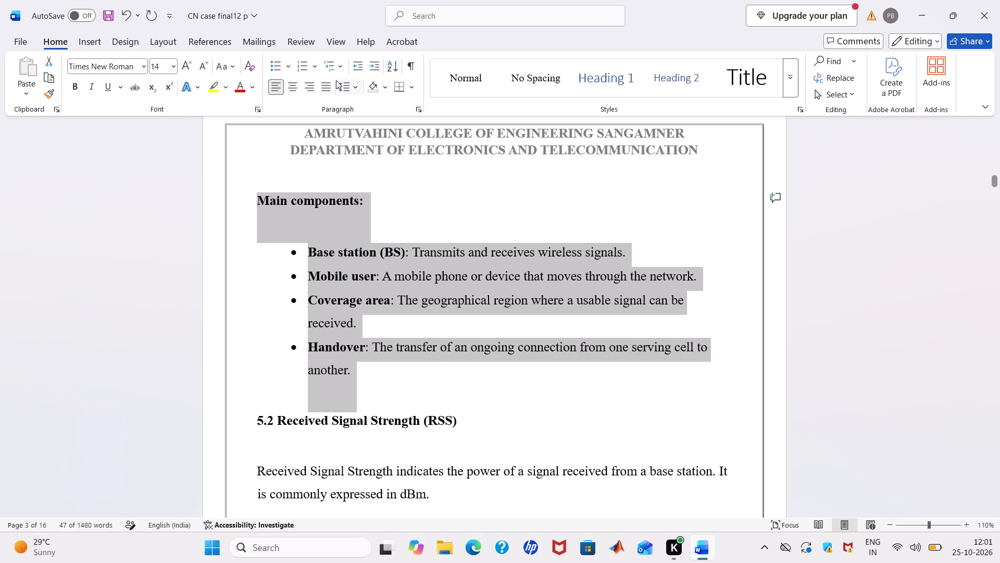
pyautogui.click(356, 89)
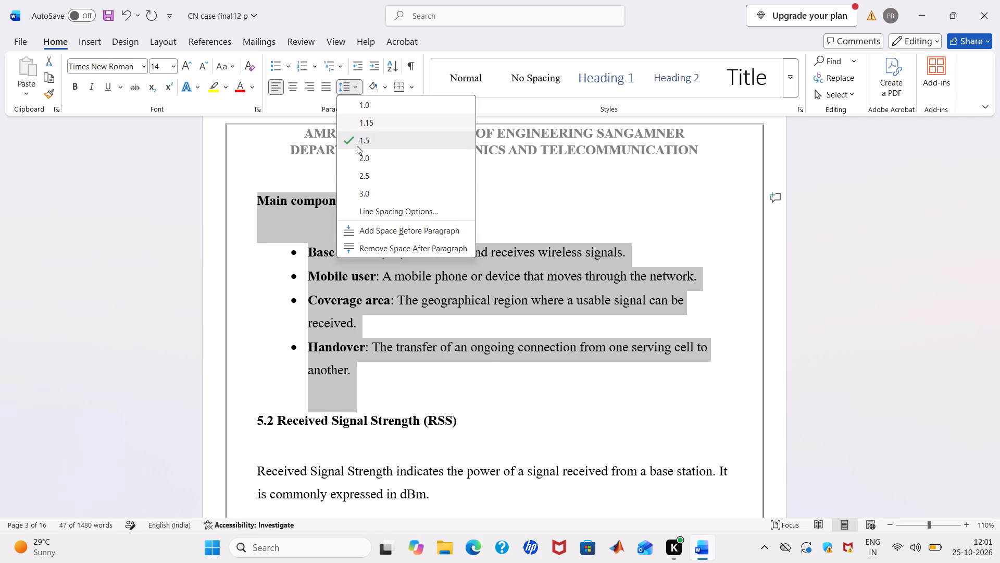
pyautogui.click(360, 135)
pyautogui.click(397, 200)
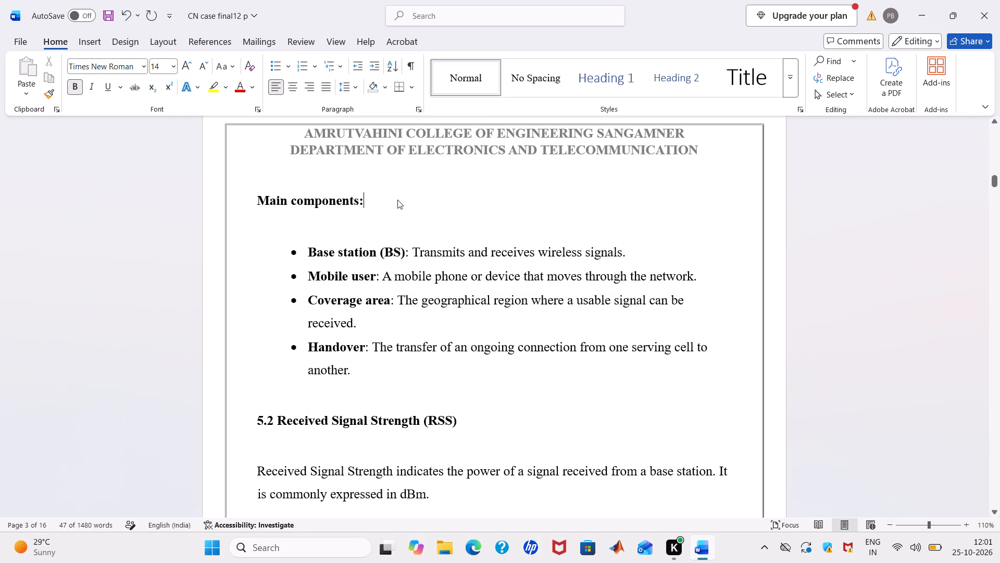
# Review the layout from the section 5.1 diagram through sections 5.2 and 5.3 to the "System Model and Assumptions" section.
pyautogui.scroll(-1, 371, 279)
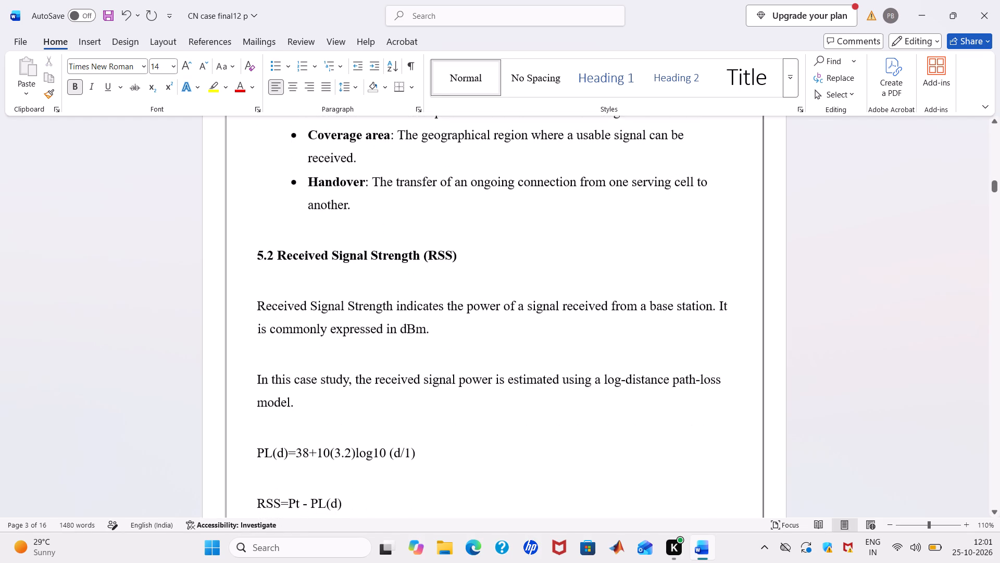
pyautogui.scroll(7, 292, 251)
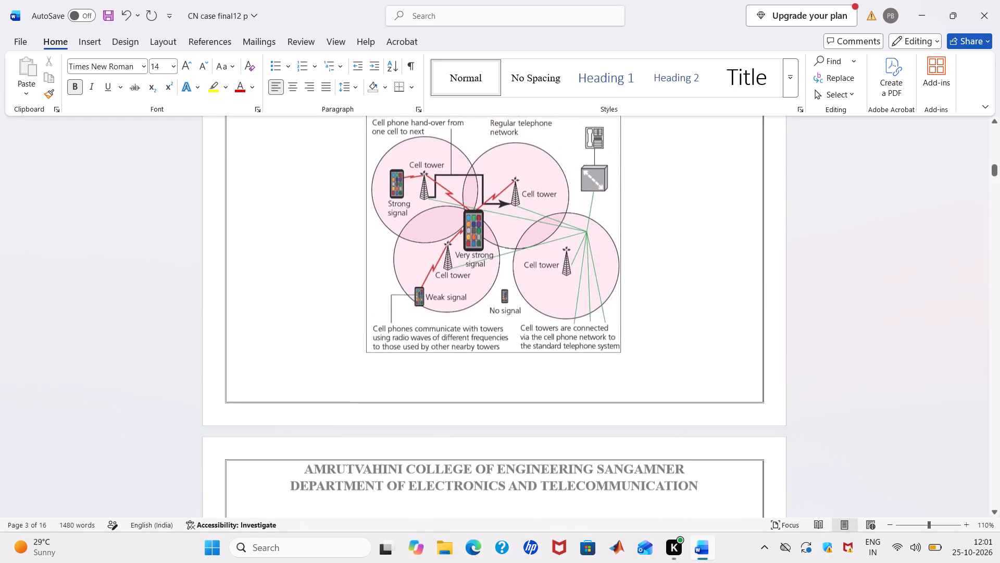
pyautogui.scroll(-4, 292, 251)
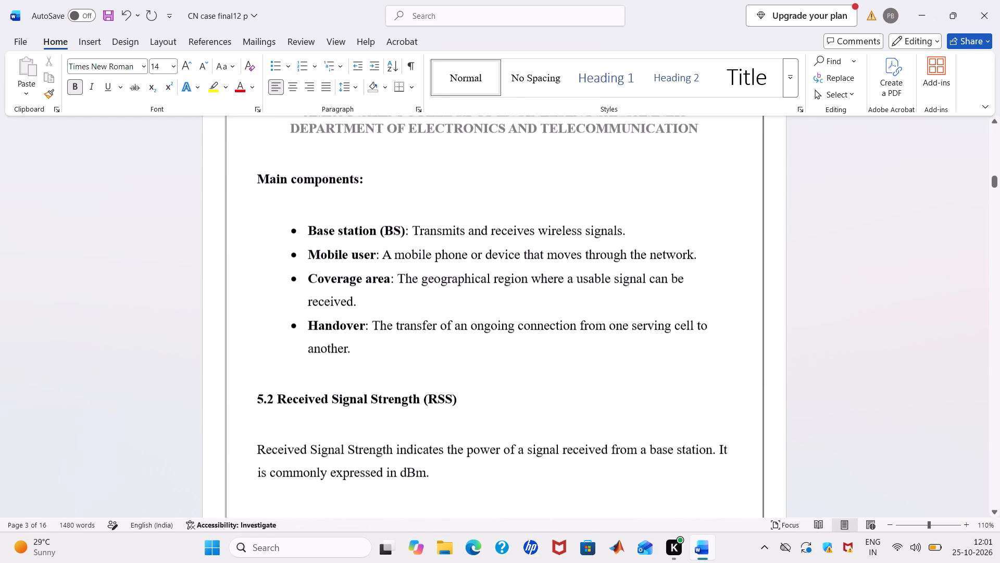
pyautogui.scroll(-3, 292, 251)
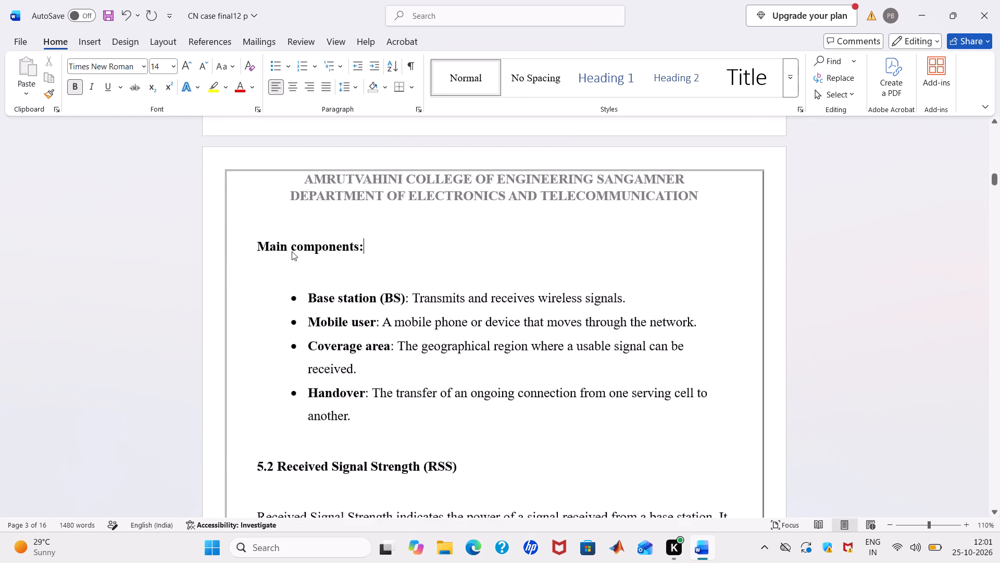
pyautogui.scroll(-3, 292, 251)
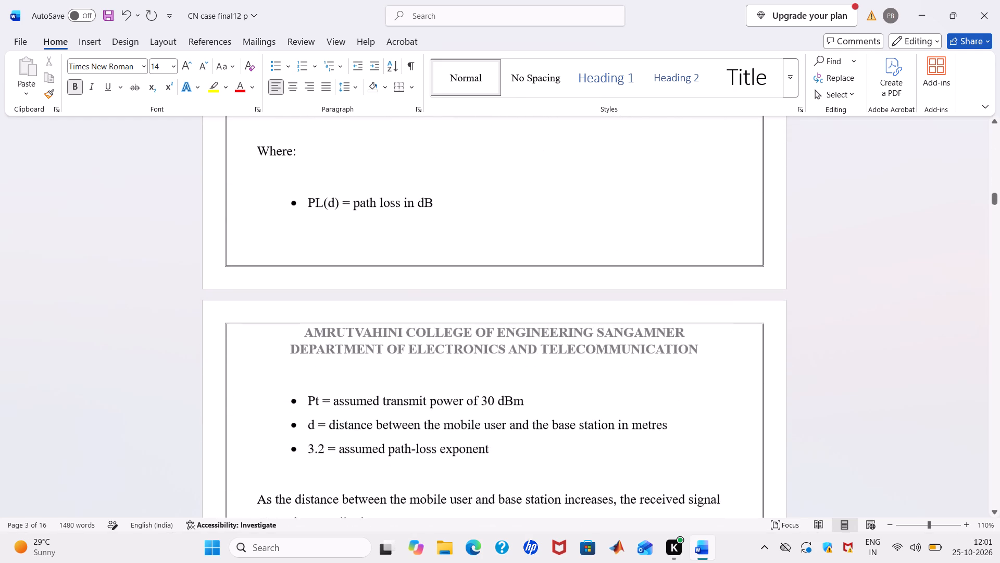
pyautogui.scroll(-3, 292, 251)
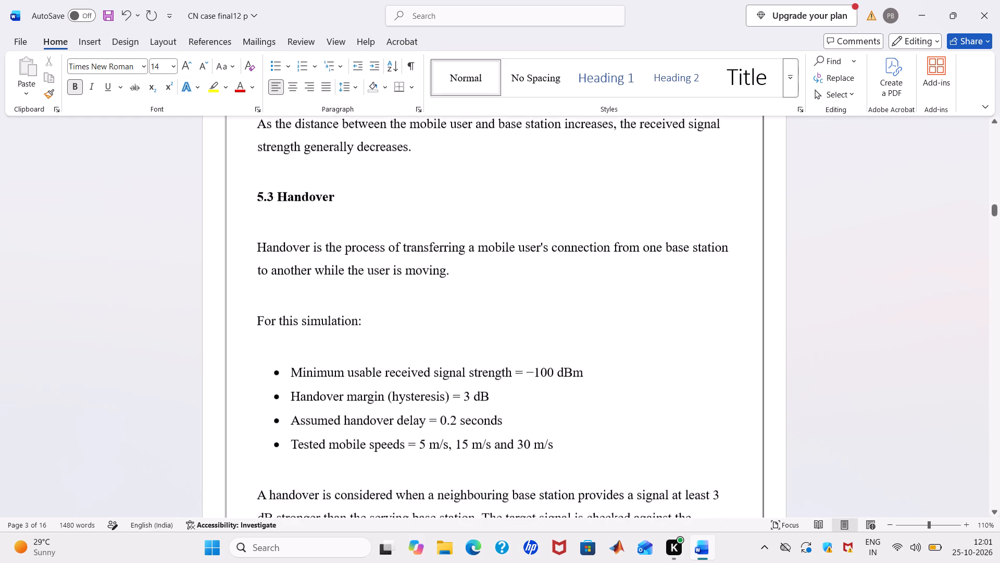
pyautogui.scroll(-5, 292, 251)
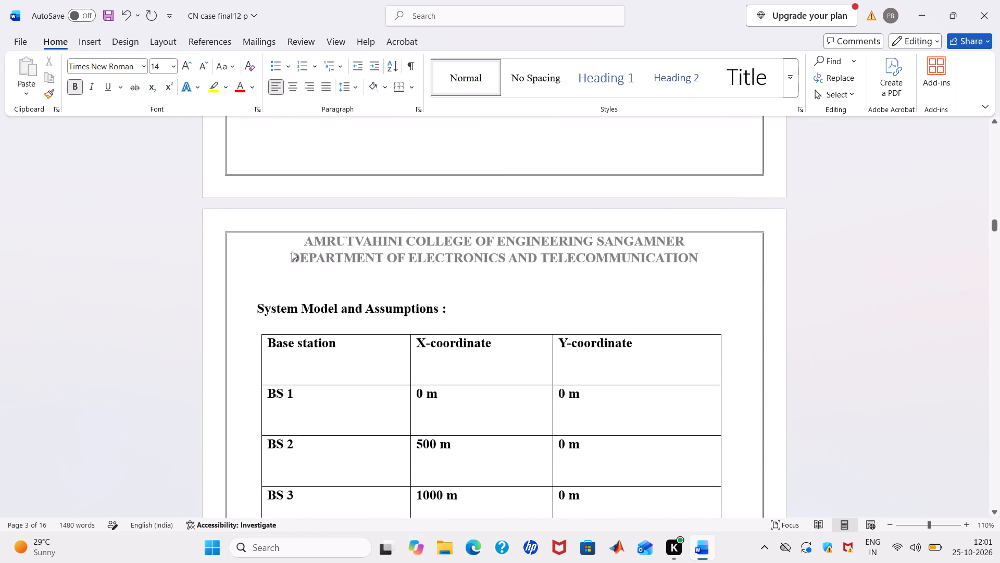
pyautogui.scroll(-2, 292, 251)
pyautogui.scroll(3, 292, 251)
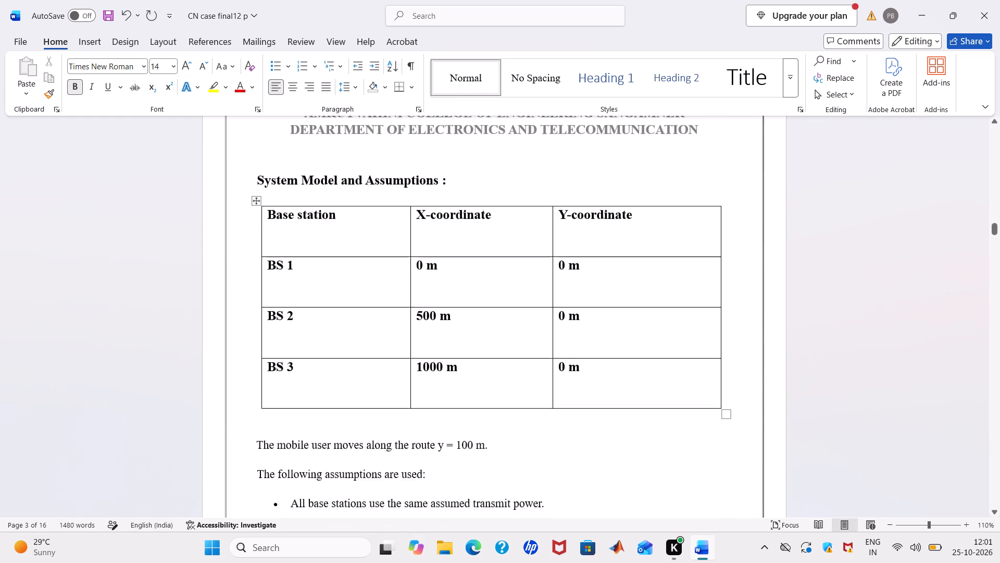
pyautogui.scroll(3, 292, 251)
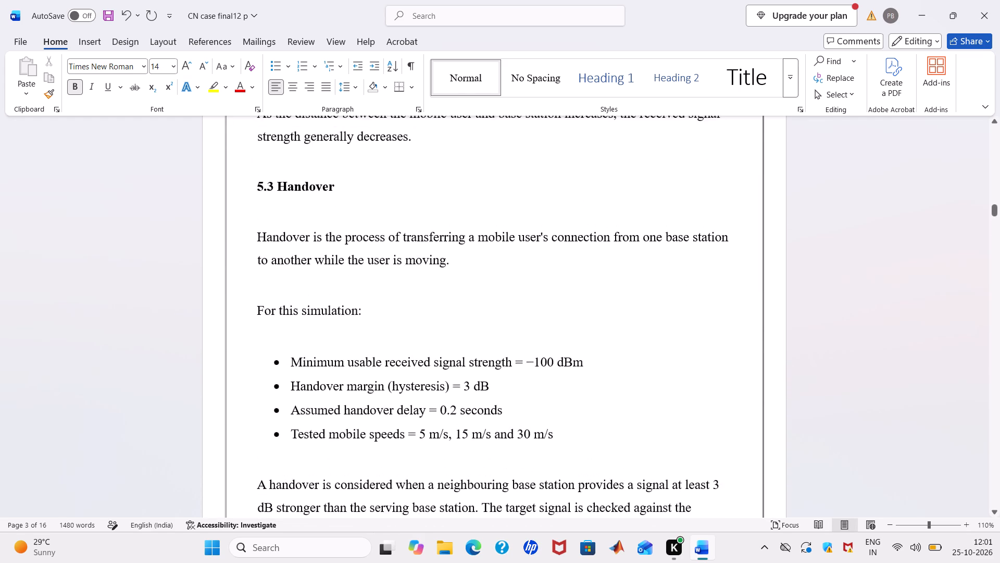
pyautogui.scroll(-5, 292, 251)
pyautogui.scroll(1, 292, 251)
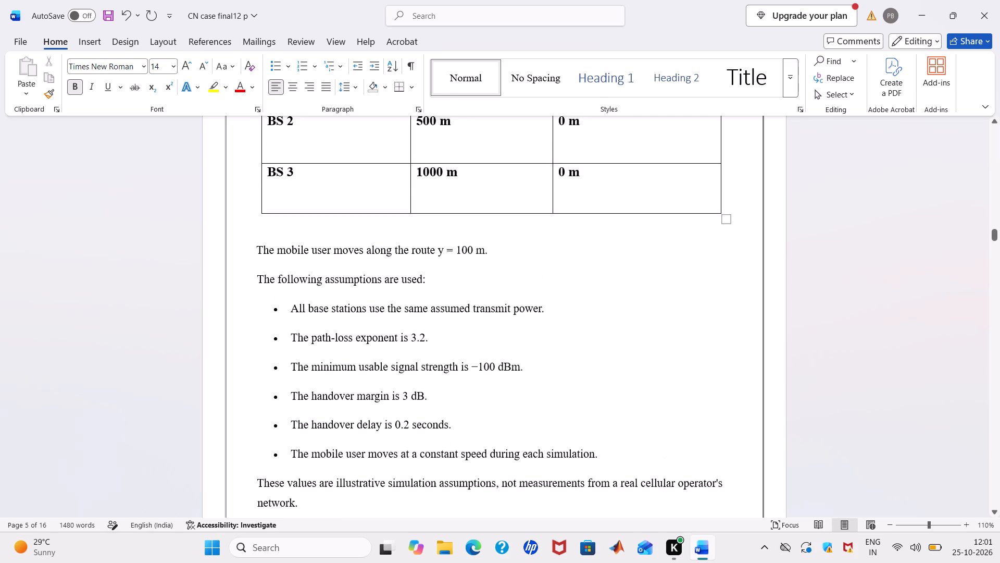
# Number the "System Model and Assumptions" heading by adding "6." in front of it.
pyautogui.scroll(3, 292, 251)
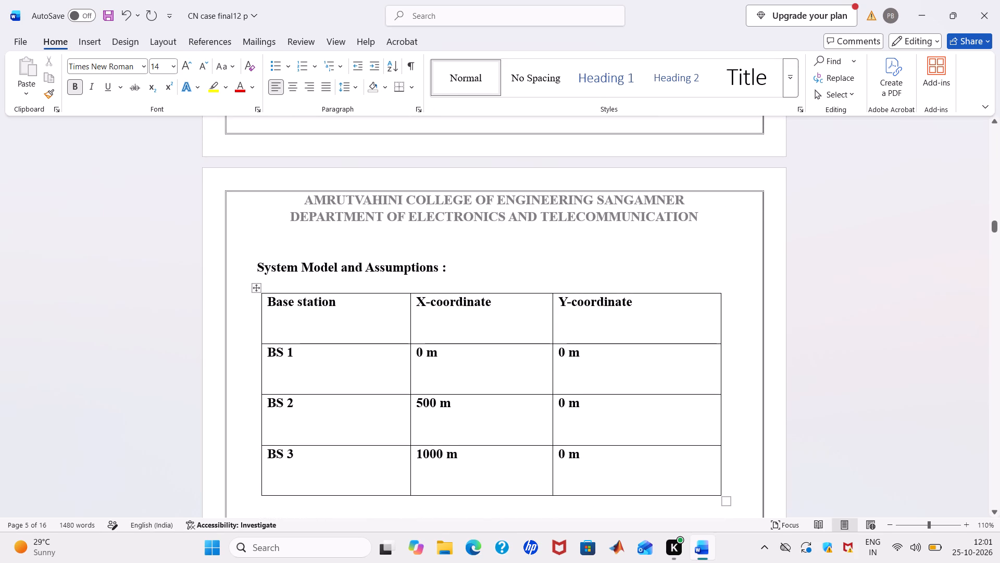
pyautogui.click(253, 269)
pyautogui.write('6.')
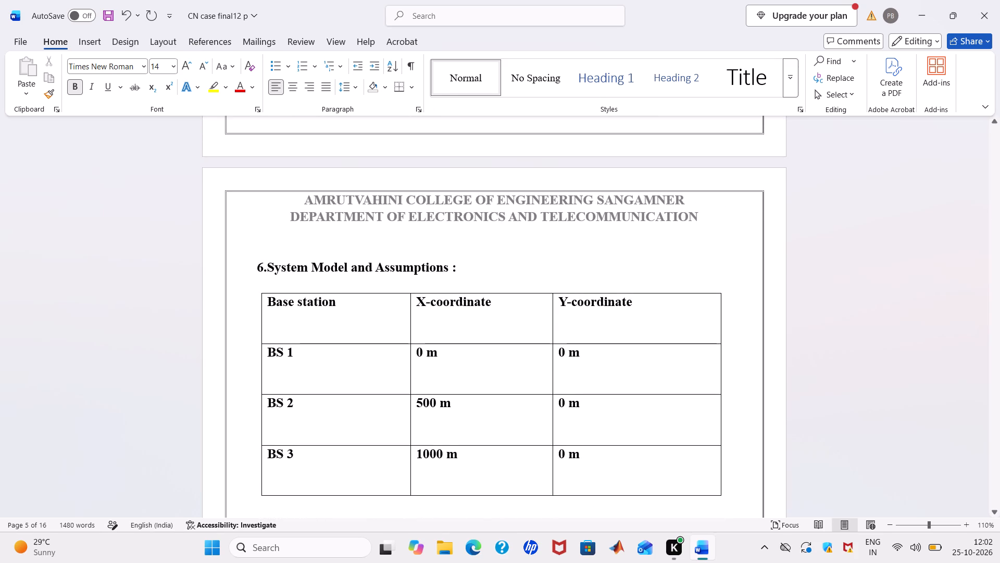
# Apply 1.5 line spacing to the text and assumptions list below the base station table, through the "These values are illustrative" paragraph.
pyautogui.scroll(-3, 246, 314)
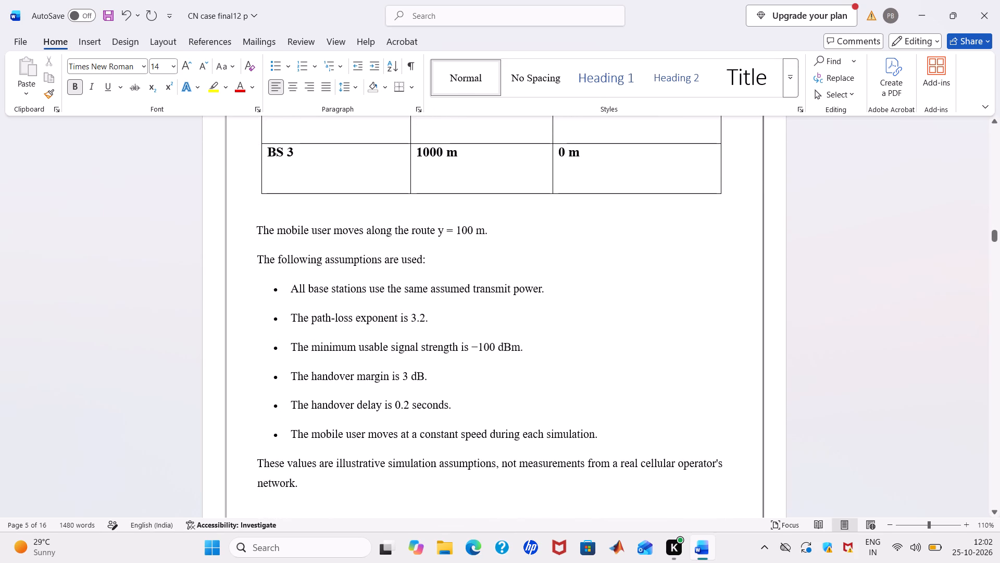
pyautogui.moveTo(259, 220); pyautogui.dragTo(458, 470)
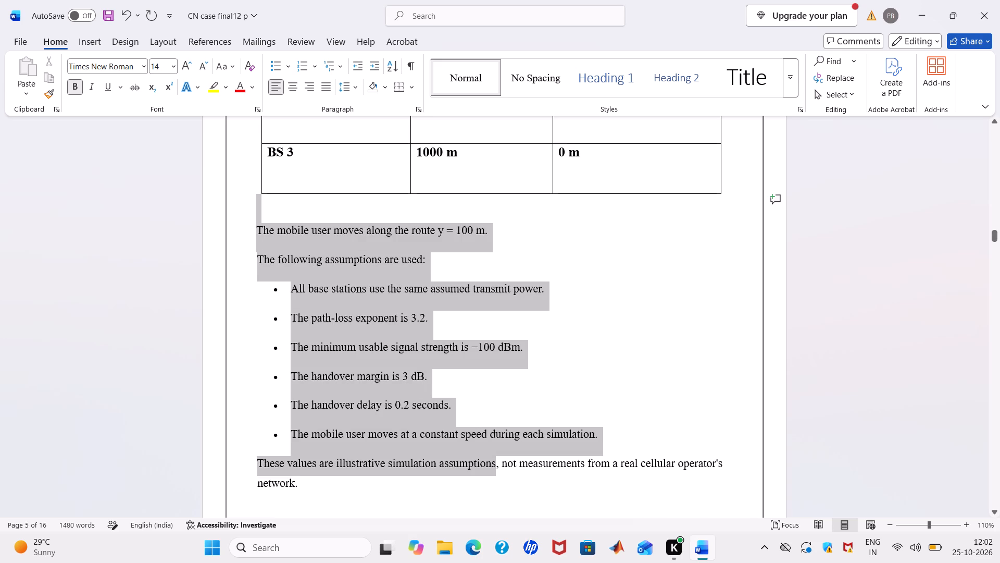
pyautogui.moveTo(458, 470); pyautogui.dragTo(457, 495)
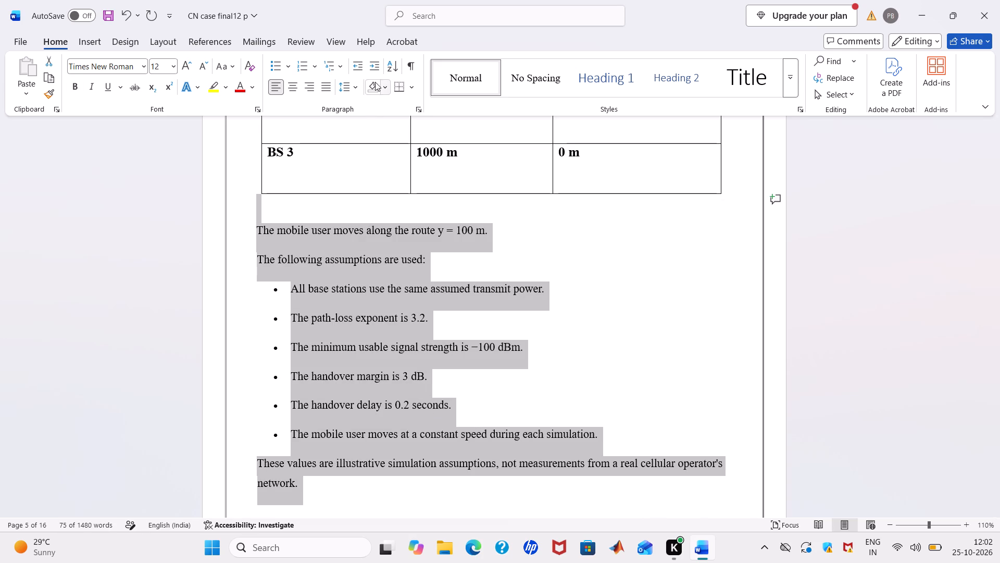
pyautogui.click(353, 84)
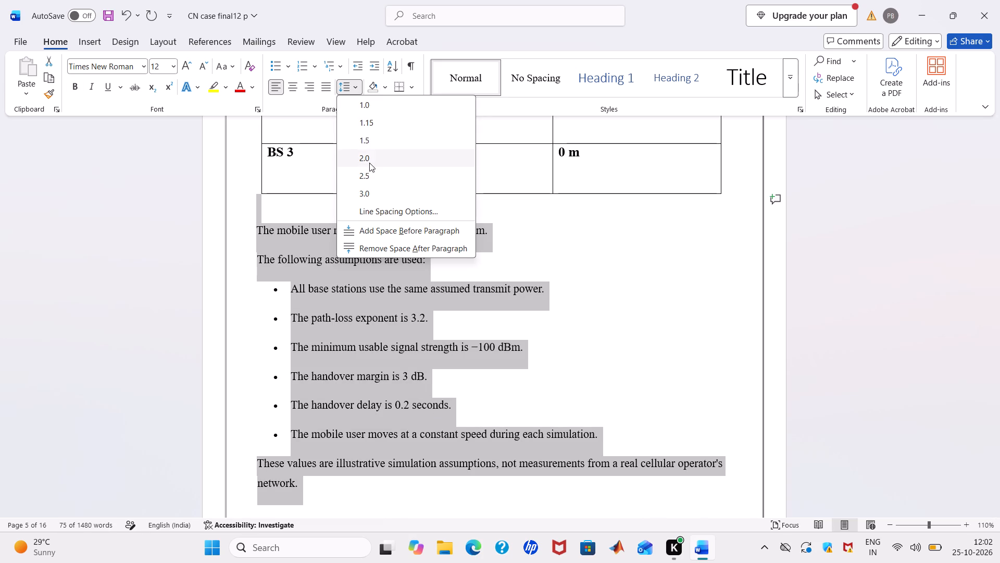
pyautogui.click(364, 140)
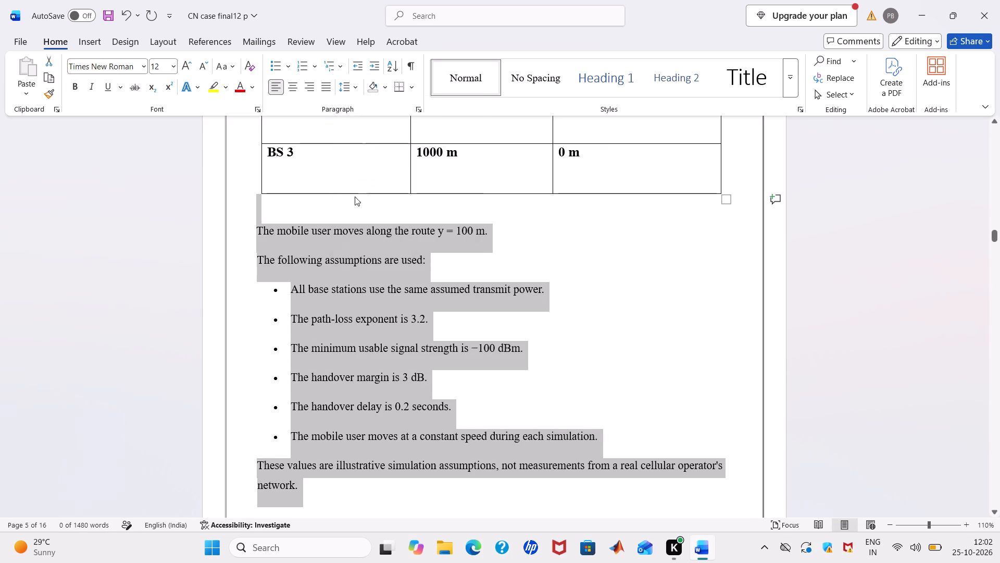
pyautogui.click(326, 211)
# Number the "Methodology" heading by adding "7." in front of it.
pyautogui.scroll(-2, 326, 211)
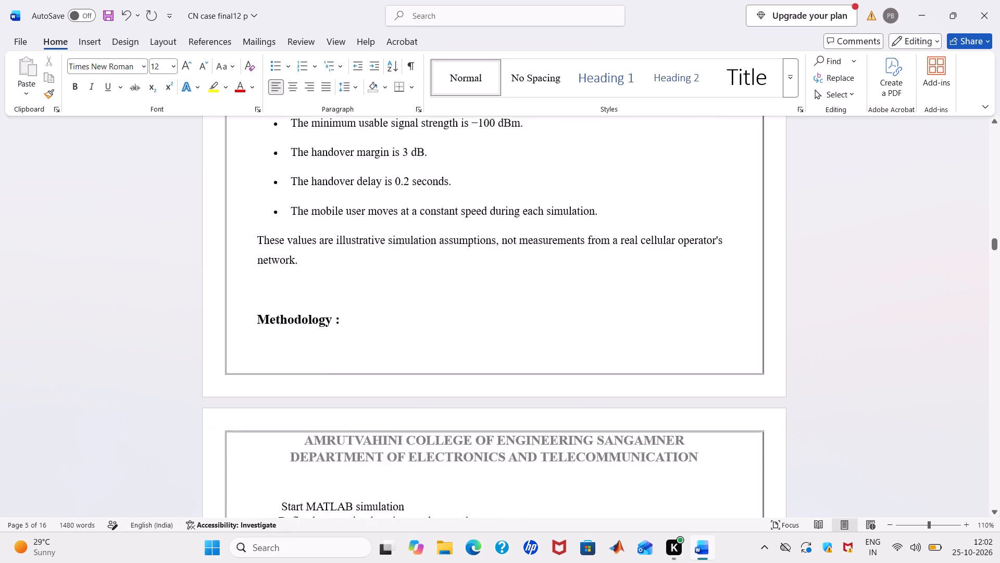
pyautogui.scroll(-1, 326, 211)
pyautogui.scroll(5, 326, 211)
pyautogui.scroll(-1, 326, 211)
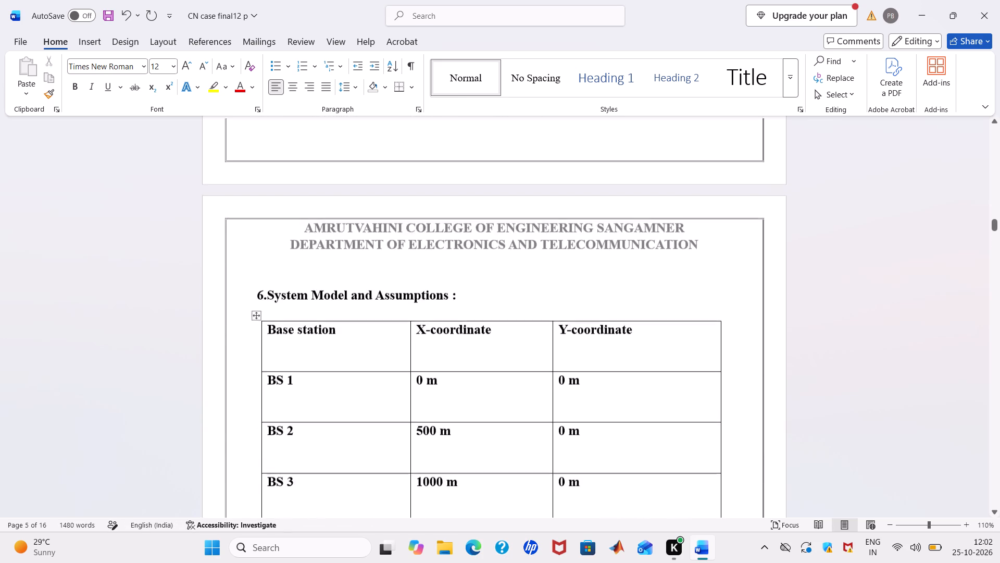
pyautogui.scroll(-1, 326, 211)
pyautogui.scroll(-1, 275, 345)
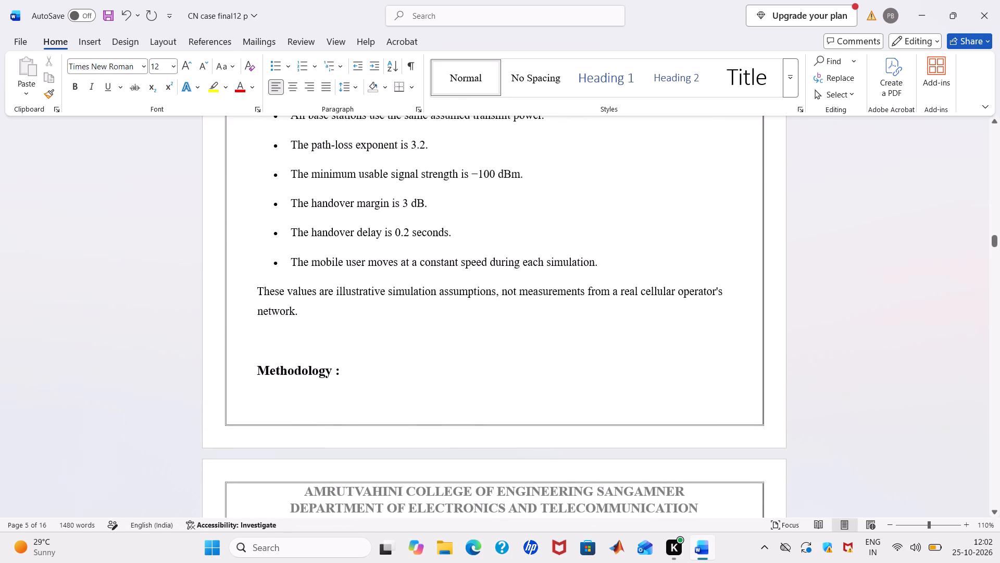
pyautogui.click(256, 369)
pyautogui.write('7.')
# Apply the round bullet to all six methodology items, from "Start MATLAB simulation" to "Display results and compare performance".
pyautogui.scroll(-1, 256, 369)
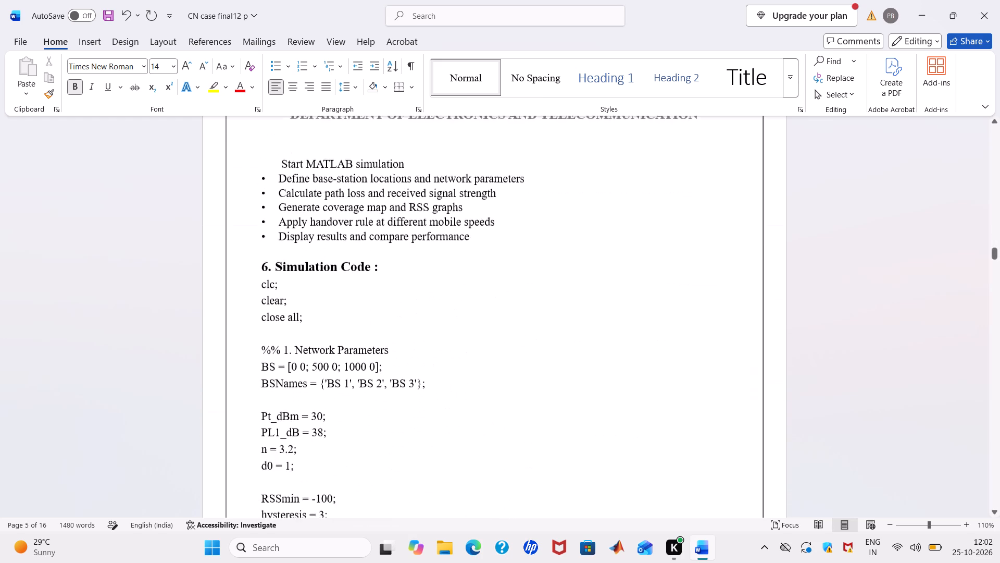
pyautogui.scroll(-2, 256, 369)
pyautogui.scroll(1, 256, 369)
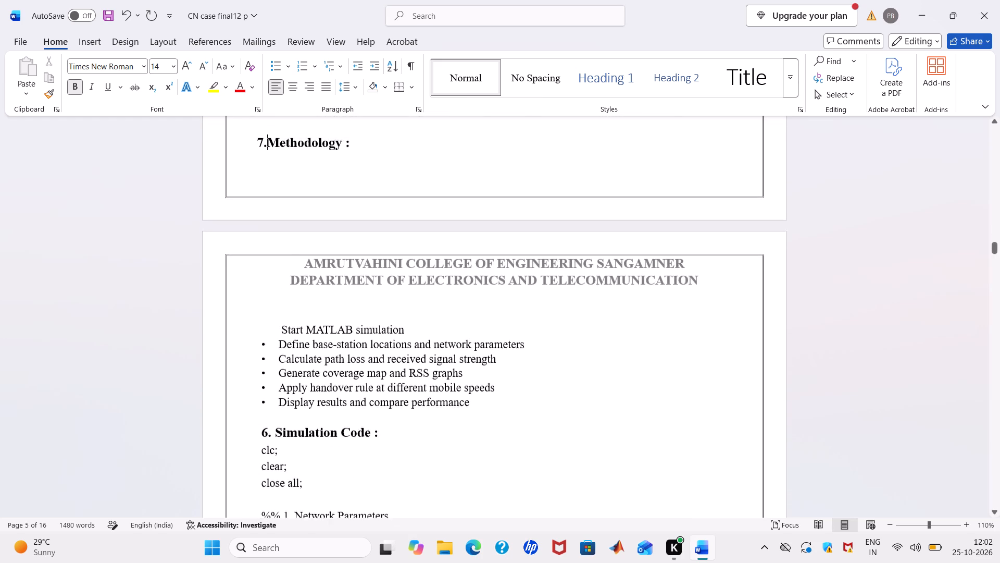
pyautogui.scroll(1, 256, 369)
pyautogui.moveTo(279, 348); pyautogui.dragTo(350, 392)
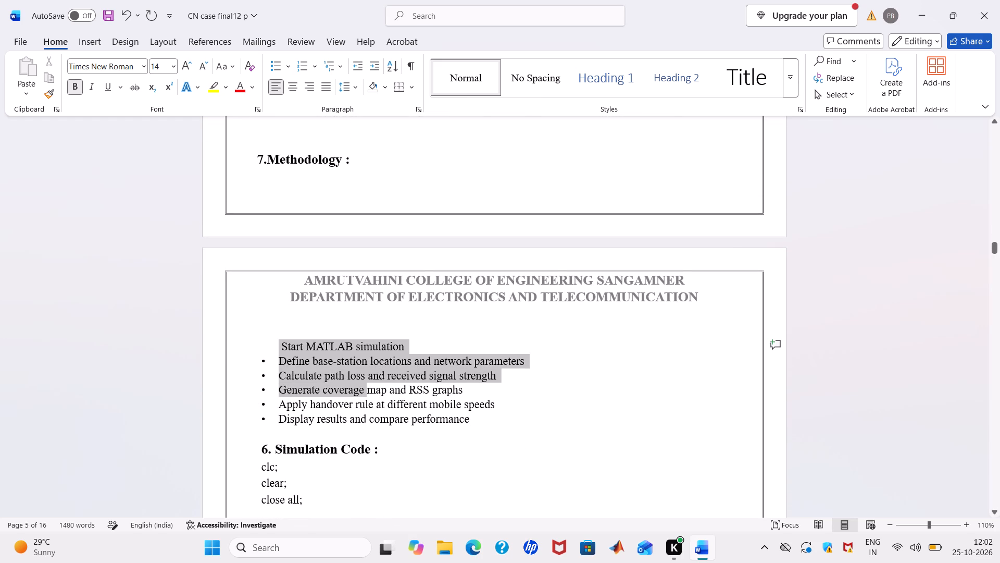
pyautogui.moveTo(350, 392); pyautogui.dragTo(470, 417)
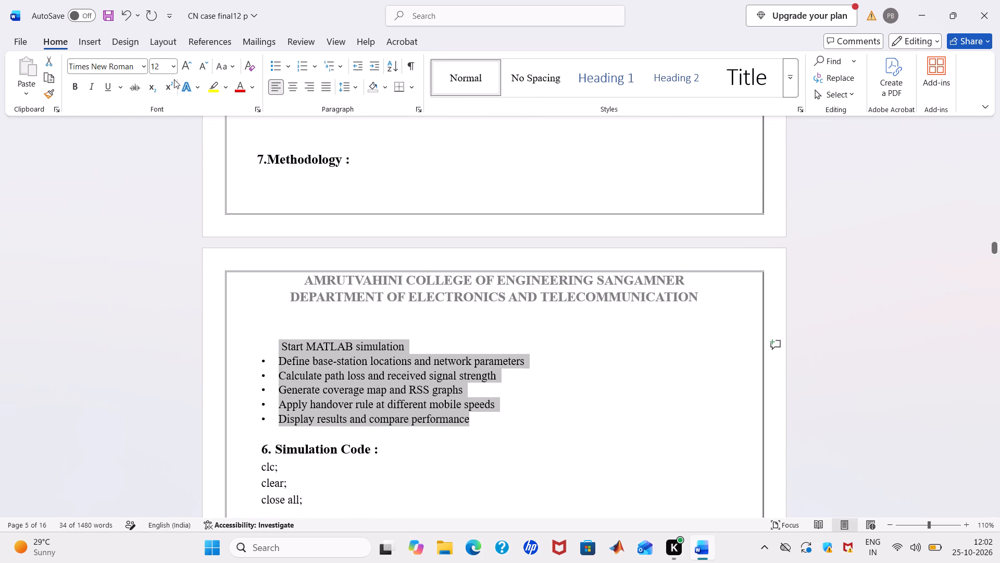
pyautogui.click(285, 62)
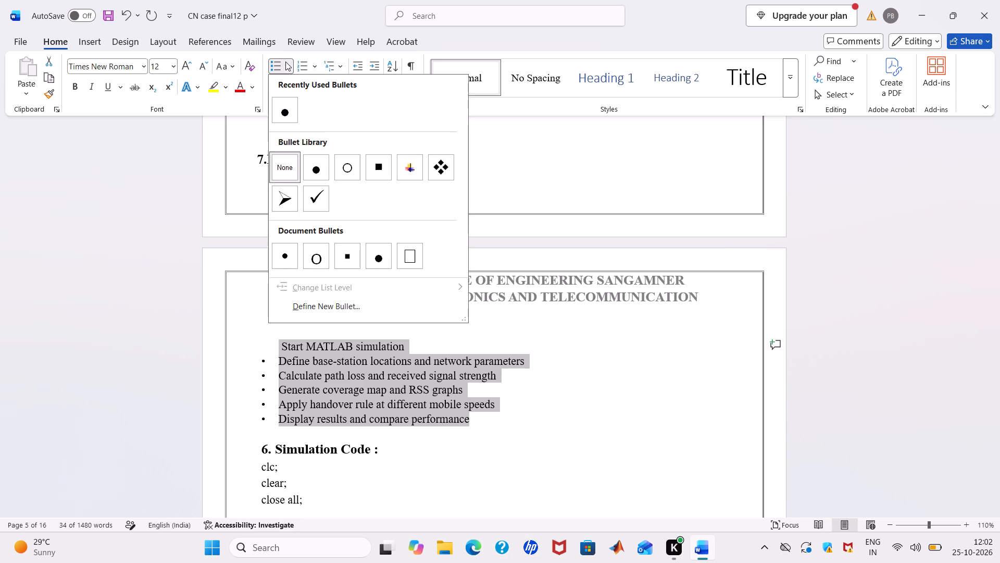
pyautogui.click(282, 112)
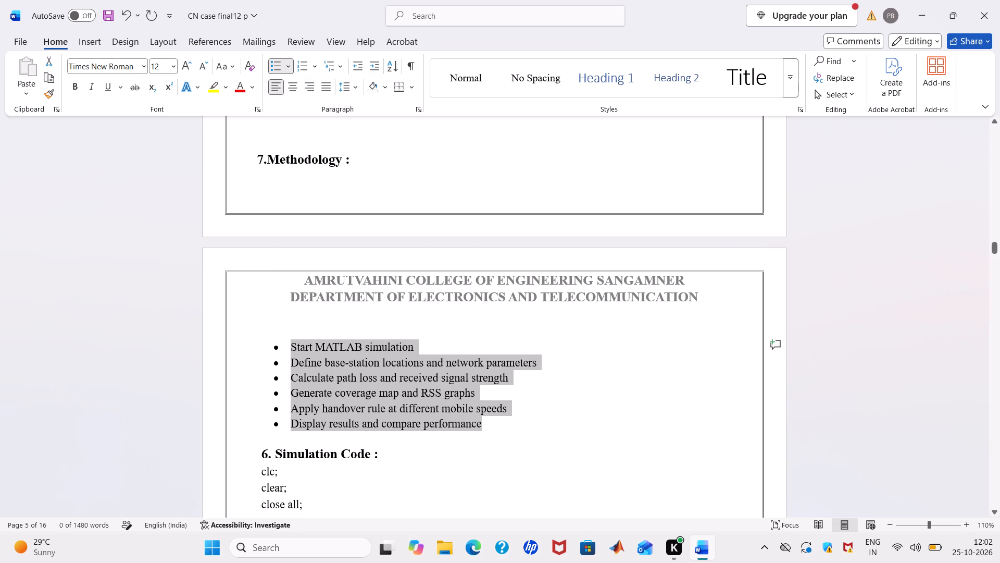
pyautogui.click(336, 199)
# Renumber the "Simulation Code" heading as "8.", with no space between the number and the title.
pyautogui.scroll(-1, 329, 391)
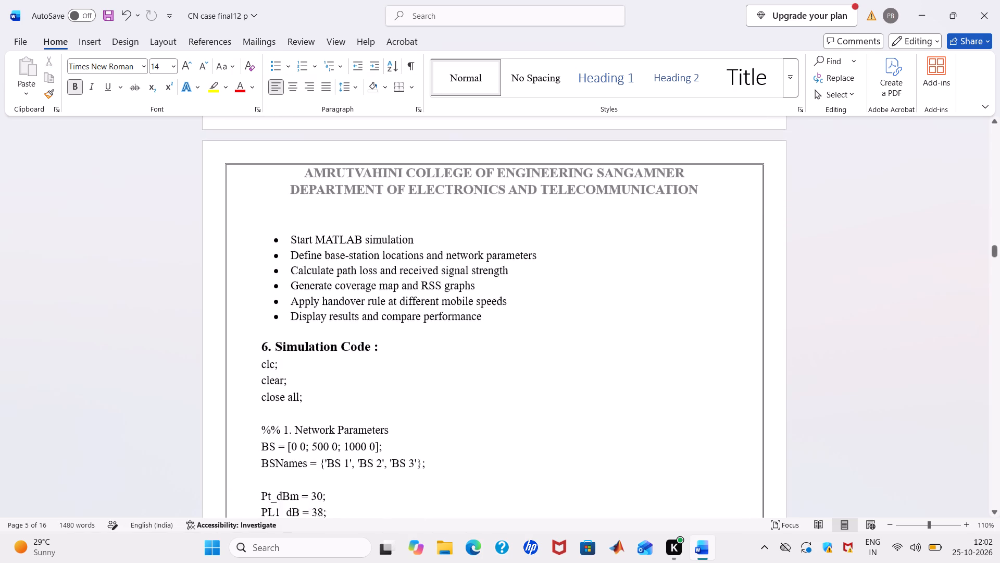
pyautogui.scroll(-1, 329, 391)
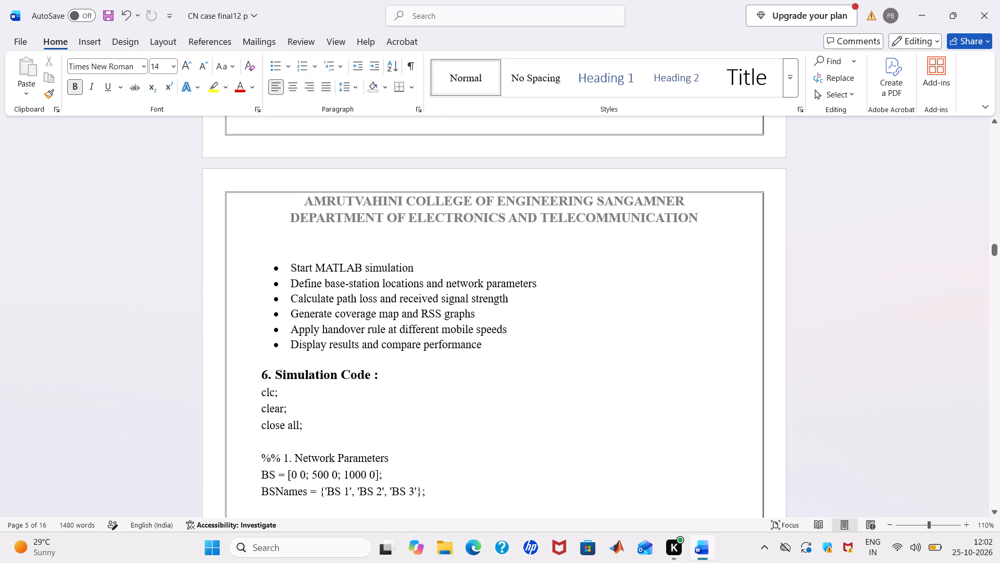
pyautogui.click(275, 373)
pyautogui.press('BackSpace')
pyautogui.press('BackSpace')
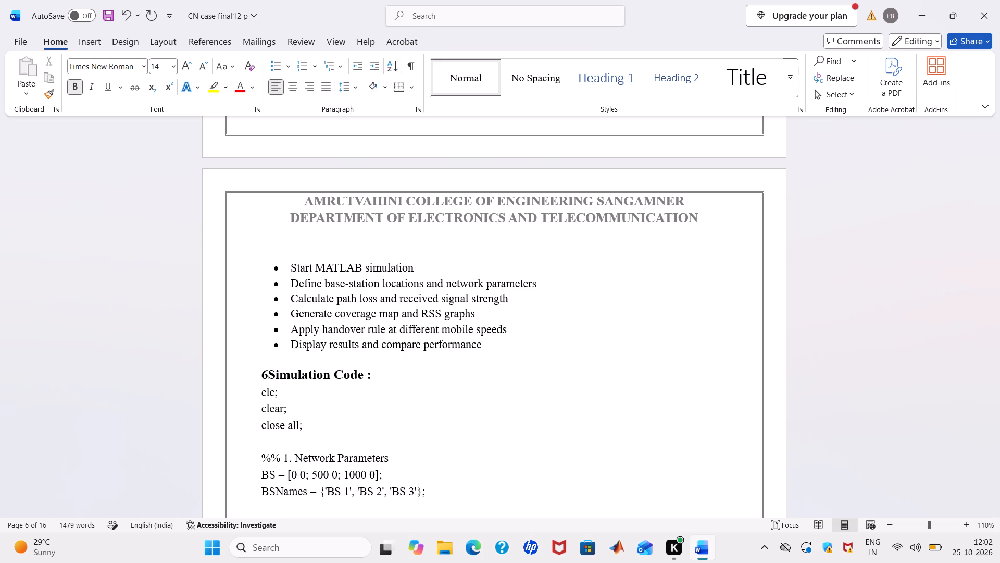
pyautogui.press('BackSpace')
pyautogui.scroll(1, 275, 373)
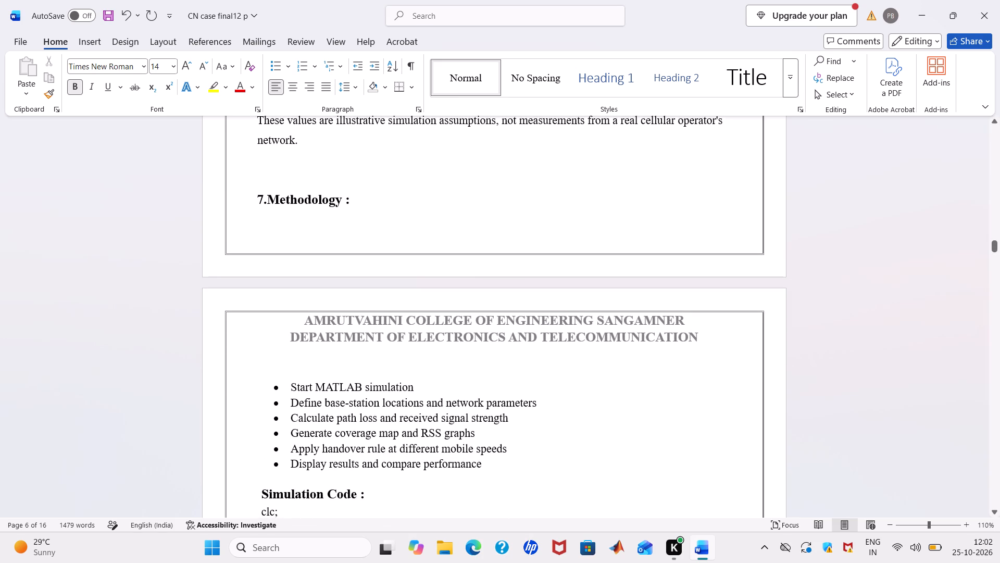
pyautogui.write('8.')
# Apply 1.5 line spacing to the entire MATLAB code listing, from "clc;" to "disp(Results);".
pyautogui.scroll(-3, 275, 373)
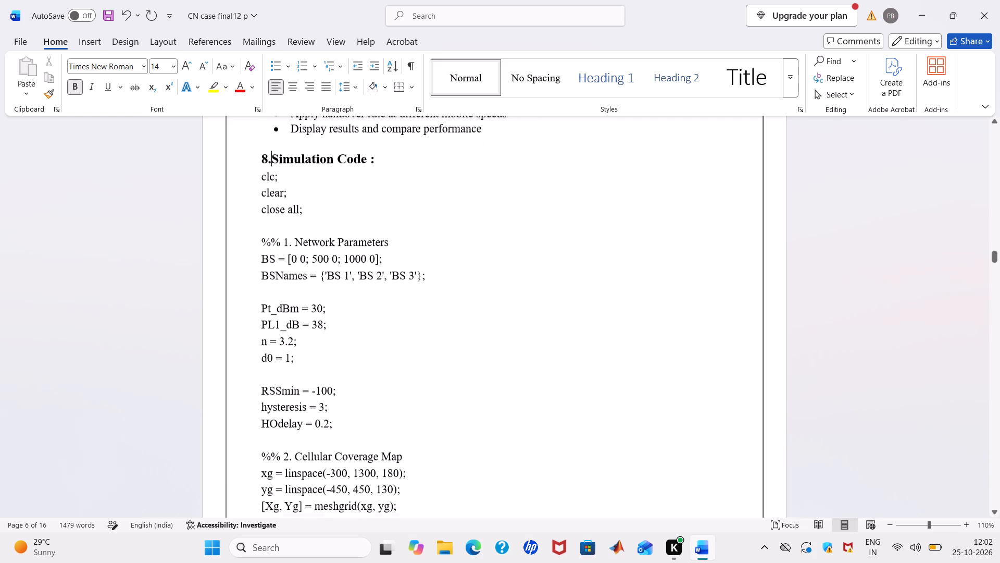
pyautogui.moveTo(261, 174); pyautogui.dragTo(426, 512)
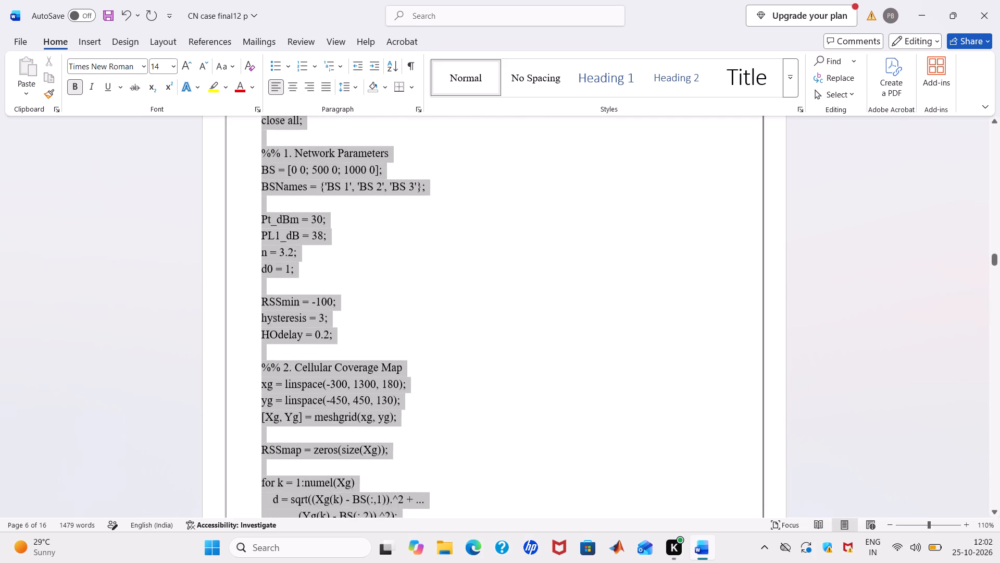
pyautogui.moveTo(426, 512); pyautogui.dragTo(435, 520)
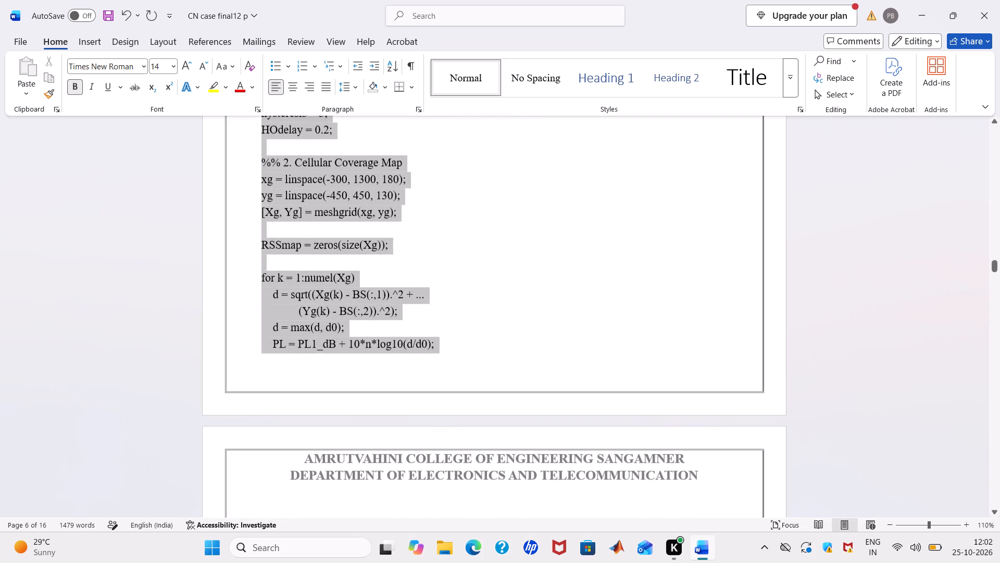
pyautogui.moveTo(435, 520); pyautogui.dragTo(435, 517)
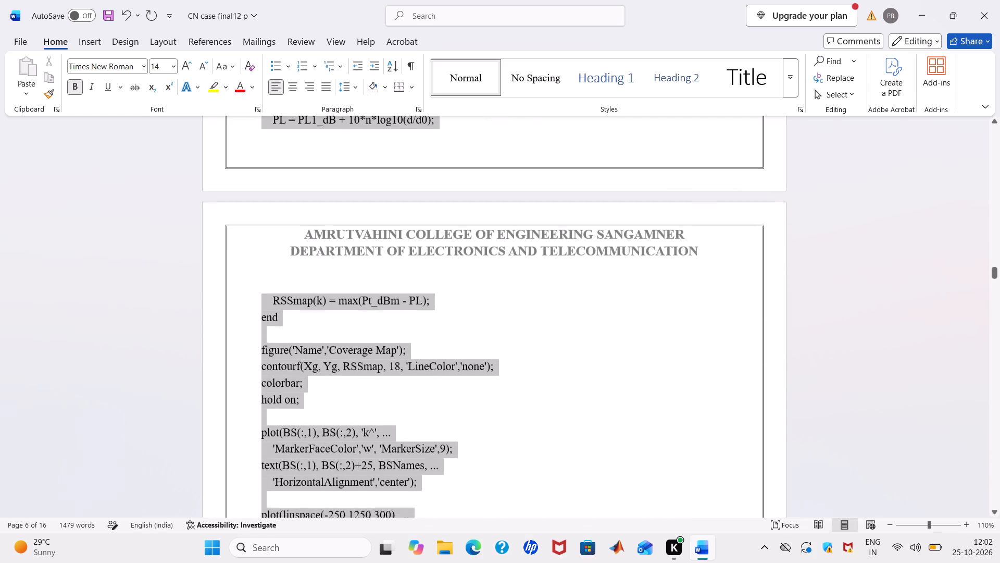
pyautogui.moveTo(435, 517); pyautogui.dragTo(426, 517)
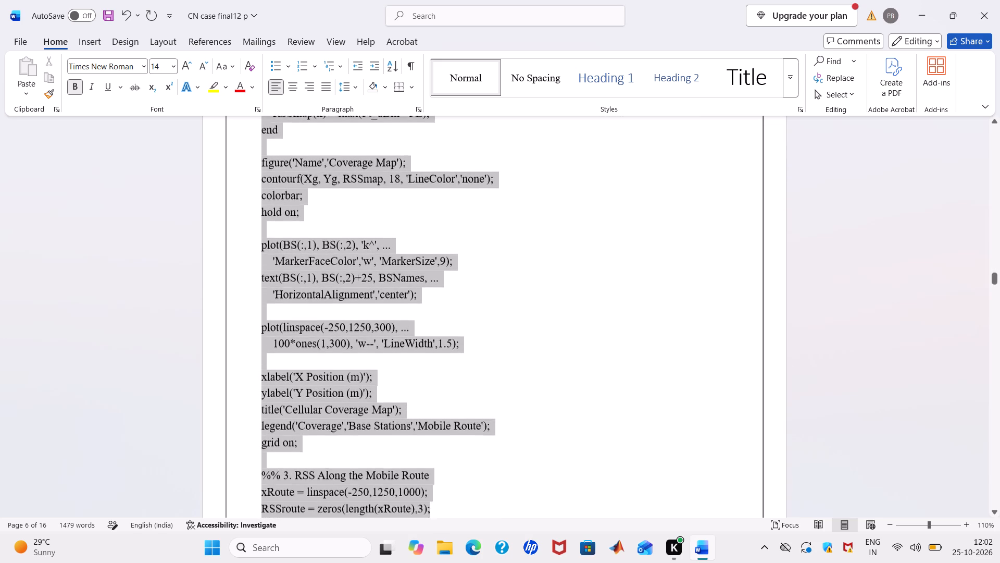
pyautogui.moveTo(426, 517); pyautogui.dragTo(421, 512)
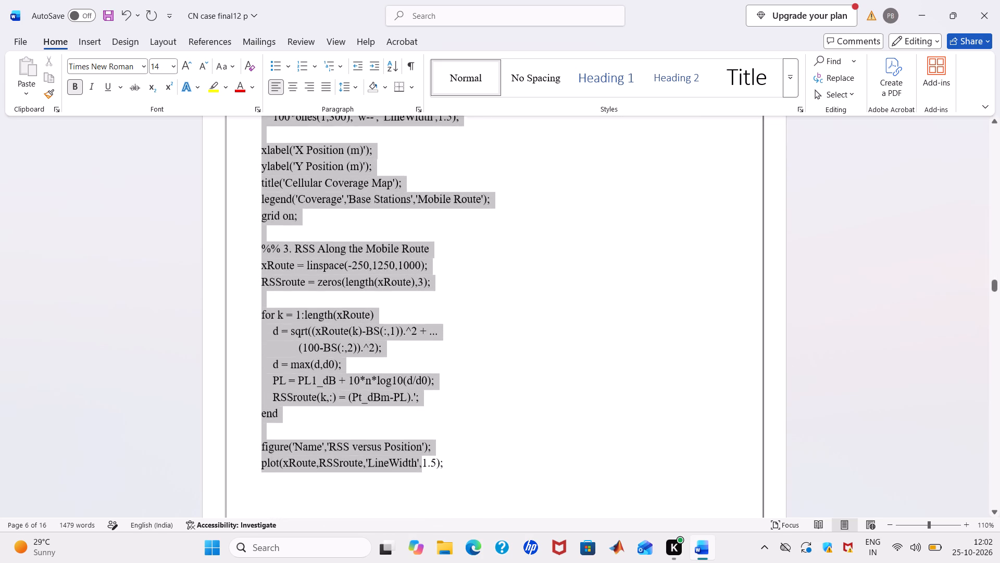
pyautogui.moveTo(421, 512); pyautogui.dragTo(461, 517)
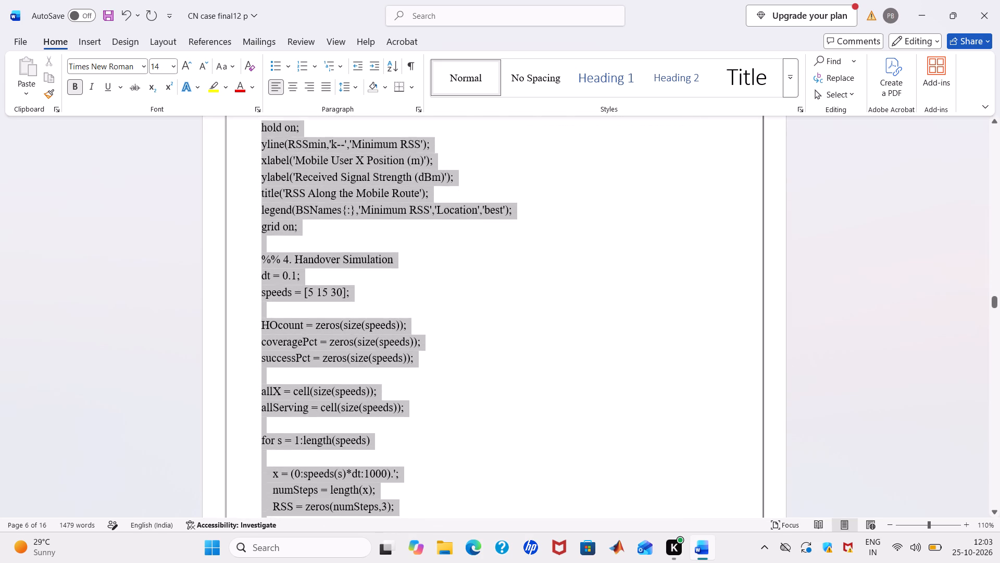
pyautogui.moveTo(461, 517); pyautogui.dragTo(456, 516)
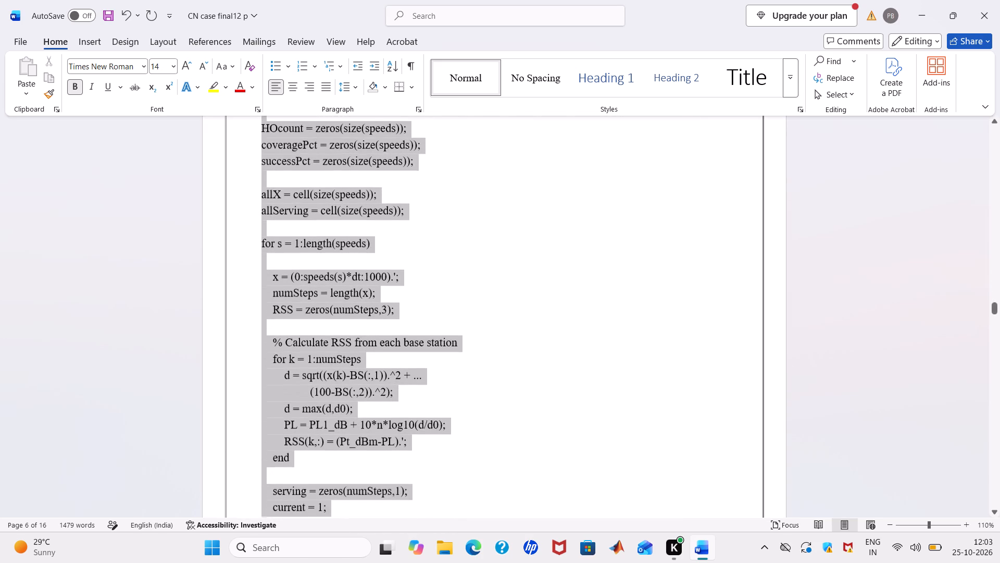
pyautogui.moveTo(456, 516); pyautogui.dragTo(455, 516)
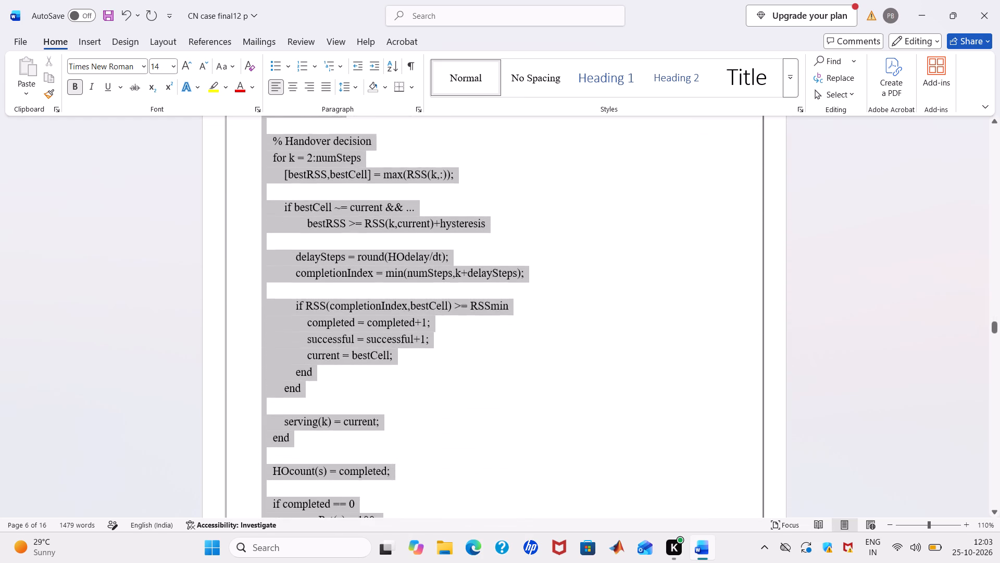
pyautogui.moveTo(455, 516); pyautogui.dragTo(455, 516)
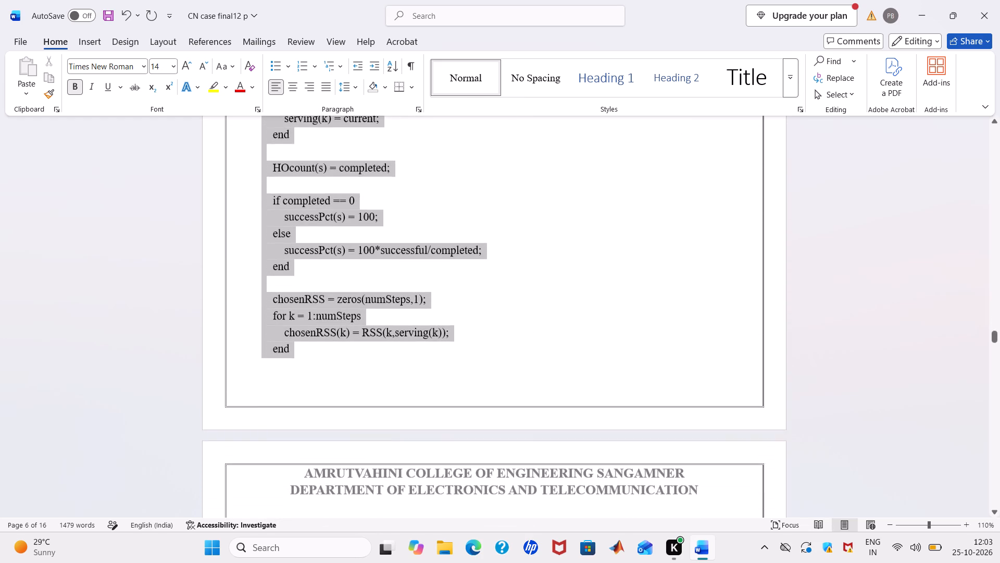
pyautogui.moveTo(455, 516); pyautogui.dragTo(453, 516)
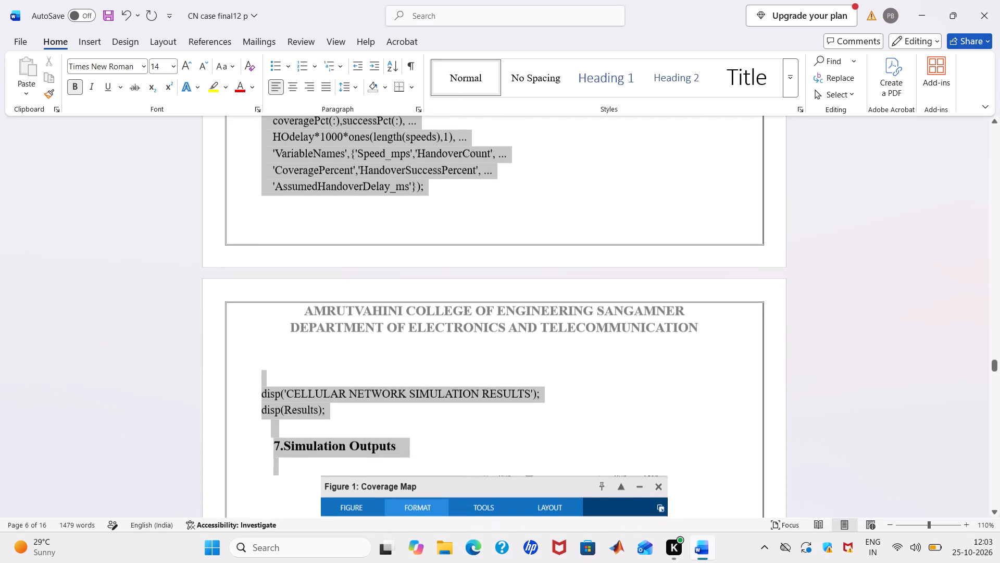
pyautogui.moveTo(453, 516); pyautogui.dragTo(385, 376)
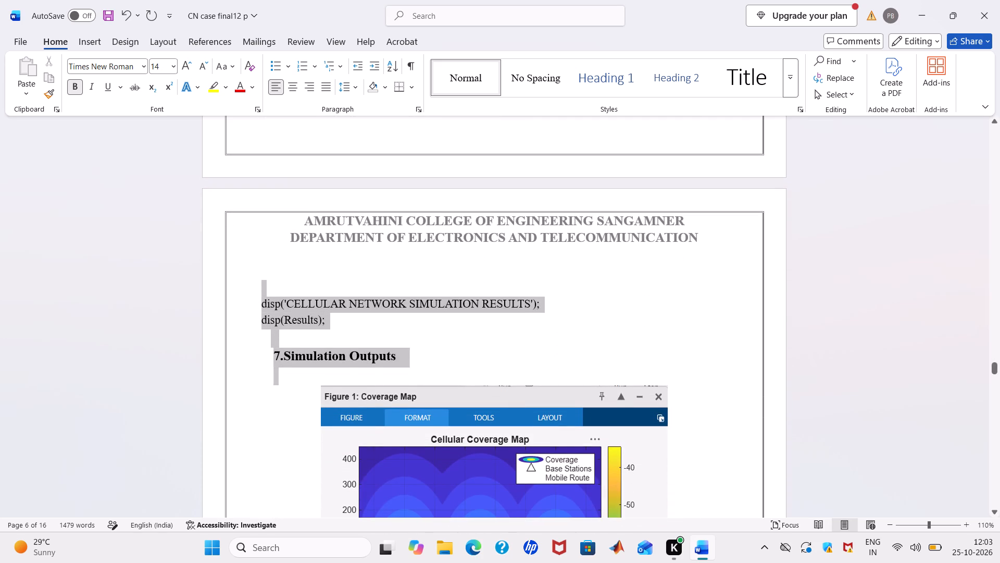
pyautogui.moveTo(385, 376); pyautogui.dragTo(237, 339)
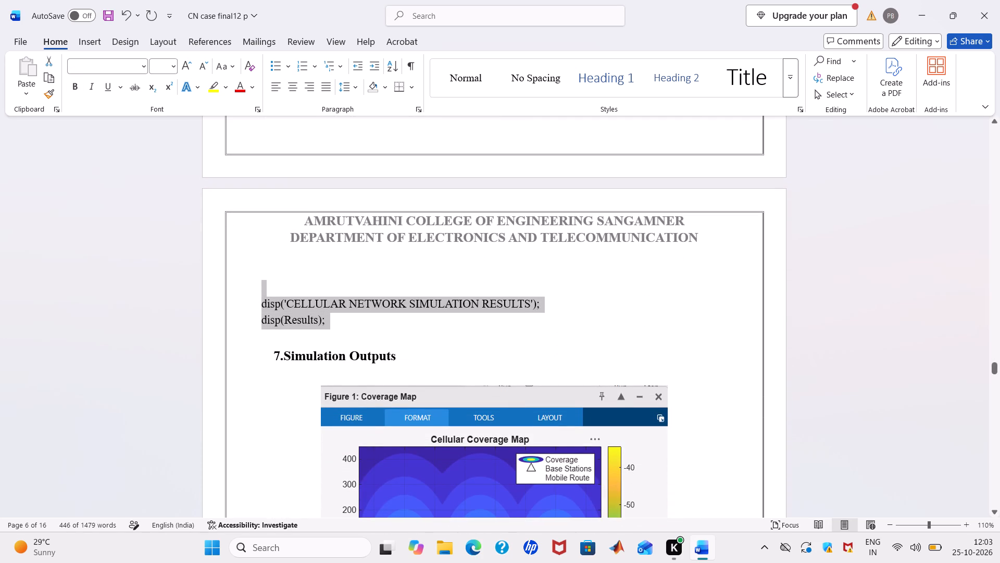
pyautogui.click(359, 84)
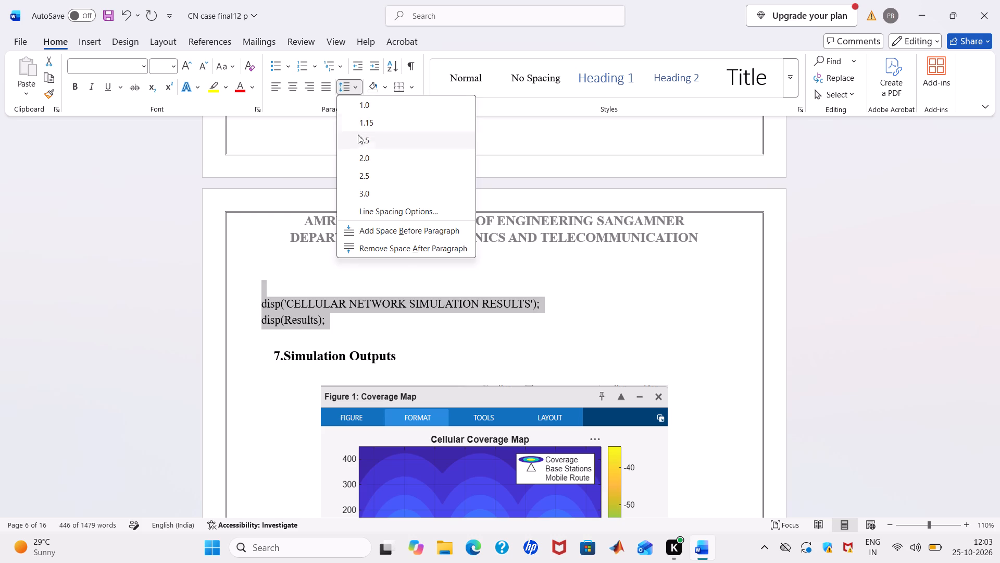
pyautogui.click(358, 137)
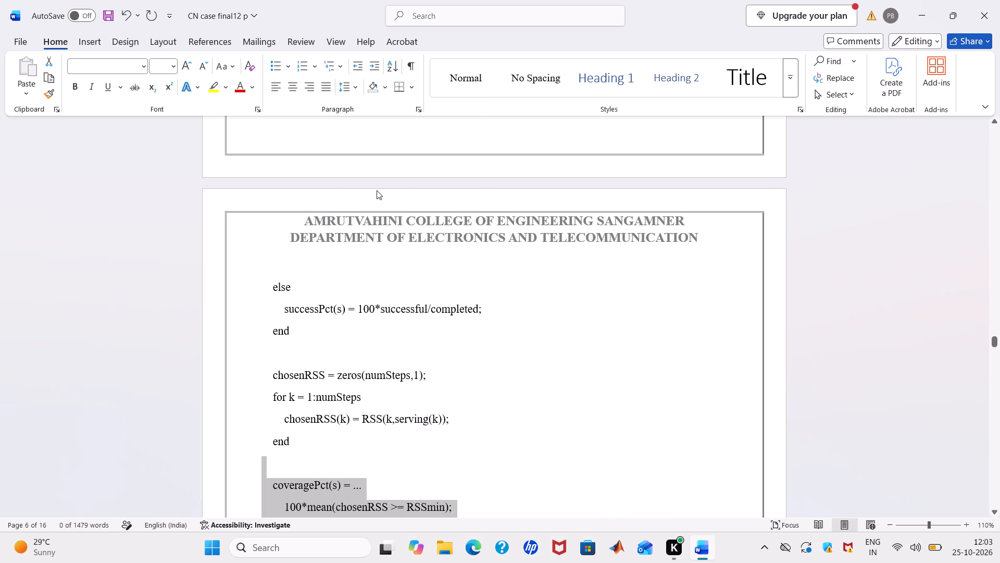
pyautogui.click(369, 144)
pyautogui.scroll(4, 369, 144)
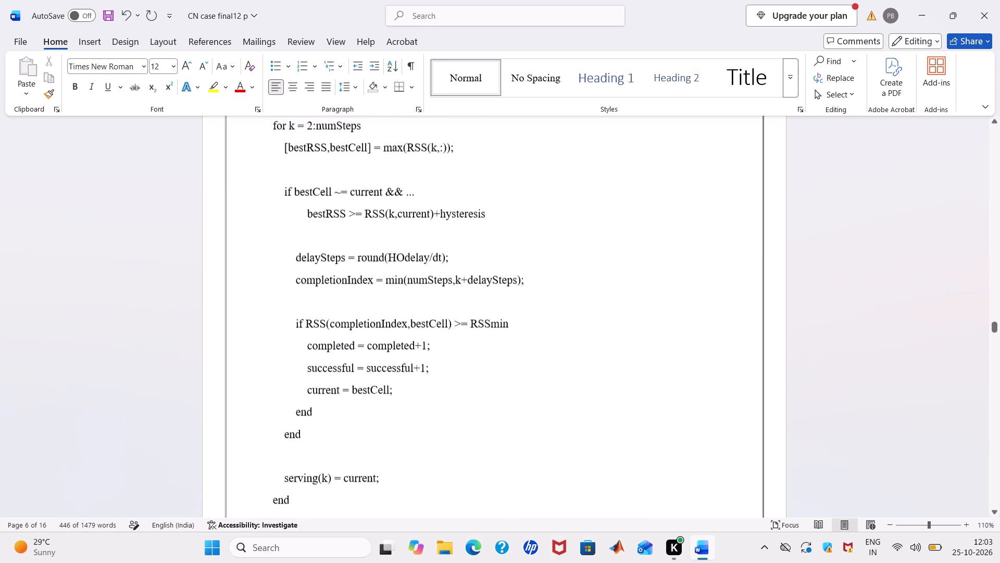
# Review the line spacing and page breaks of the MATLAB code listing, from the methodology items down to the simulation outputs heading.
pyautogui.scroll(7, 369, 144)
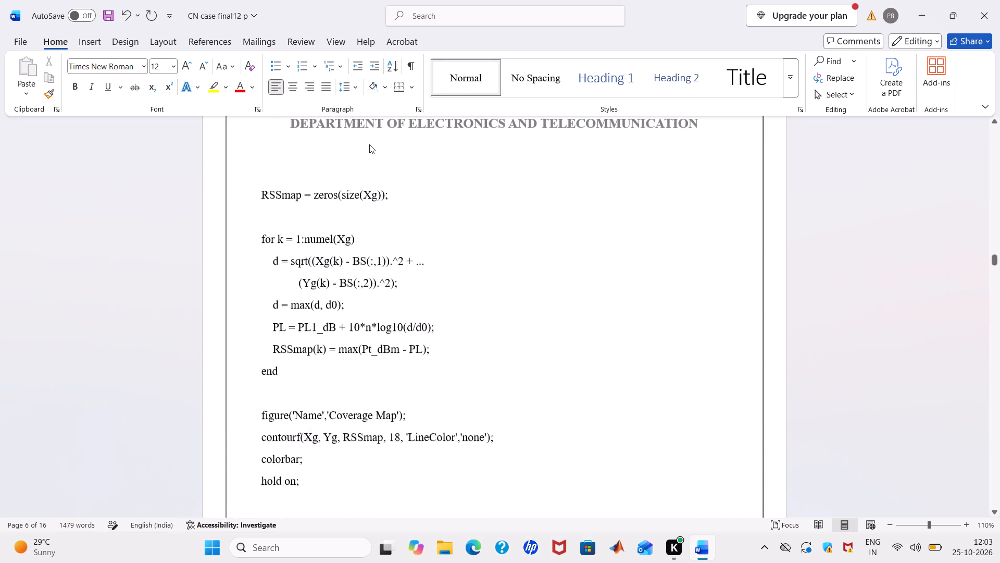
pyautogui.scroll(2, 369, 144)
pyautogui.scroll(-1, 369, 144)
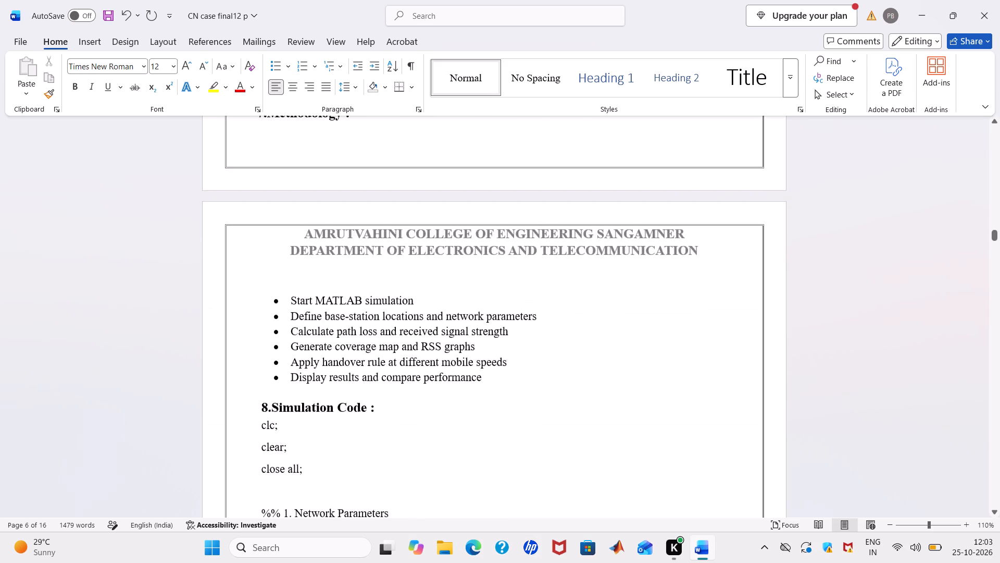
pyautogui.scroll(-2, 369, 144)
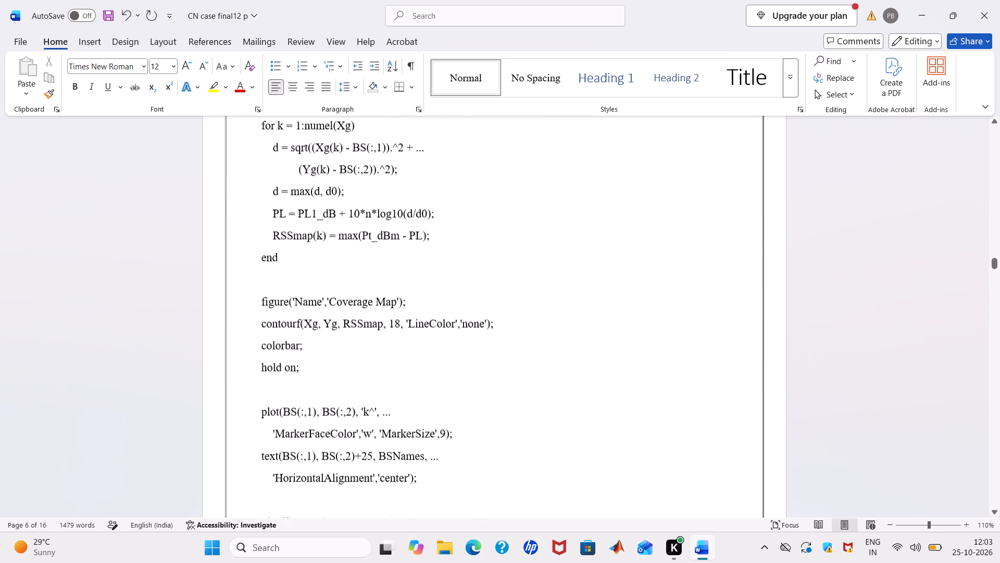
pyautogui.scroll(-6, 369, 144)
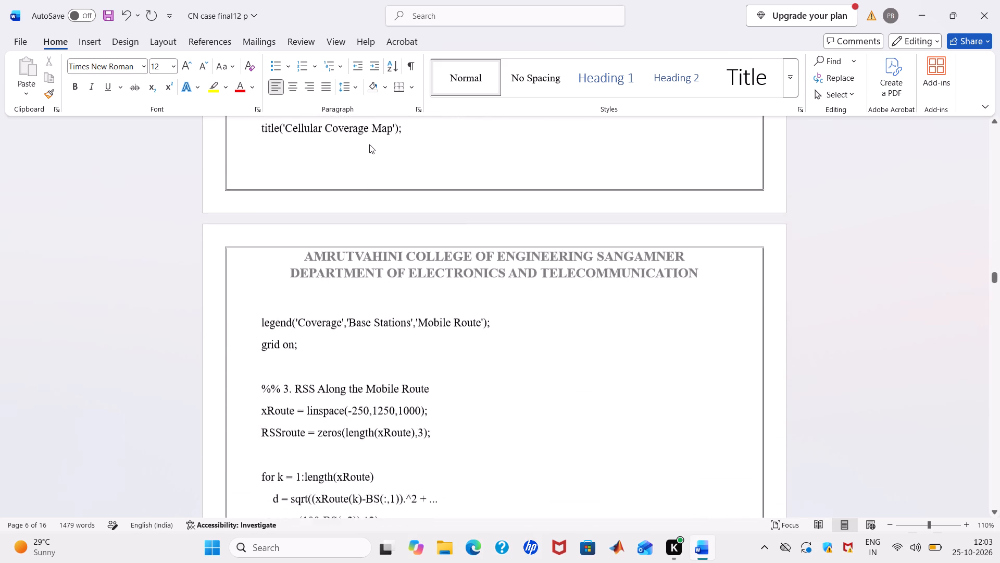
pyautogui.scroll(-5, 369, 144)
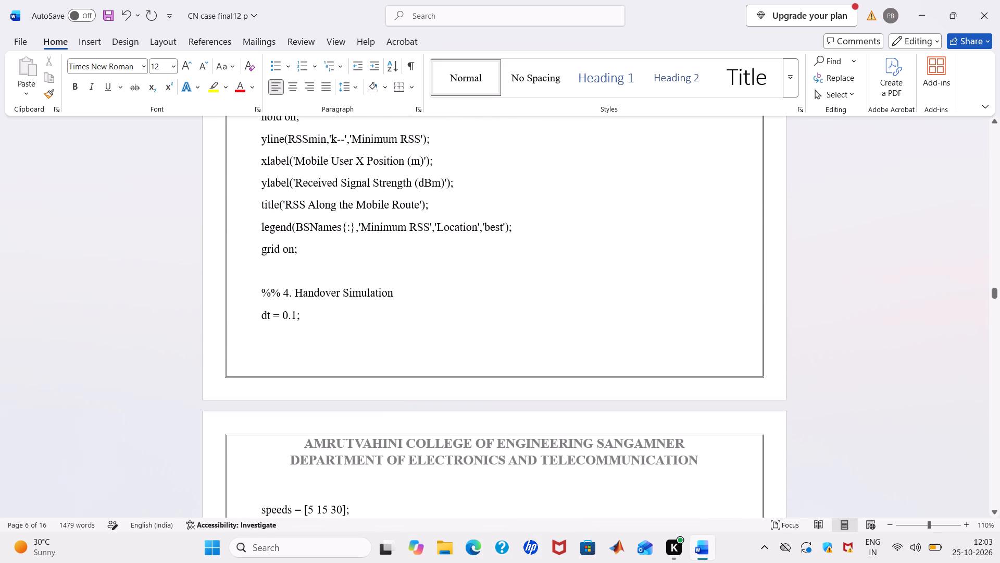
pyautogui.scroll(-5, 369, 144)
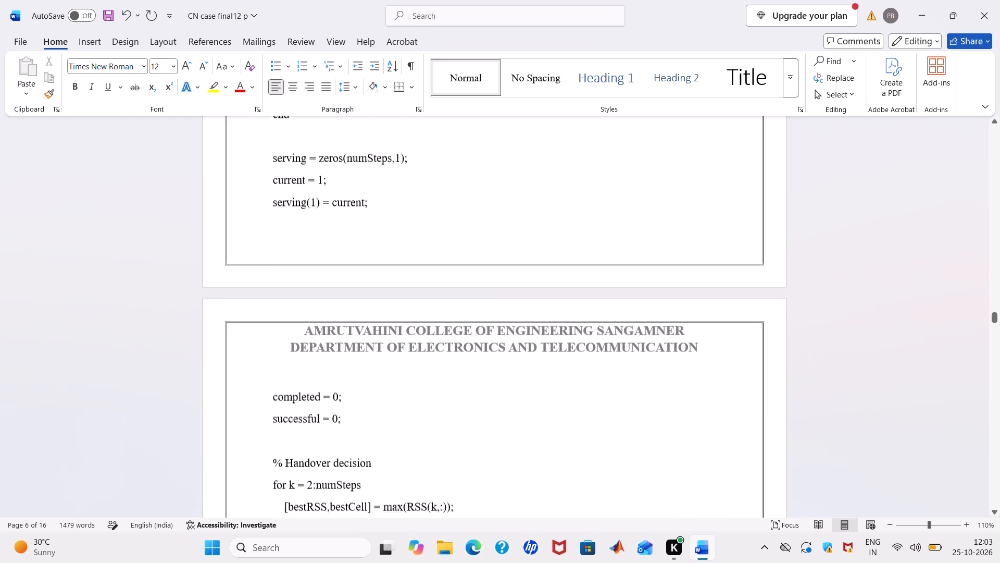
pyautogui.scroll(-4, 369, 144)
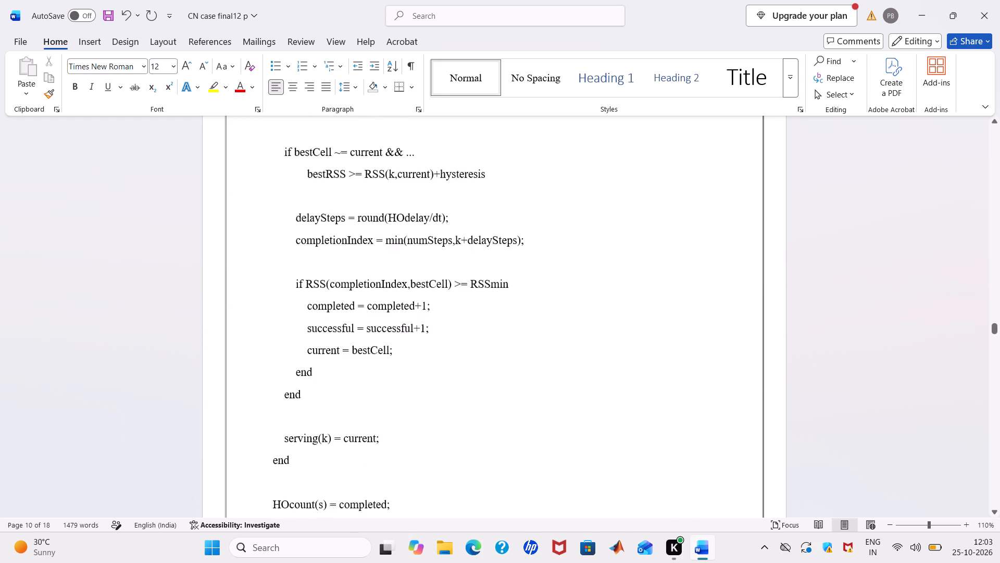
pyautogui.scroll(-8, 369, 144)
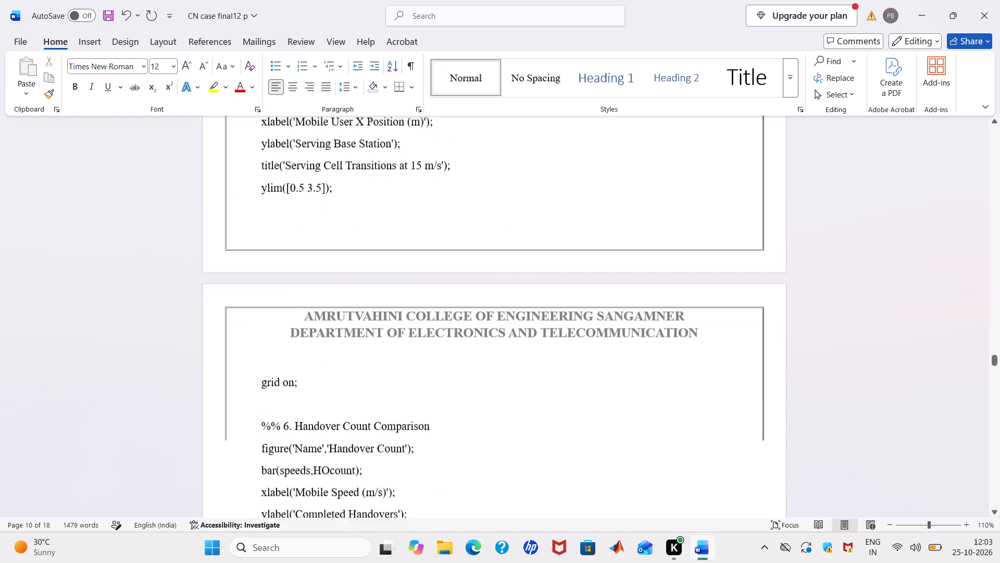
pyautogui.scroll(-5, 369, 144)
pyautogui.scroll(1, 369, 144)
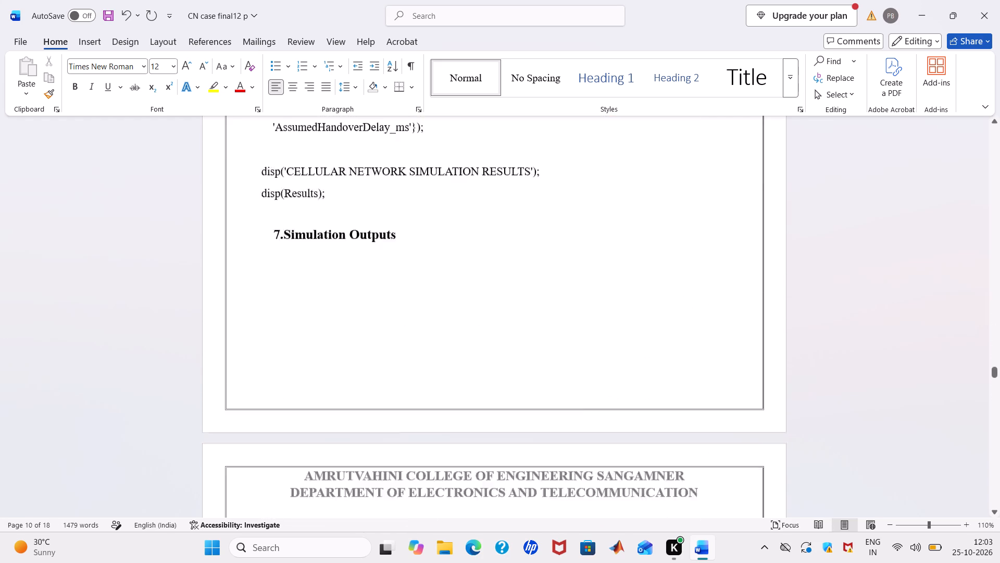
pyautogui.scroll(1, 369, 144)
pyautogui.scroll(-1, 369, 144)
pyautogui.scroll(1, 369, 144)
pyautogui.scroll(-2, 369, 144)
pyautogui.scroll(6, 369, 144)
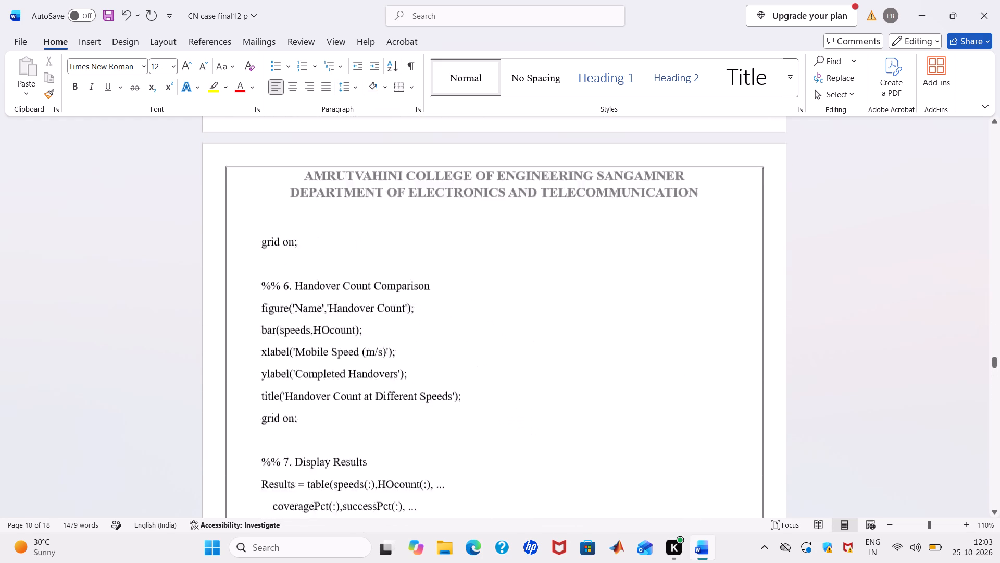
pyautogui.scroll(6, 369, 144)
pyautogui.scroll(-1, 369, 144)
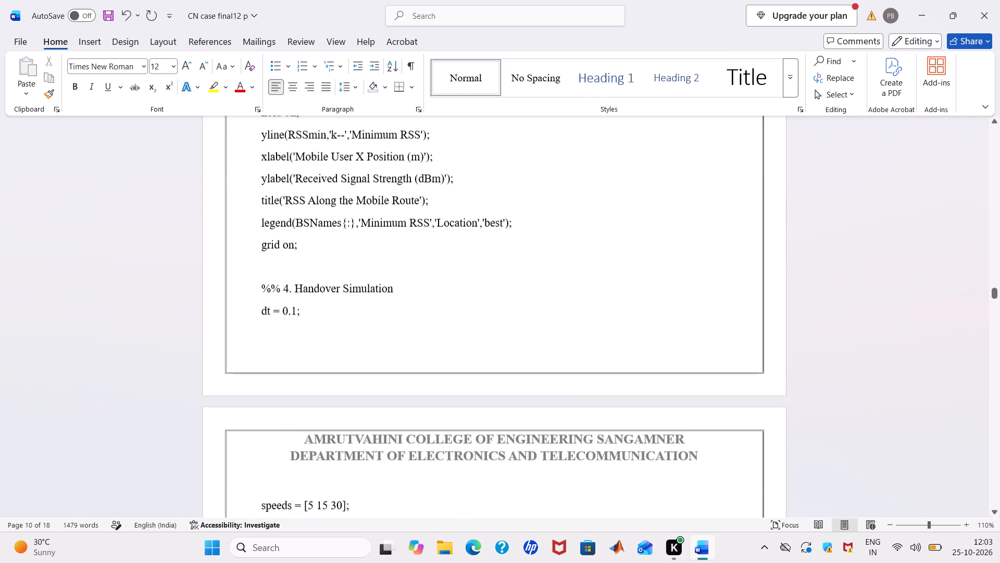
pyautogui.scroll(-3, 369, 144)
pyautogui.scroll(1, 369, 144)
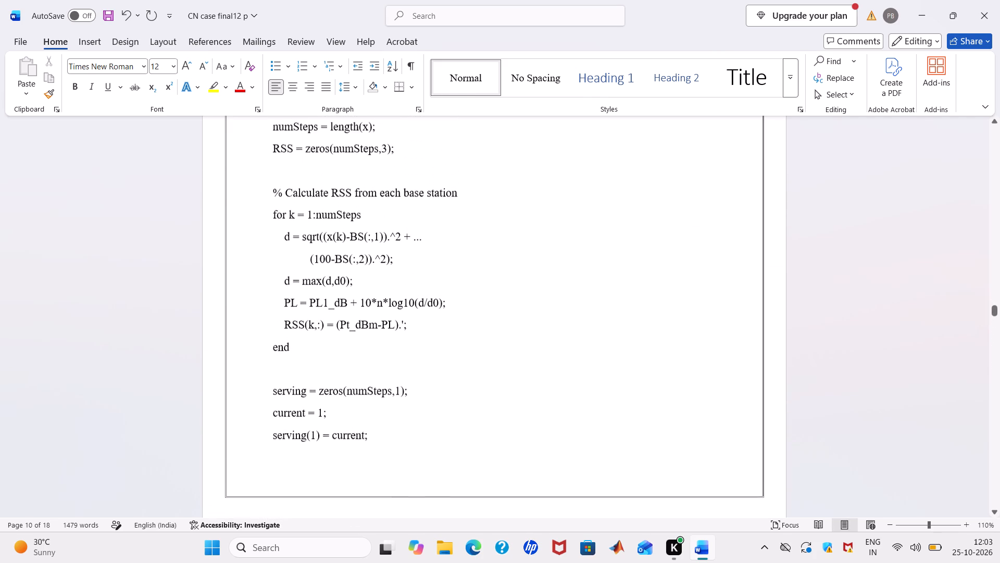
pyautogui.scroll(5, 369, 144)
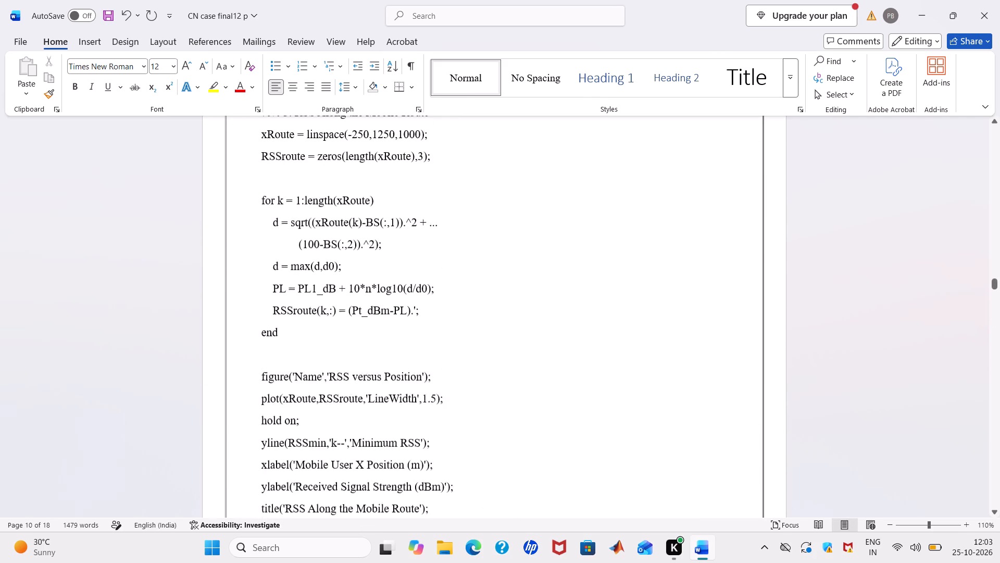
pyautogui.scroll(5, 369, 144)
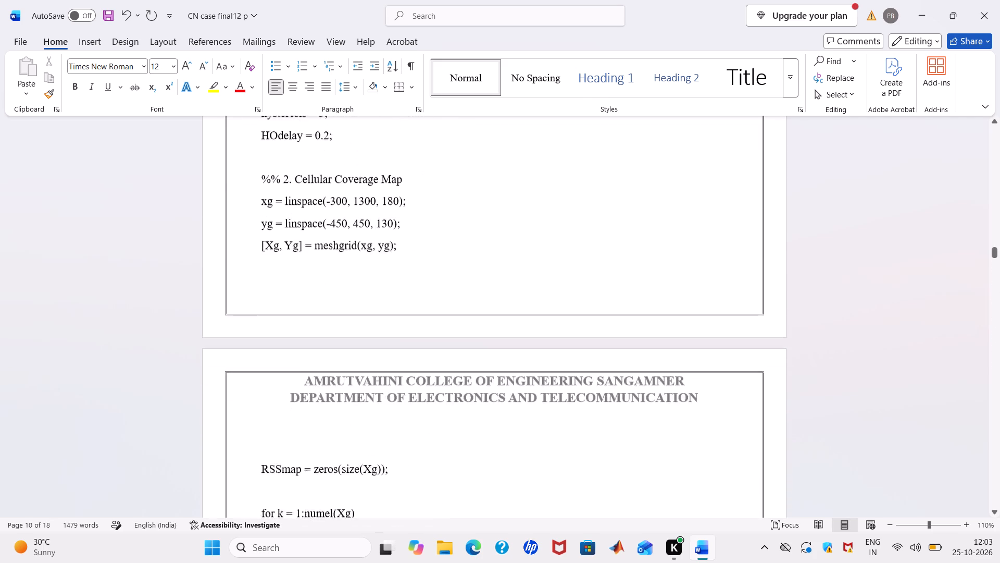
pyautogui.scroll(1, 369, 144)
# Renumber the "Simulation Outputs" heading as "9.", removing its indent and leaving no space between the number and the title.
pyautogui.scroll(-6, 369, 144)
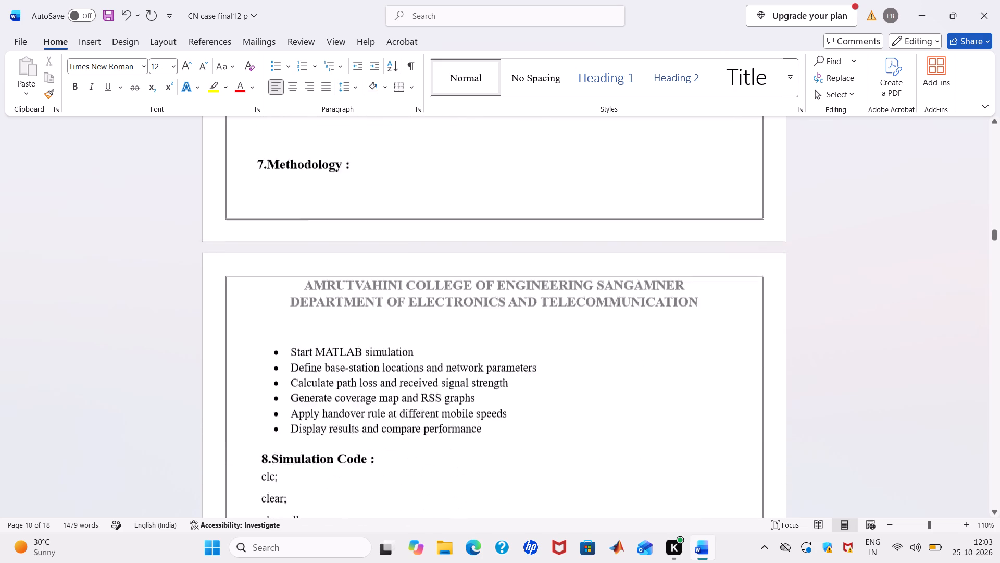
pyautogui.scroll(-8, 369, 144)
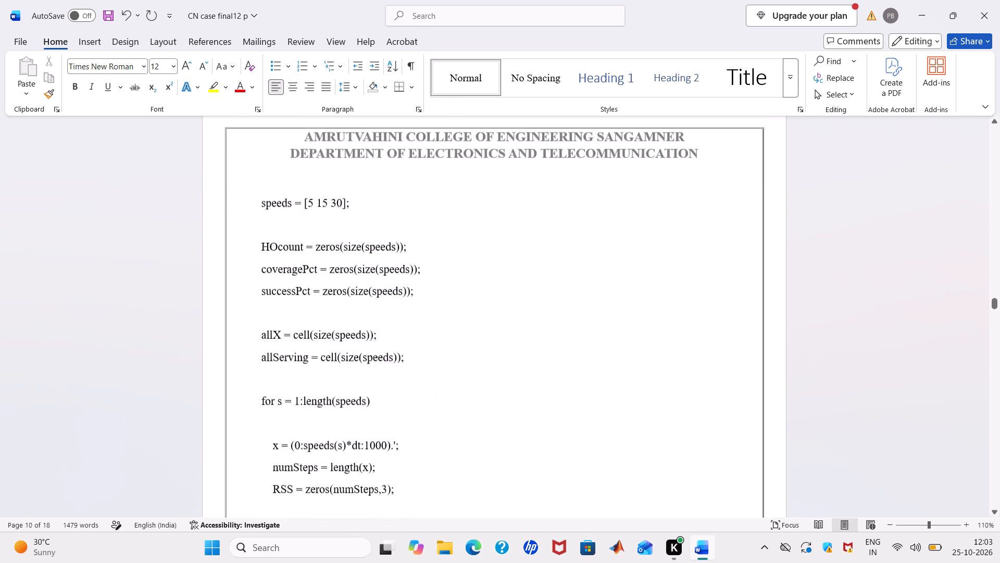
pyautogui.scroll(-5, 369, 144)
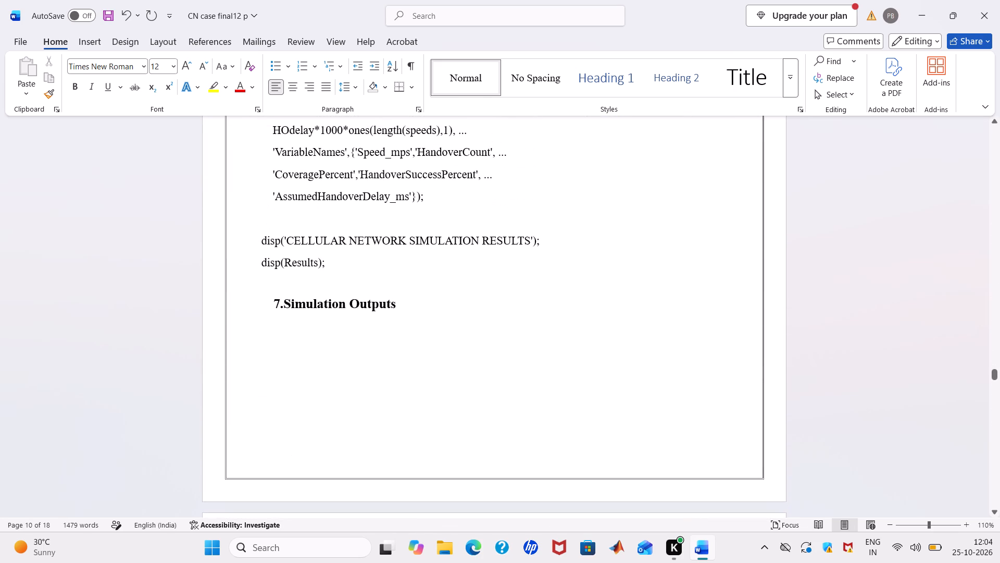
pyautogui.click(282, 307)
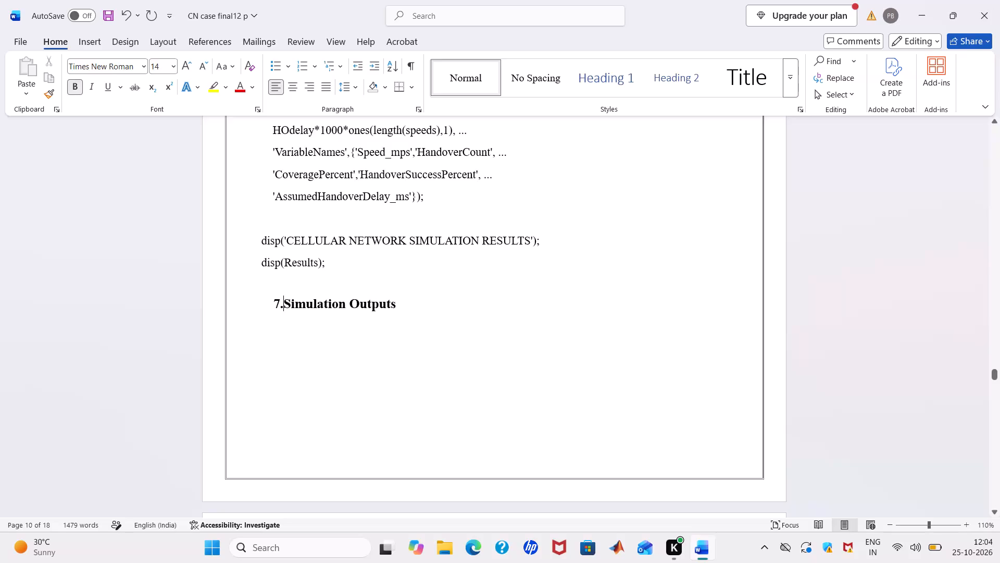
pyautogui.press('BackSpace')
pyautogui.press('BackSpace')
pyautogui.press('BackSpace')
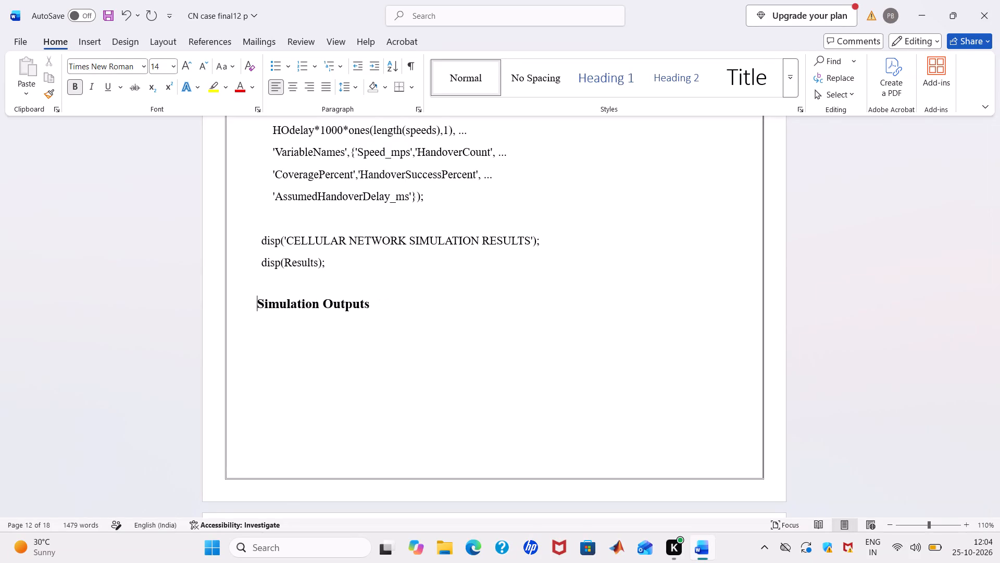
pyautogui.press('BackSpace')
pyautogui.press('9')
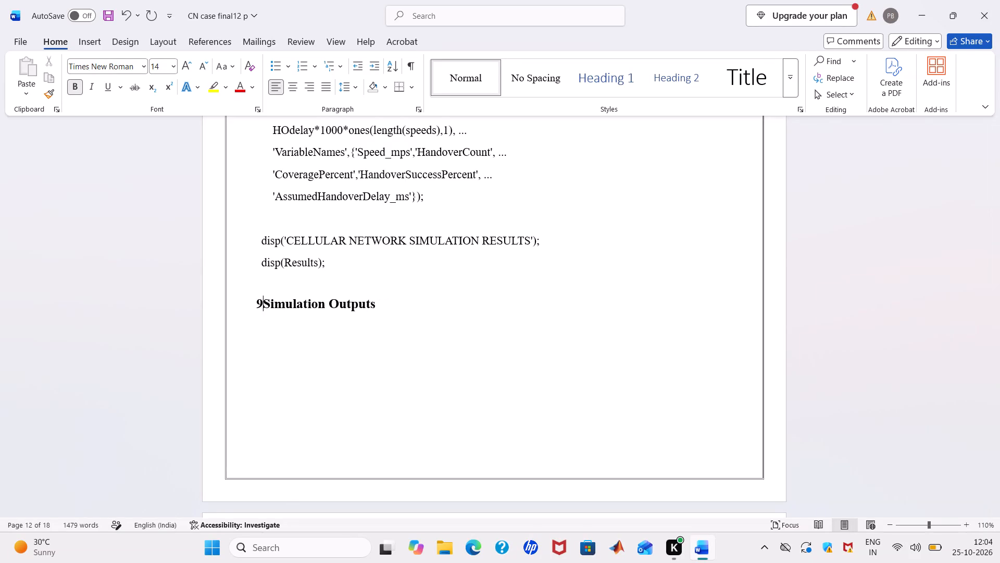
pyautogui.press('.')
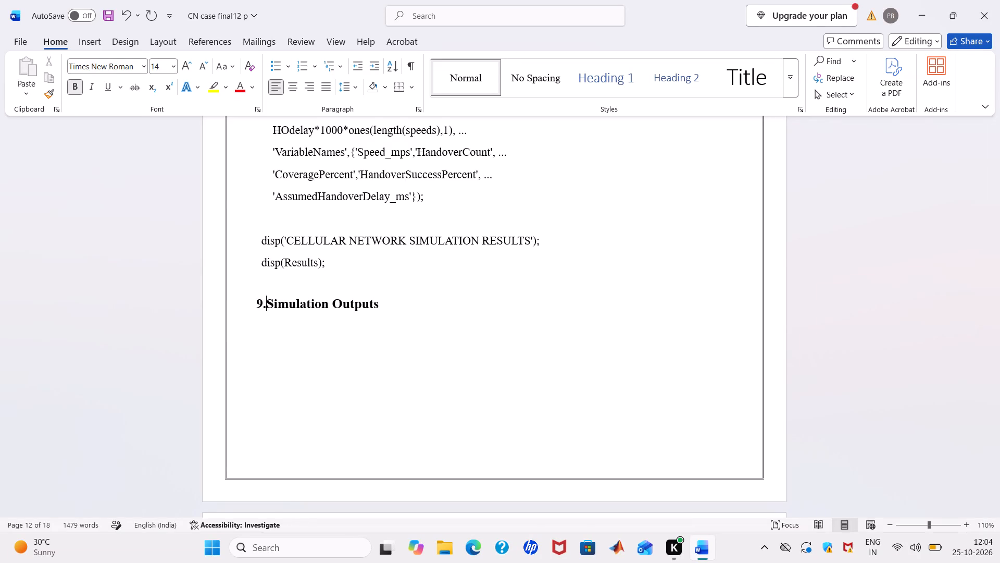
# Shrink the Cellular Coverage Map picture proportionally to about two thirds of its width.
pyautogui.scroll(-3, 282, 307)
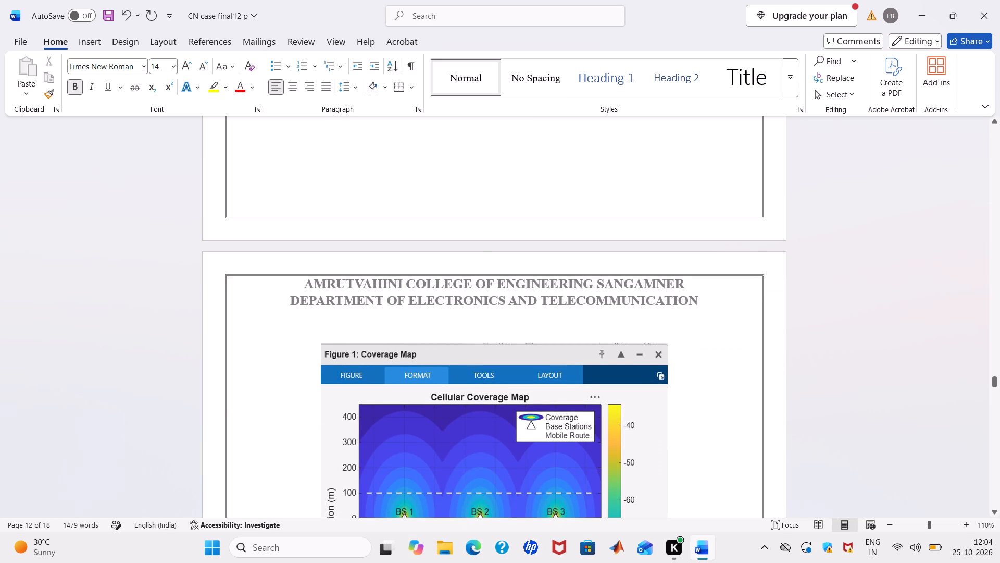
pyautogui.hscroll(-1, 443, 211)
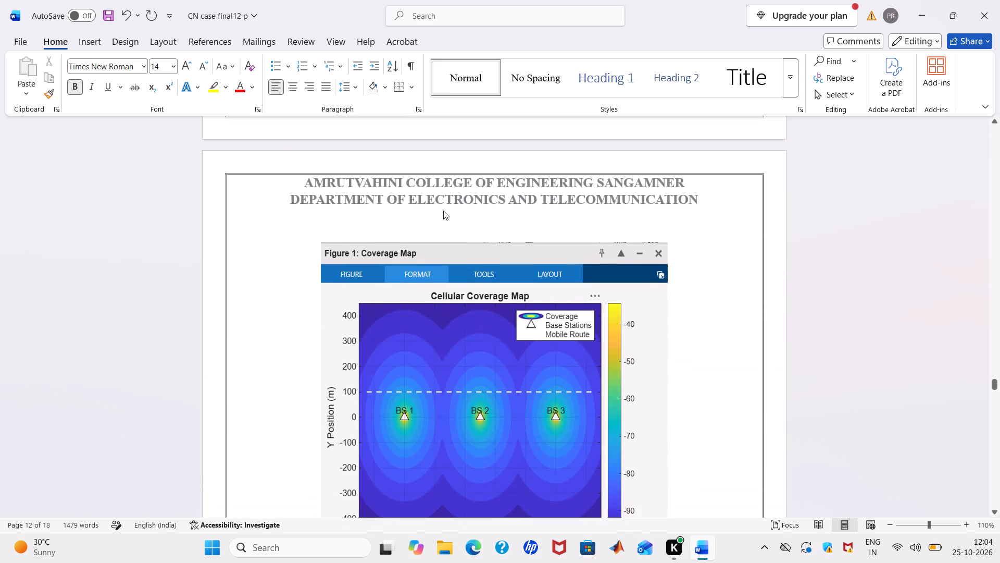
pyautogui.scroll(-1, 443, 211)
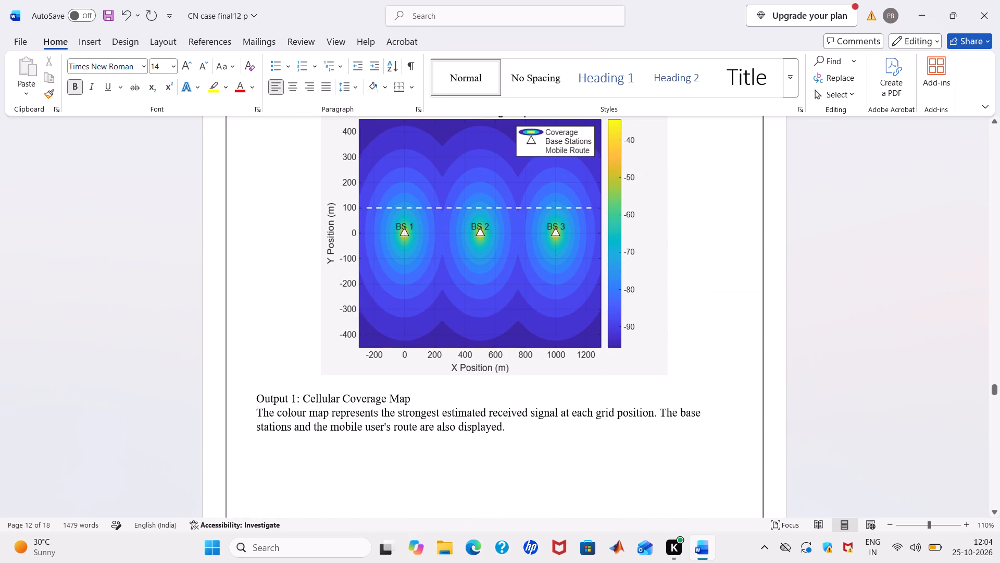
pyautogui.moveTo(670, 373); pyautogui.dragTo(667, 379)
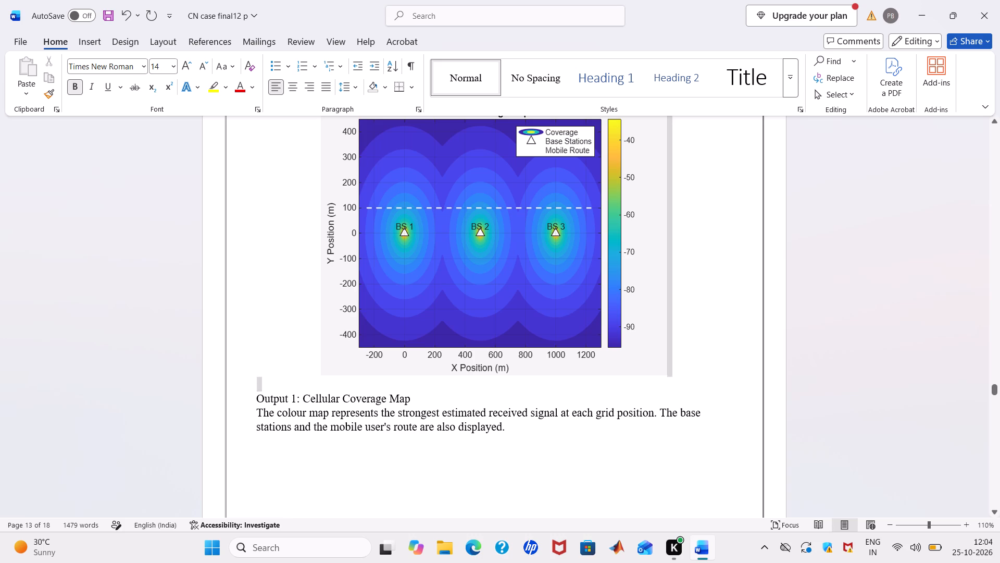
pyautogui.moveTo(667, 379); pyautogui.dragTo(664, 375)
pyautogui.click(664, 375)
pyautogui.click(650, 363)
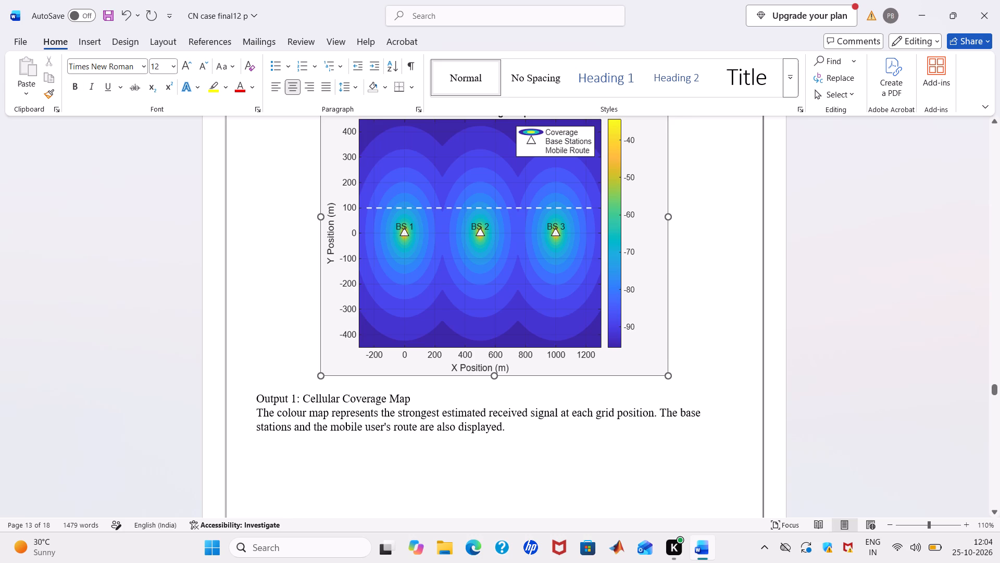
pyautogui.moveTo(667, 377); pyautogui.dragTo(644, 356)
pyautogui.moveTo(659, 359); pyautogui.dragTo(620, 316)
pyautogui.click(620, 316)
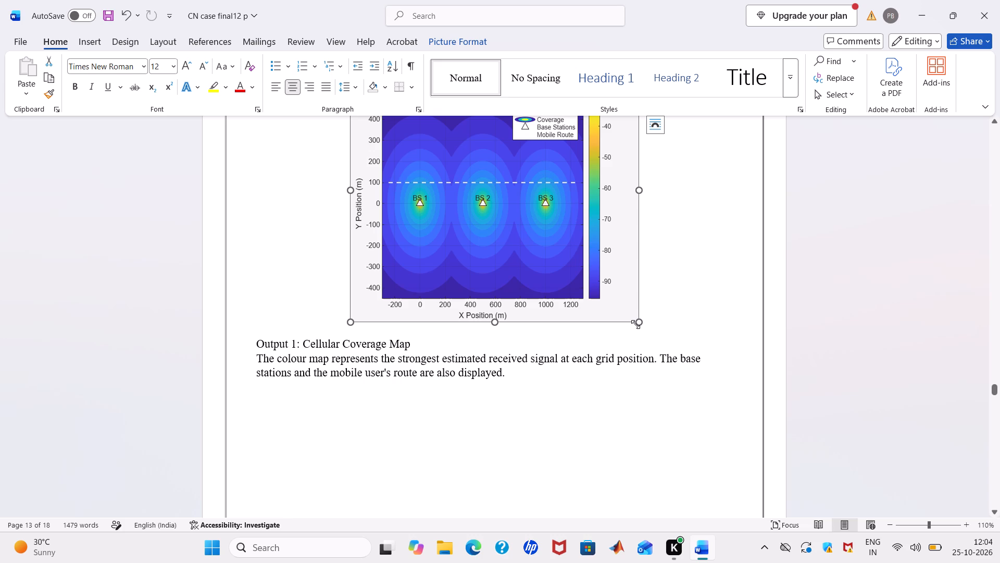
pyautogui.click(635, 324)
pyautogui.moveTo(635, 324); pyautogui.dragTo(579, 251)
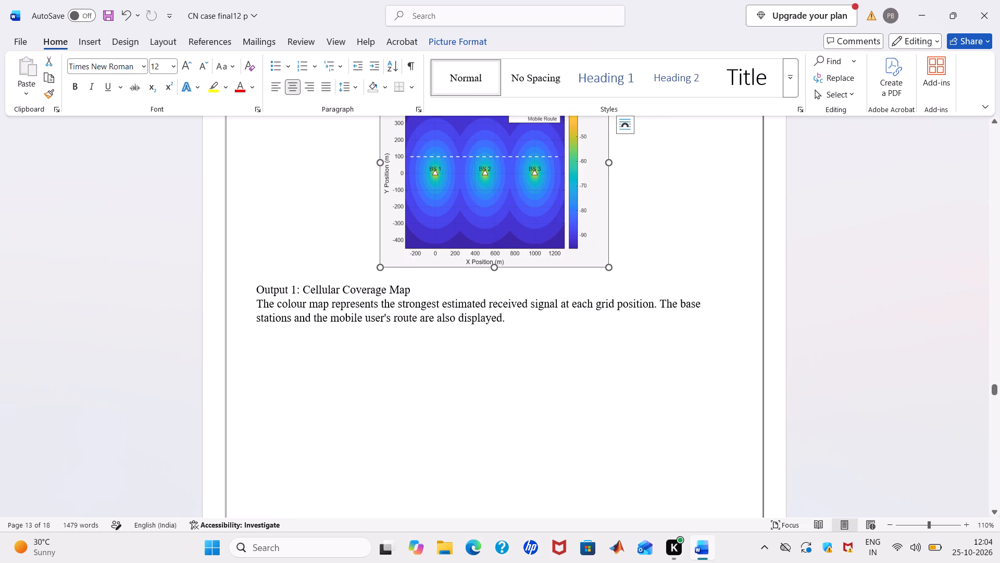
# Insert blank lines after "disp(Results);" to push the "9.Simulation Outputs" heading onto the next page, above the coverage map picture.
pyautogui.scroll(5, 571, 251)
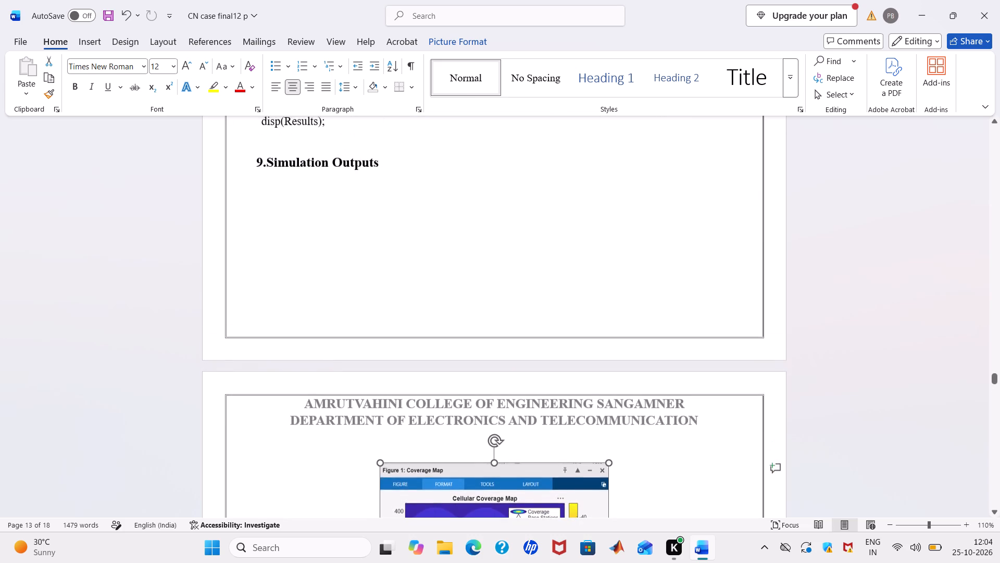
pyautogui.scroll(1, 571, 251)
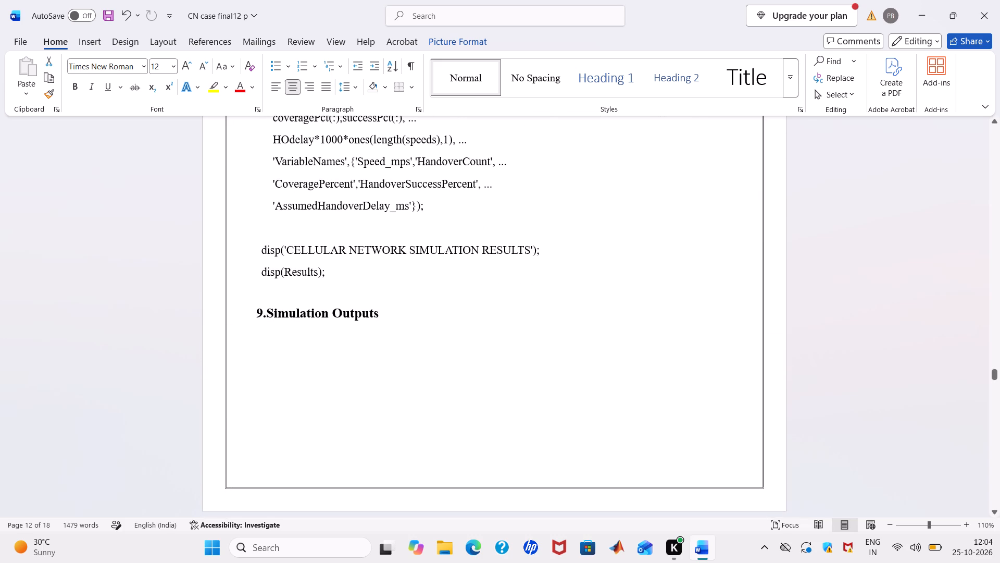
pyautogui.click(314, 291)
pyautogui.click(257, 307)
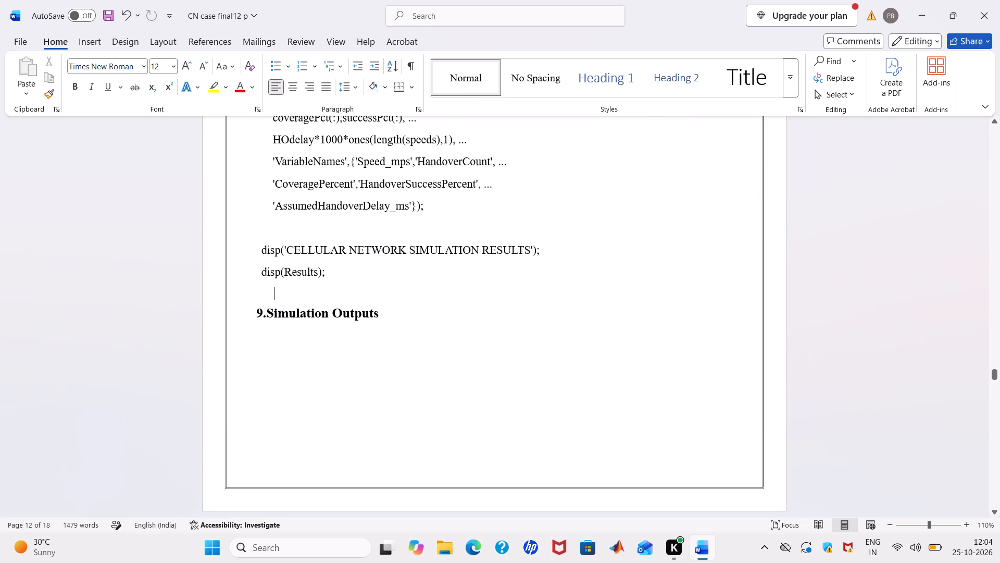
pyautogui.click(263, 299)
pyautogui.press('Return')
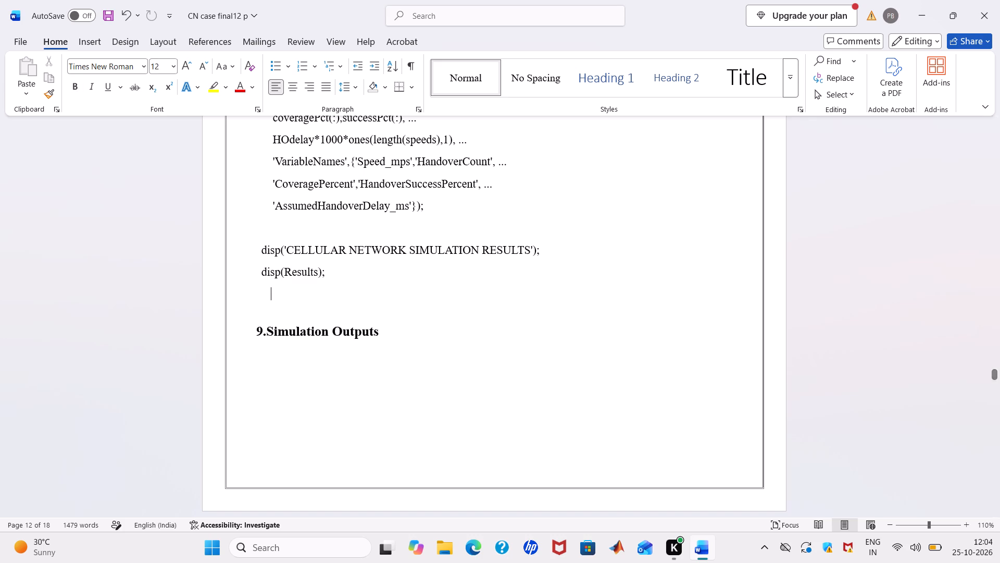
pyautogui.press('Return')
pyautogui.press('Return')
pyautogui.press('Return')
pyautogui.press('Return')
pyautogui.press('Return')
pyautogui.press('Return')
pyautogui.press('Return')
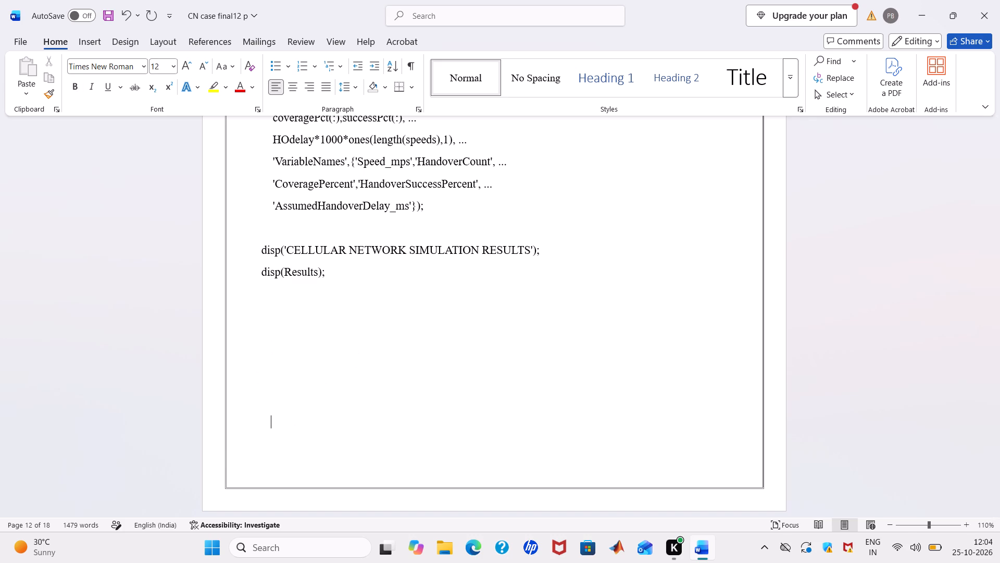
pyautogui.press('BackSpace')
pyautogui.press('BackSpace')
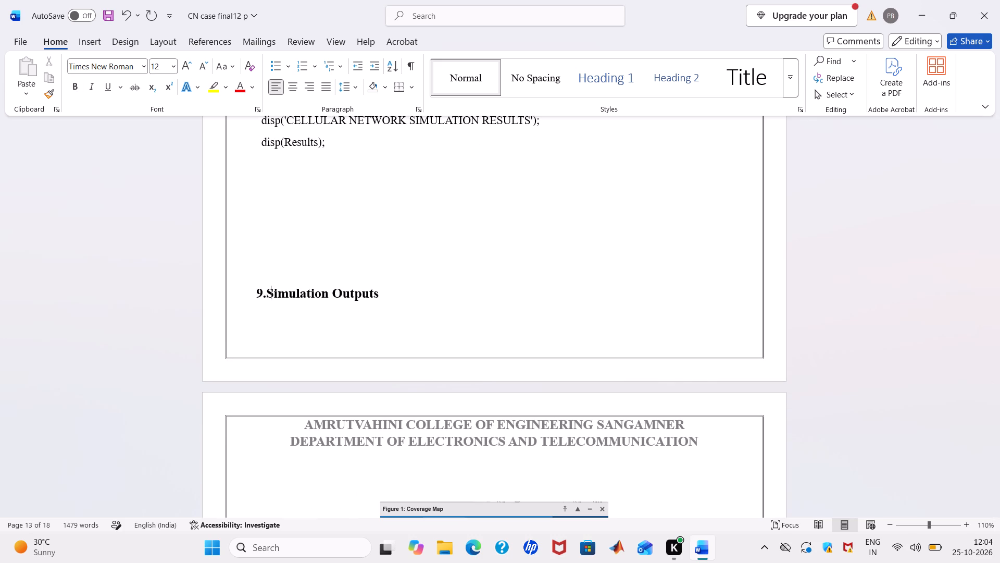
pyautogui.press('Return')
pyautogui.scroll(-1, 263, 299)
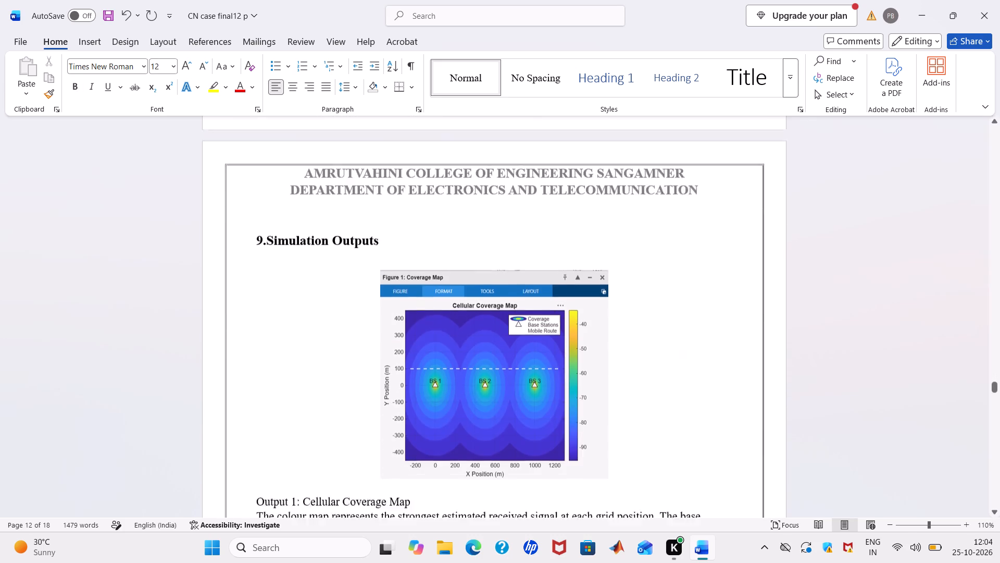
# Enlarge the Cellular Coverage Map picture proportionally by about 30 percent.
pyautogui.scroll(-2, 263, 299)
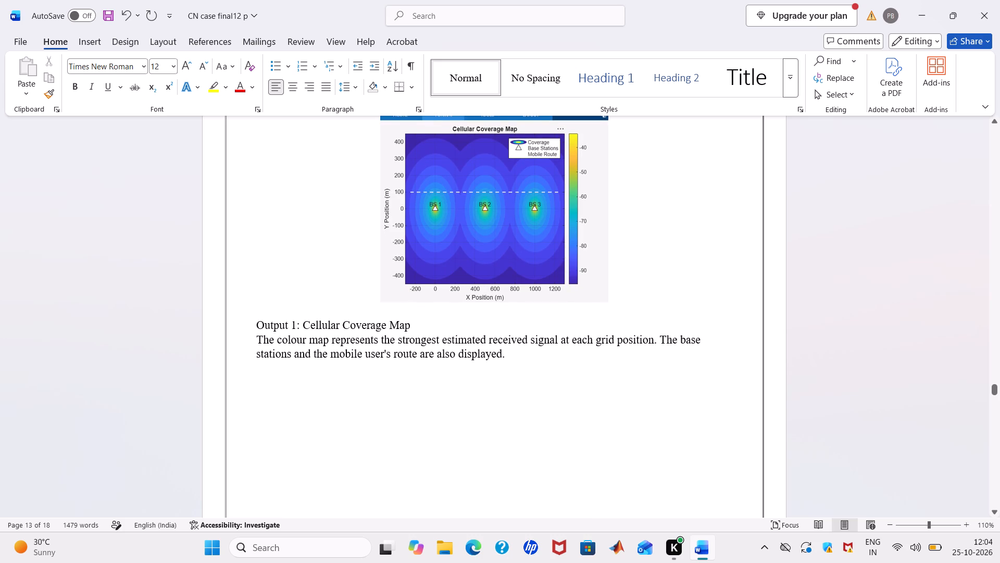
pyautogui.click(606, 300)
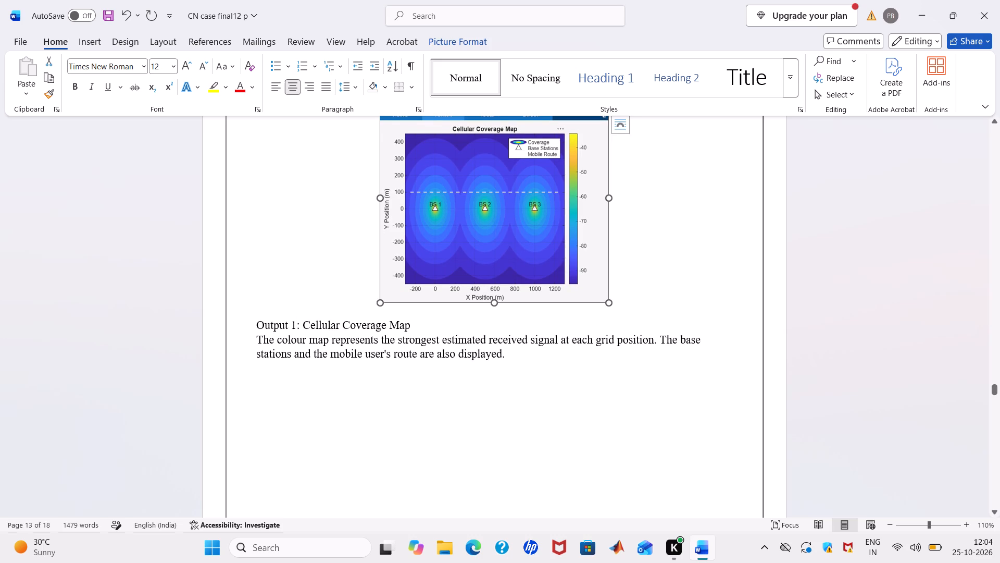
pyautogui.moveTo(607, 306); pyautogui.dragTo(642, 364)
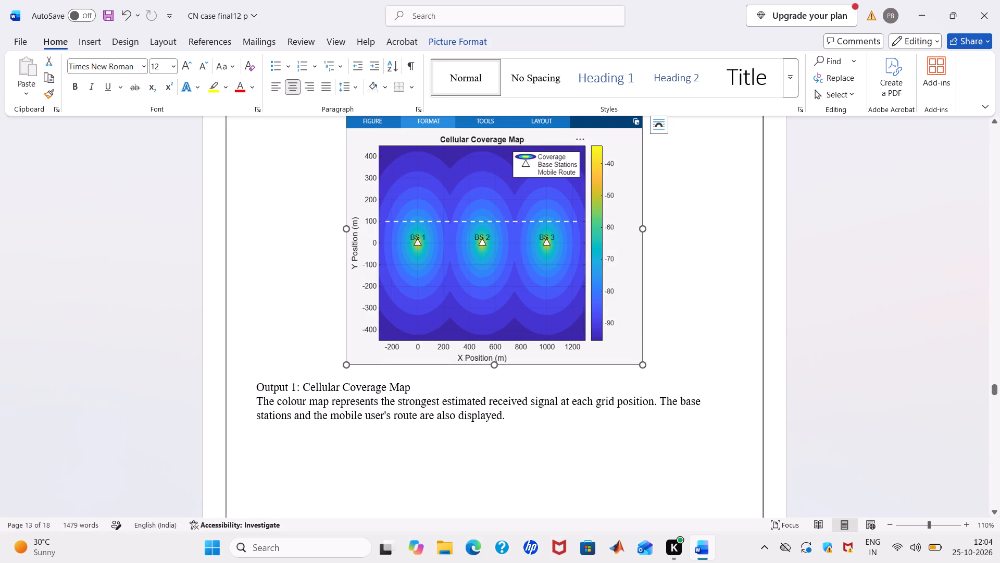
pyautogui.click(521, 406)
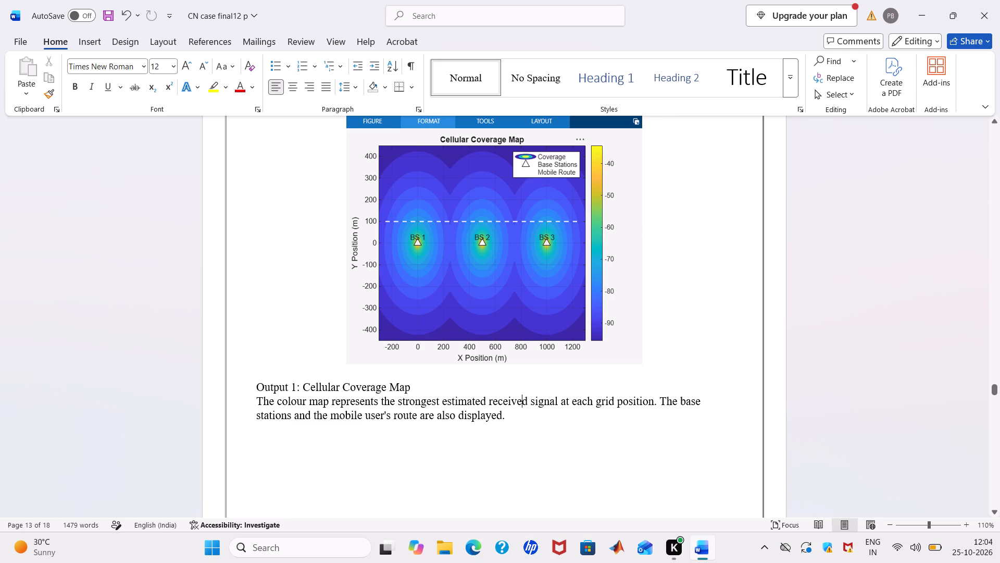
# Set 1.5 line spacing on the "Output 1: Cellular Coverage Map" caption and the description below it.
pyautogui.moveTo(254, 384); pyautogui.dragTo(500, 434)
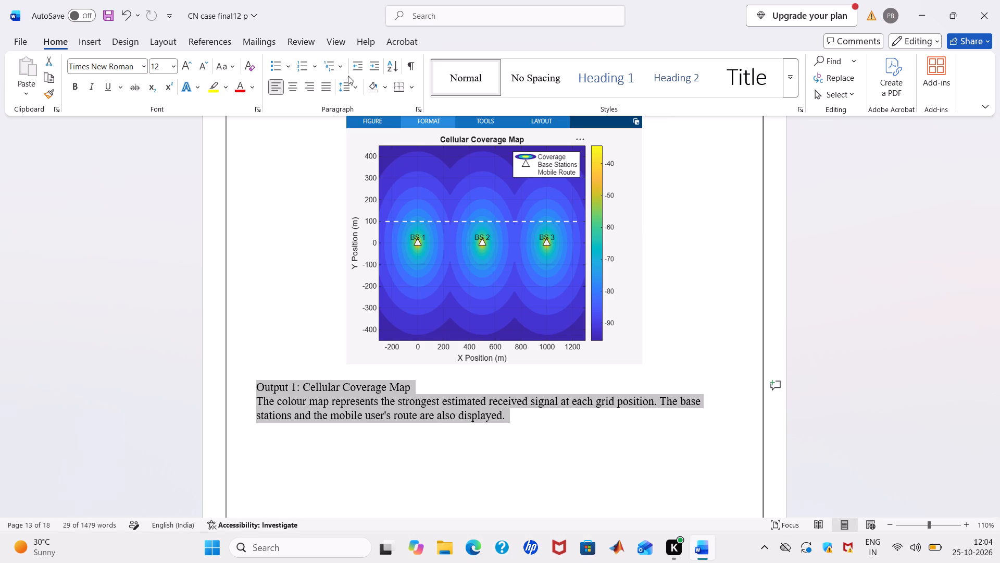
pyautogui.click(351, 84)
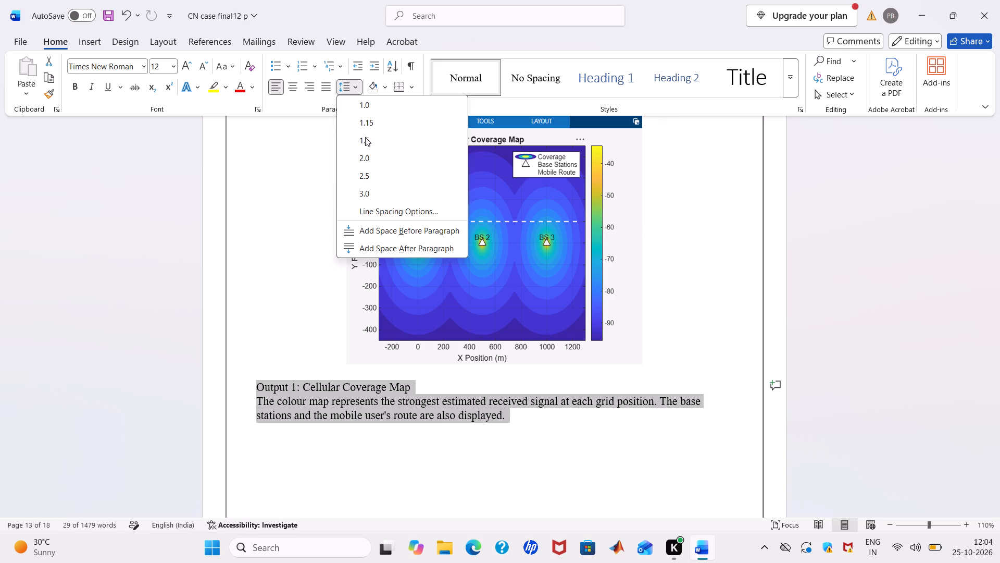
pyautogui.click(365, 137)
# Make the "Output 1" label bold in the Cellular Coverage Map caption.
pyautogui.moveTo(259, 317); pyautogui.dragTo(272, 373)
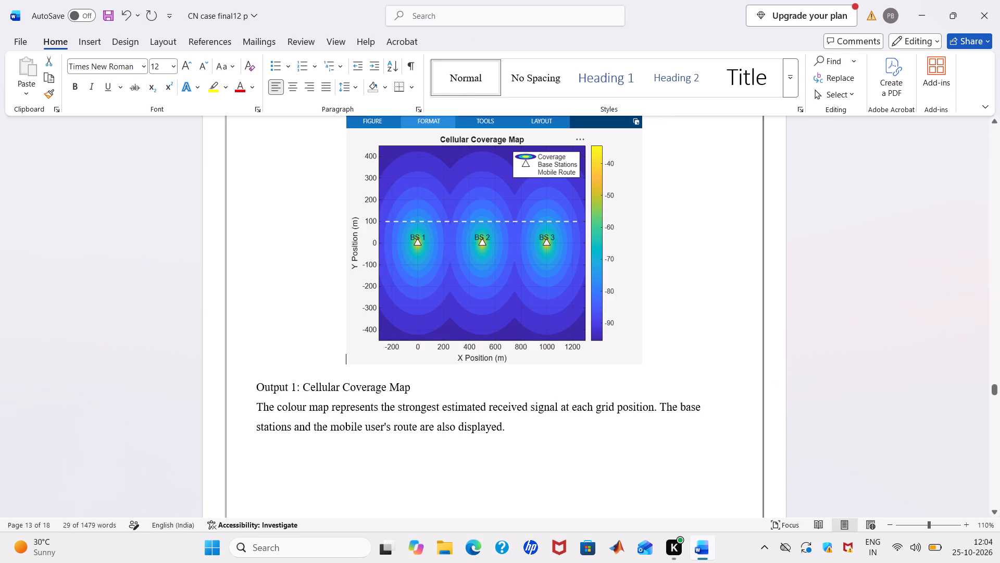
pyautogui.moveTo(272, 373); pyautogui.dragTo(299, 388)
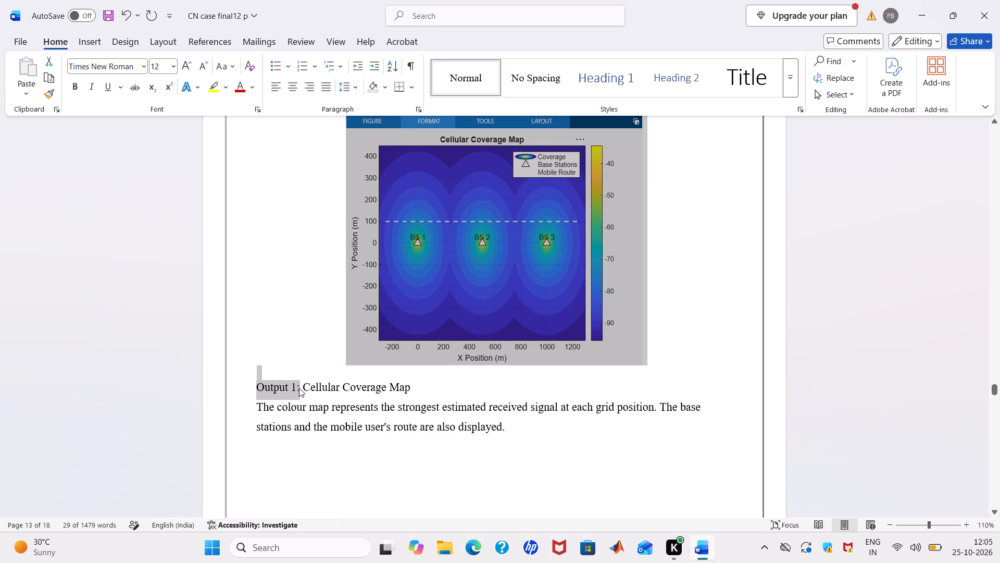
pyautogui.click(282, 339)
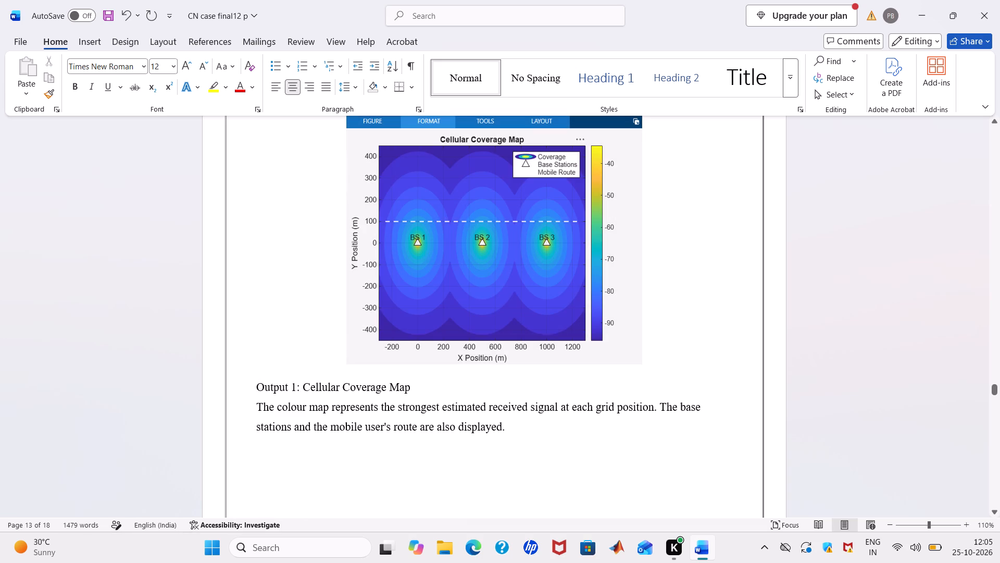
pyautogui.moveTo(255, 384); pyautogui.dragTo(296, 385)
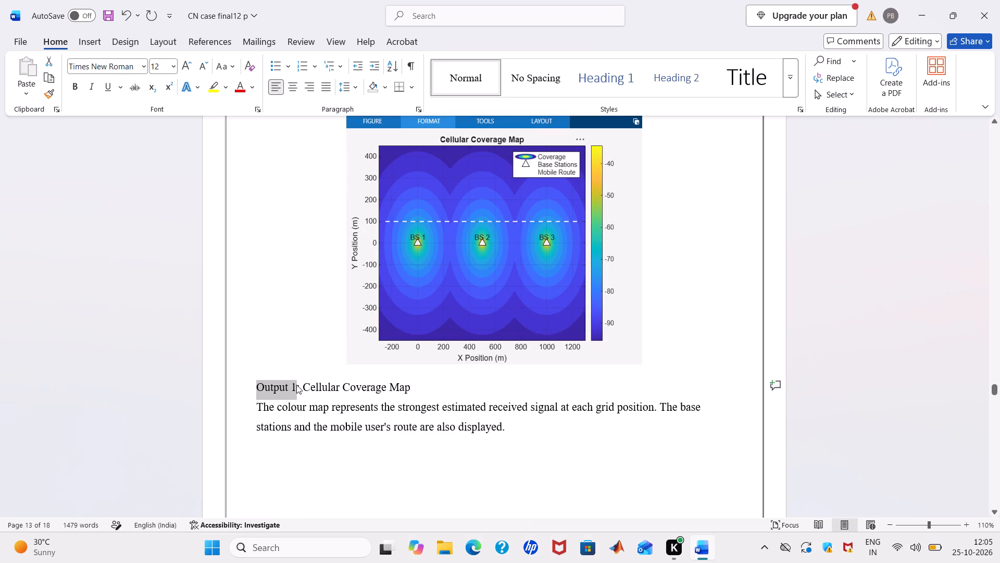
pyautogui.click(76, 85)
pyautogui.click(269, 271)
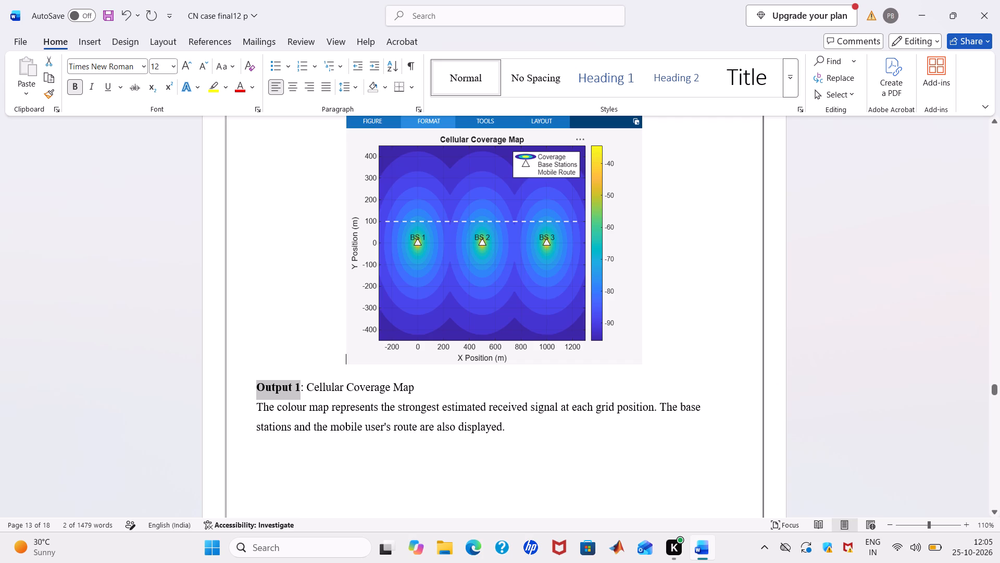
# Set 1.5 line spacing on the "Output 2: RSS versus Position" caption and its description.
pyautogui.scroll(-4, 269, 271)
pyautogui.scroll(1, 269, 271)
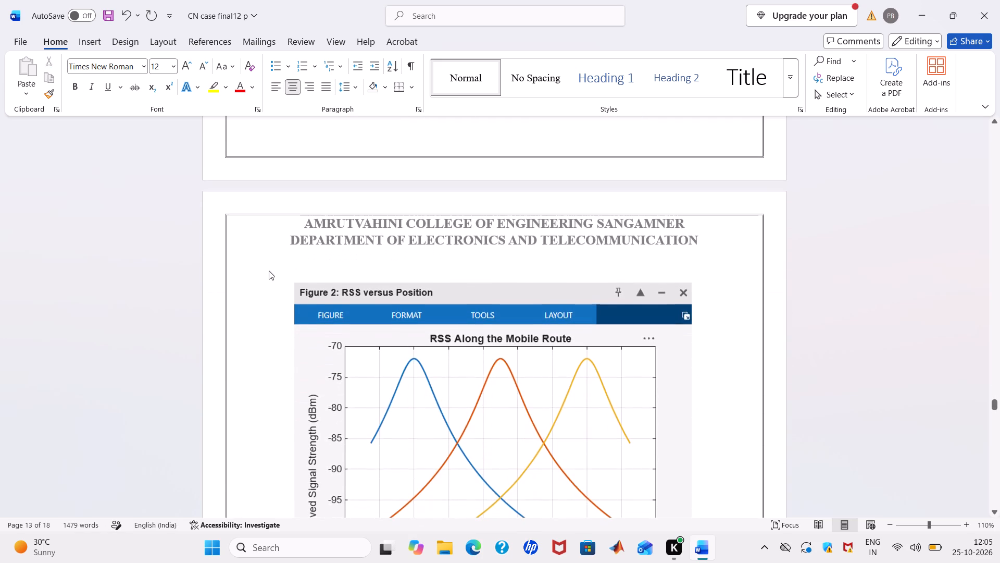
pyautogui.scroll(2, 269, 271)
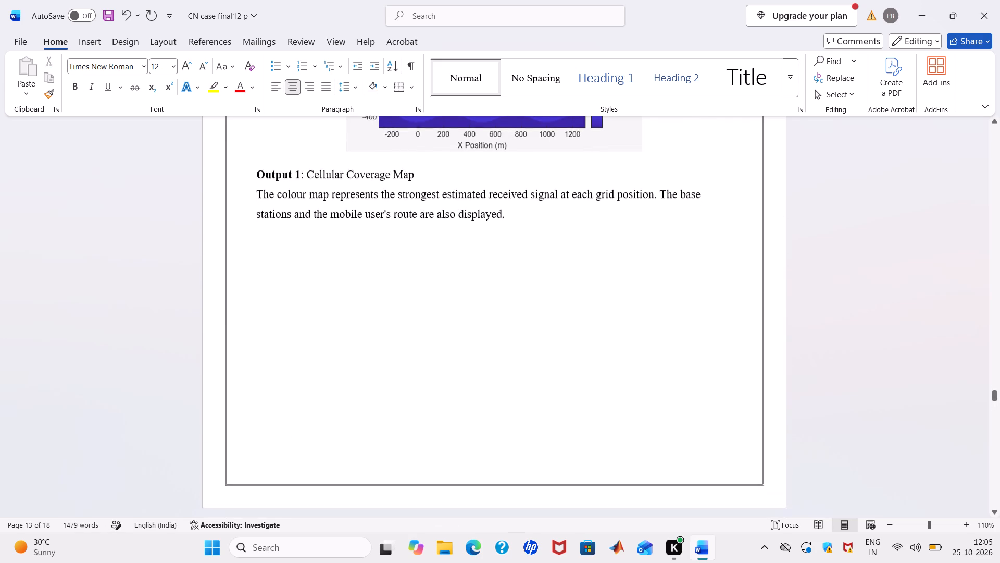
pyautogui.scroll(1, 269, 271)
pyautogui.scroll(-3, 269, 271)
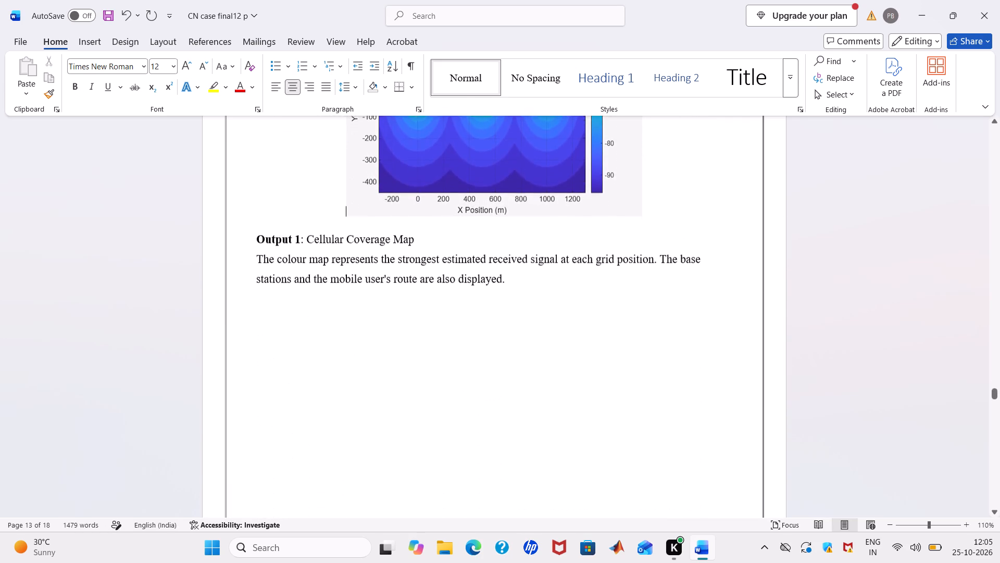
pyautogui.scroll(-5, 269, 271)
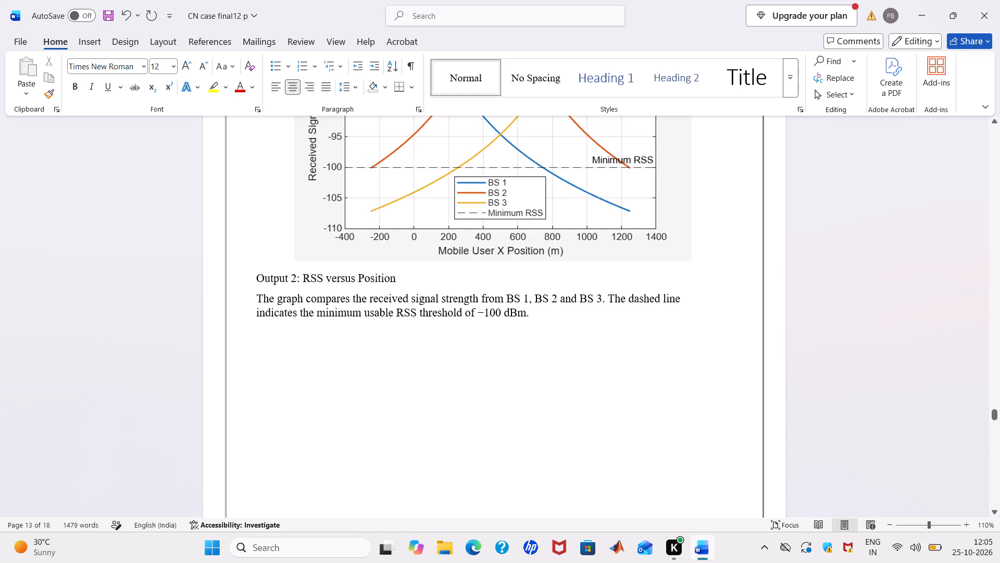
pyautogui.moveTo(261, 277); pyautogui.dragTo(394, 305)
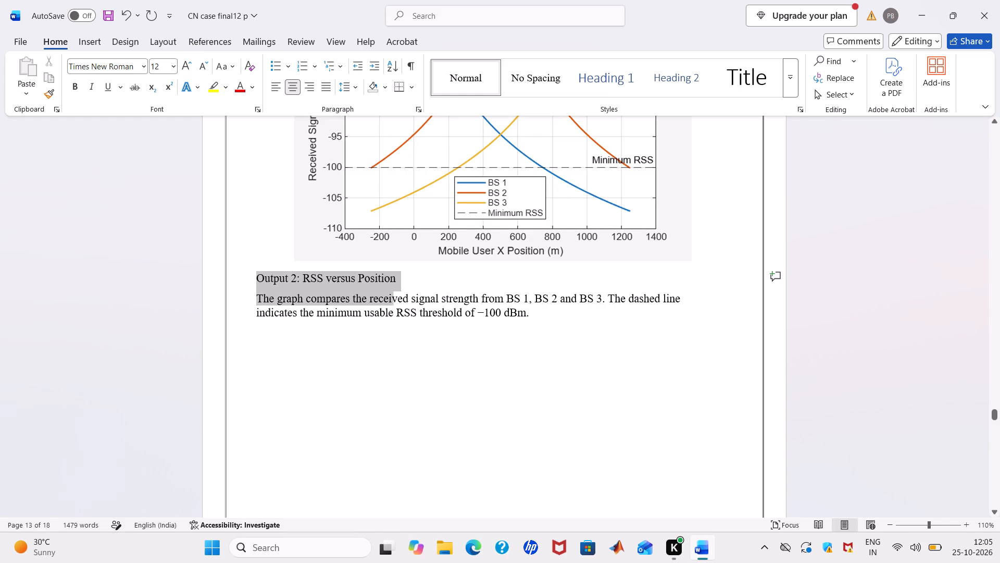
pyautogui.moveTo(394, 305); pyautogui.dragTo(559, 317)
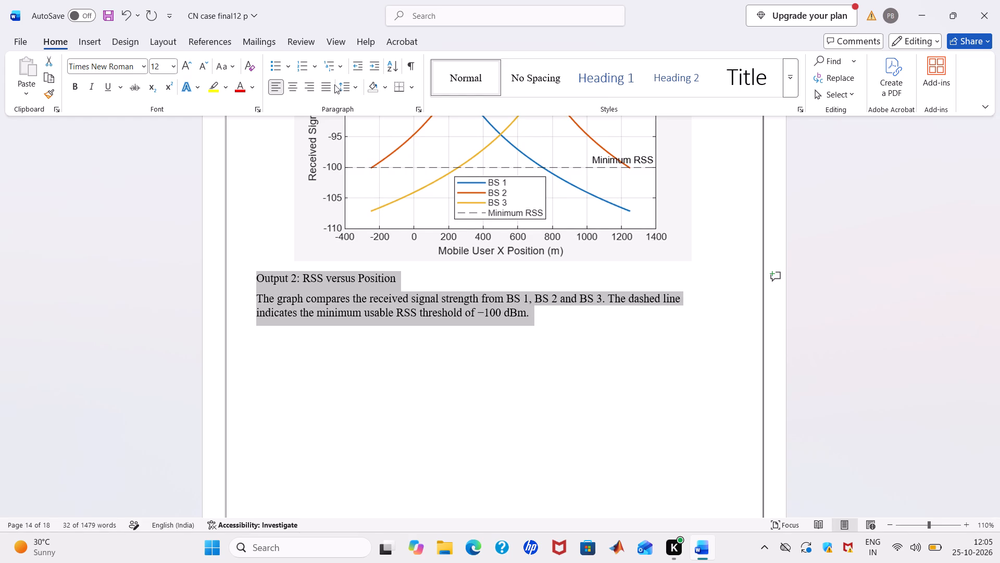
pyautogui.click(350, 84)
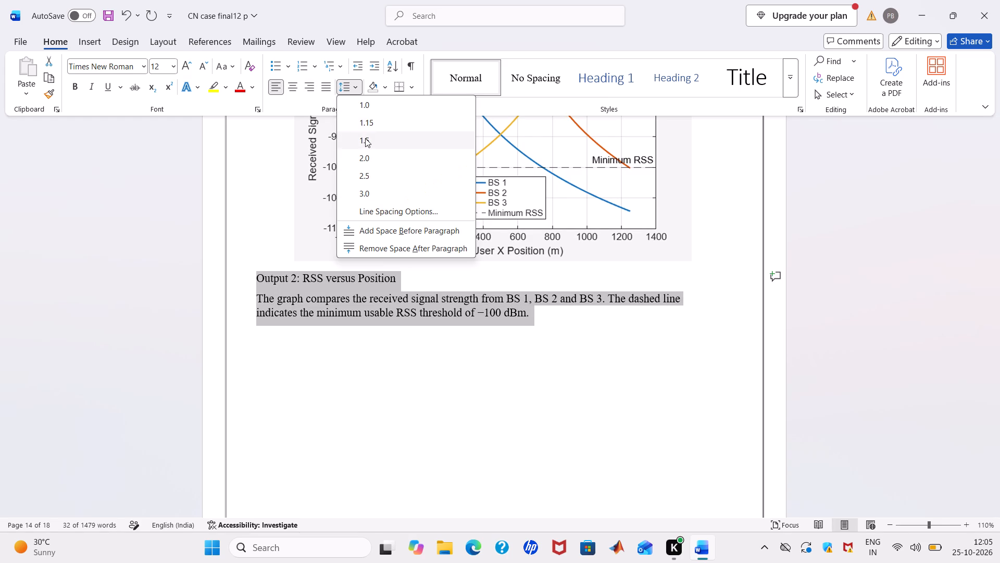
pyautogui.click(365, 138)
# Make the "Output 2:" label bold in the RSS versus Position caption.
pyautogui.moveTo(289, 210); pyautogui.dragTo(259, 276)
pyautogui.moveTo(259, 276); pyautogui.dragTo(301, 277)
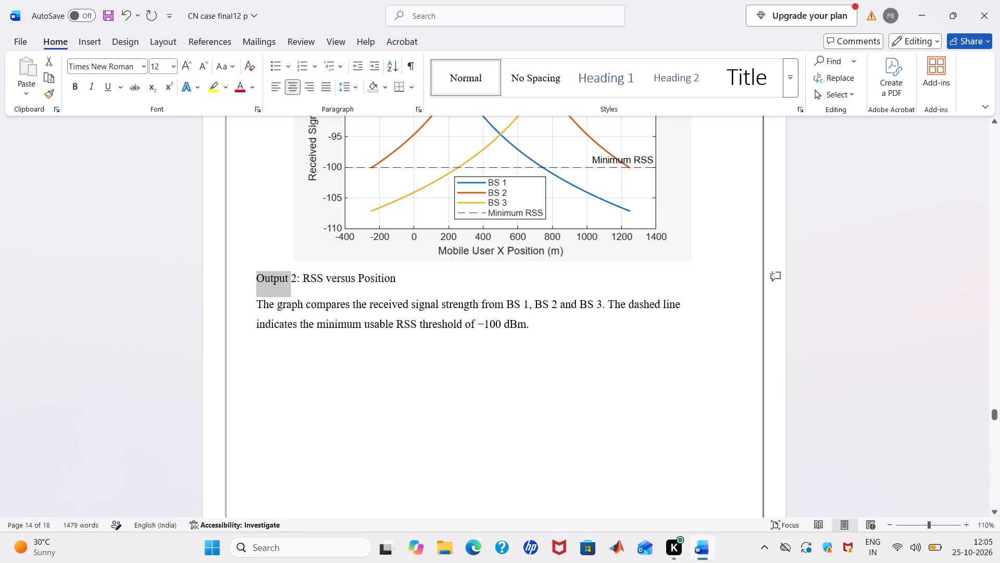
pyautogui.moveTo(301, 277); pyautogui.dragTo(305, 276)
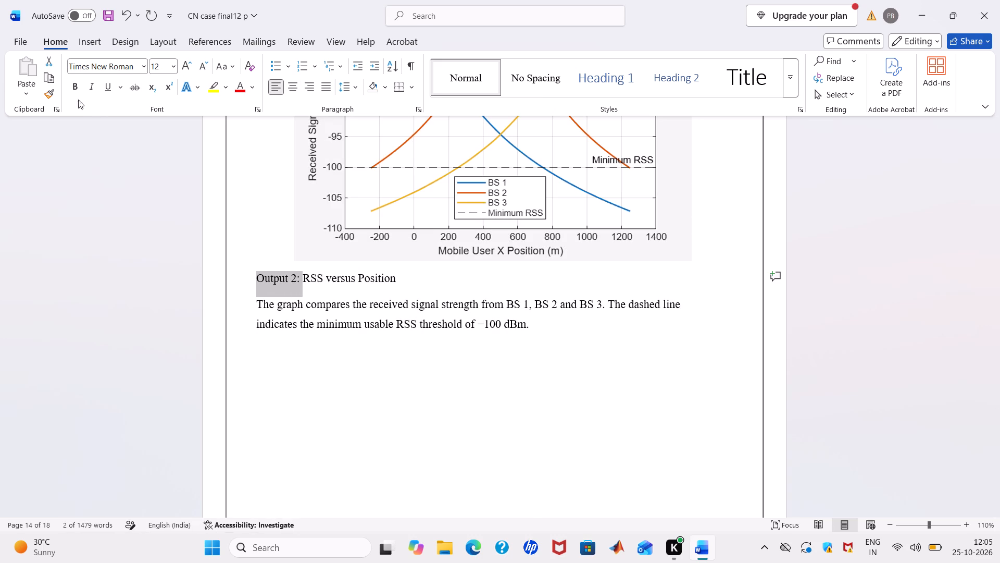
pyautogui.click(71, 85)
pyautogui.click(257, 218)
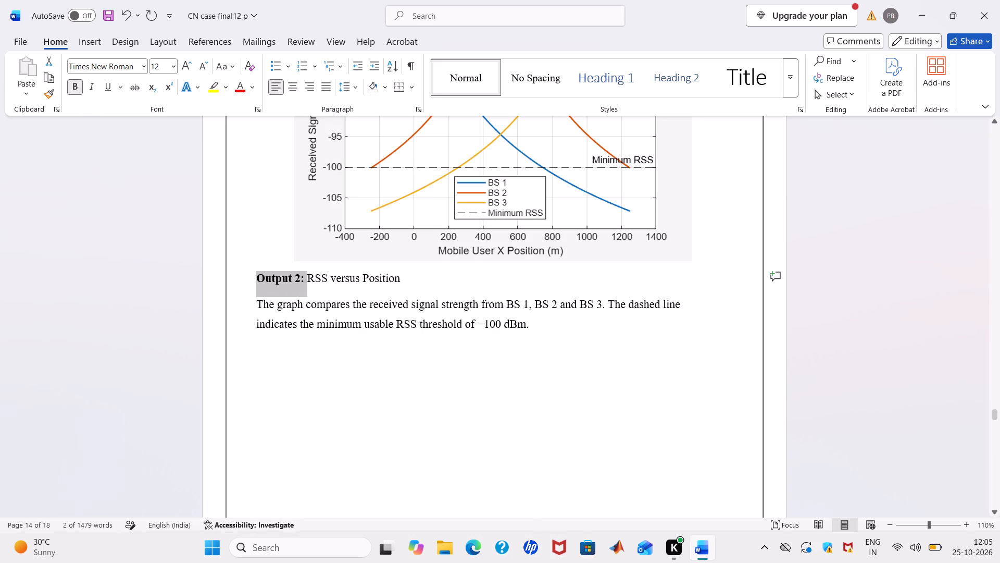
# Set 1.5 line spacing on the "Output 3: Serving-Cell Transitions" caption and its description.
pyautogui.scroll(-4, 257, 218)
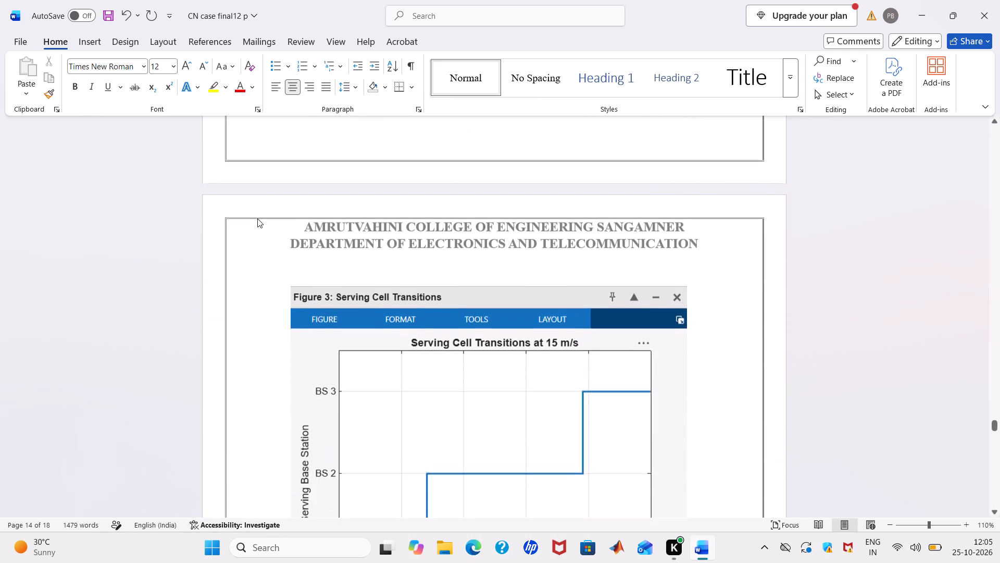
pyautogui.scroll(-3, 257, 218)
pyautogui.scroll(1, 257, 218)
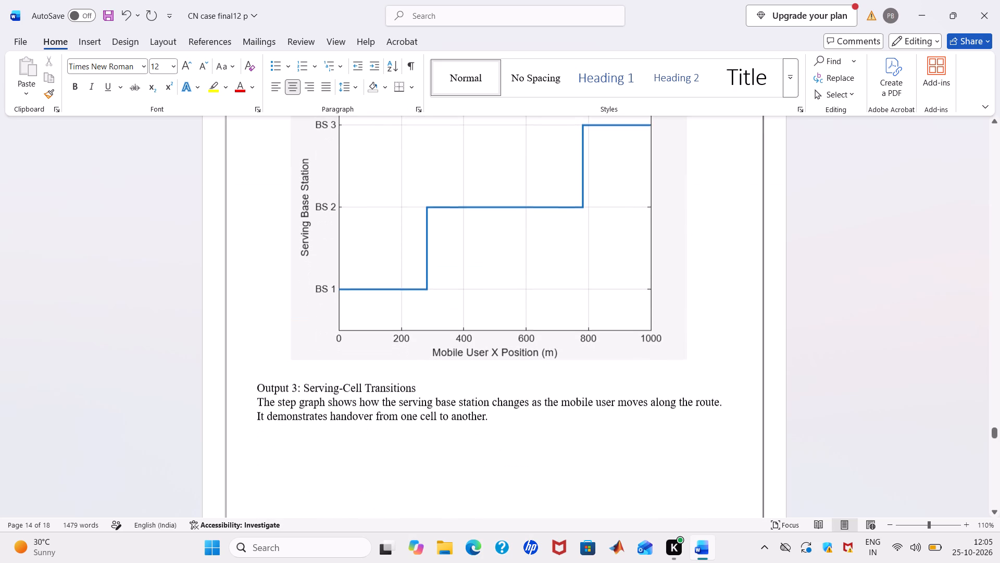
pyautogui.moveTo(257, 395); pyautogui.dragTo(501, 427)
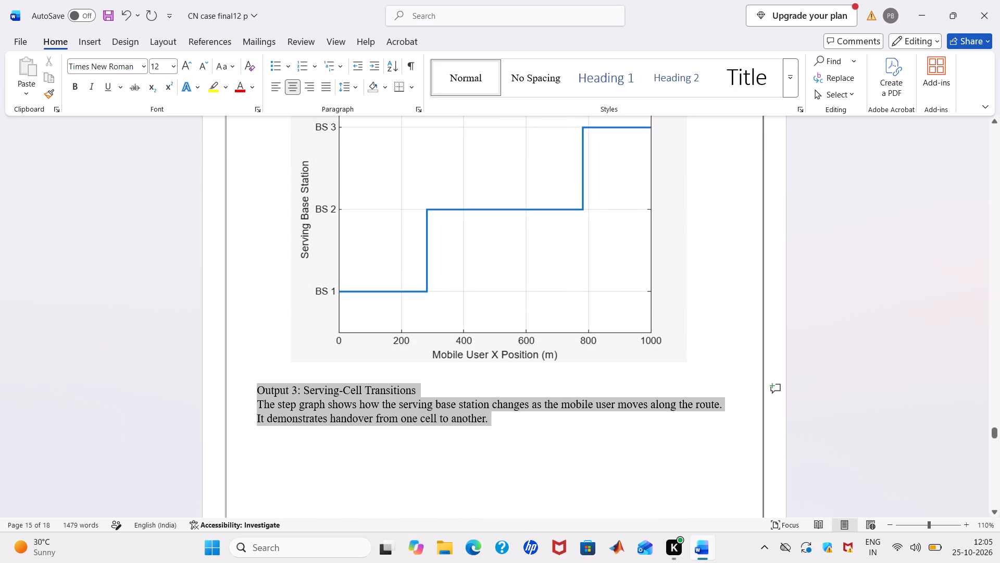
pyautogui.moveTo(501, 427); pyautogui.dragTo(560, 439)
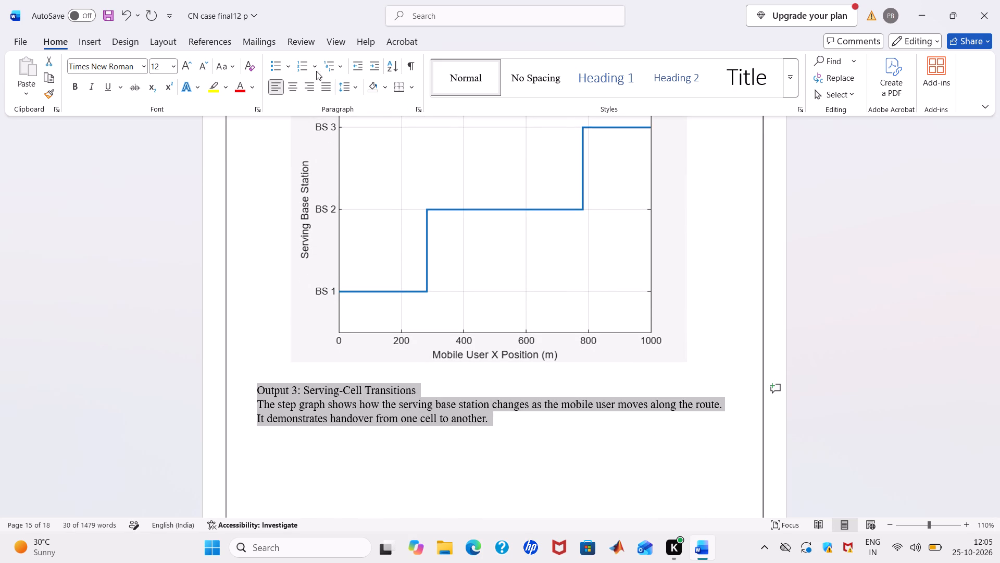
pyautogui.click(359, 87)
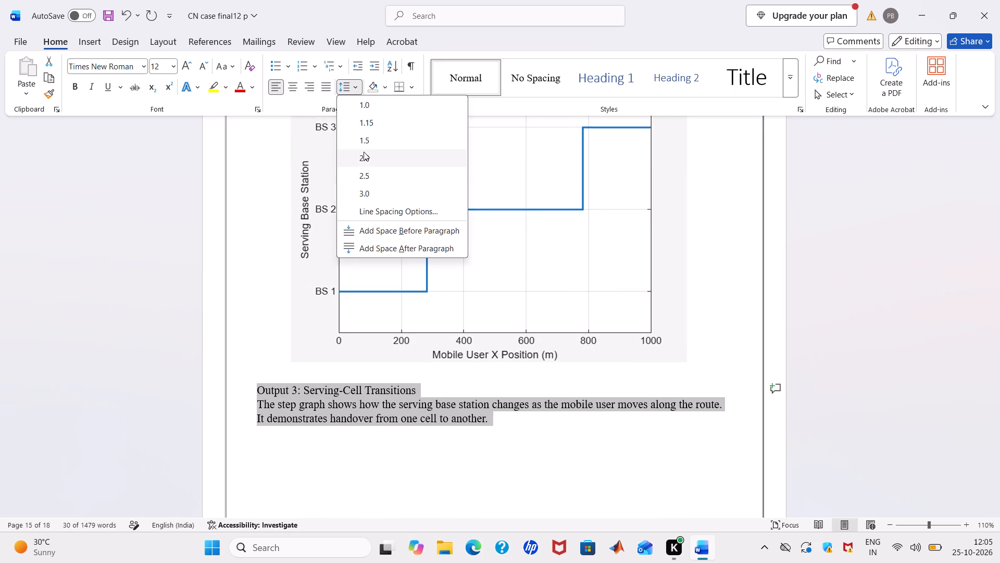
pyautogui.click(366, 134)
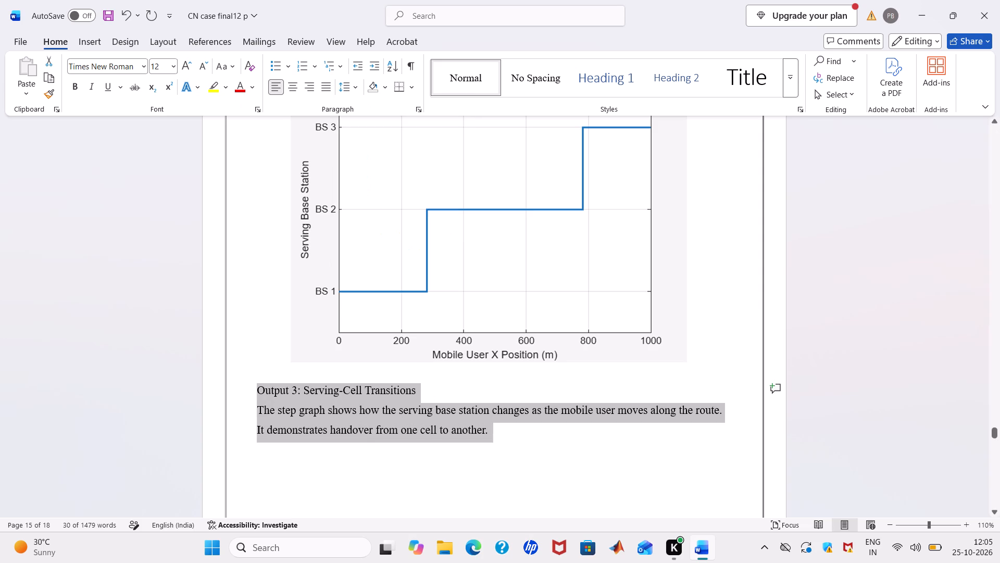
pyautogui.click(224, 195)
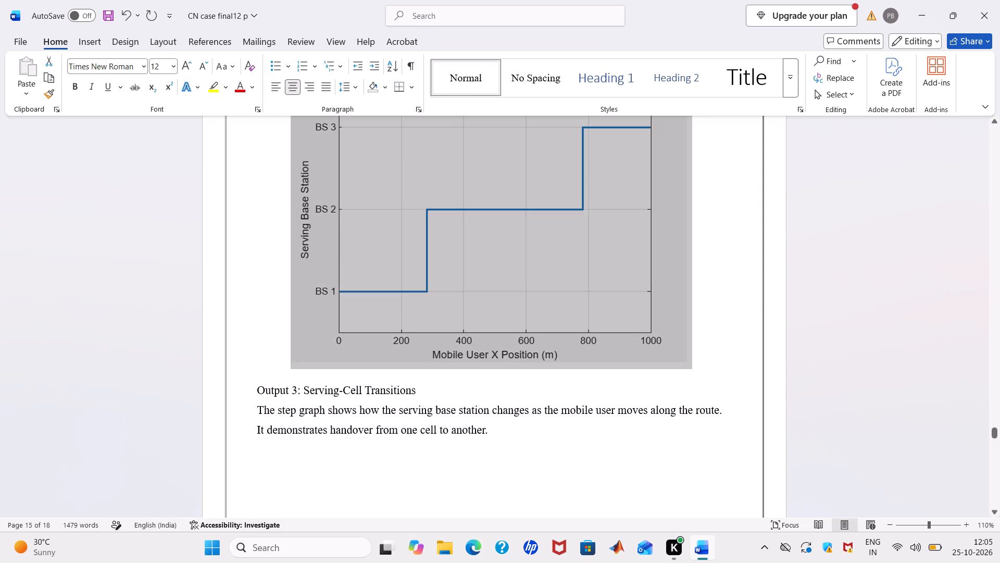
# Make the "Output 3:" label bold in the Serving-Cell Transitions caption.
pyautogui.moveTo(295, 391); pyautogui.dragTo(261, 393)
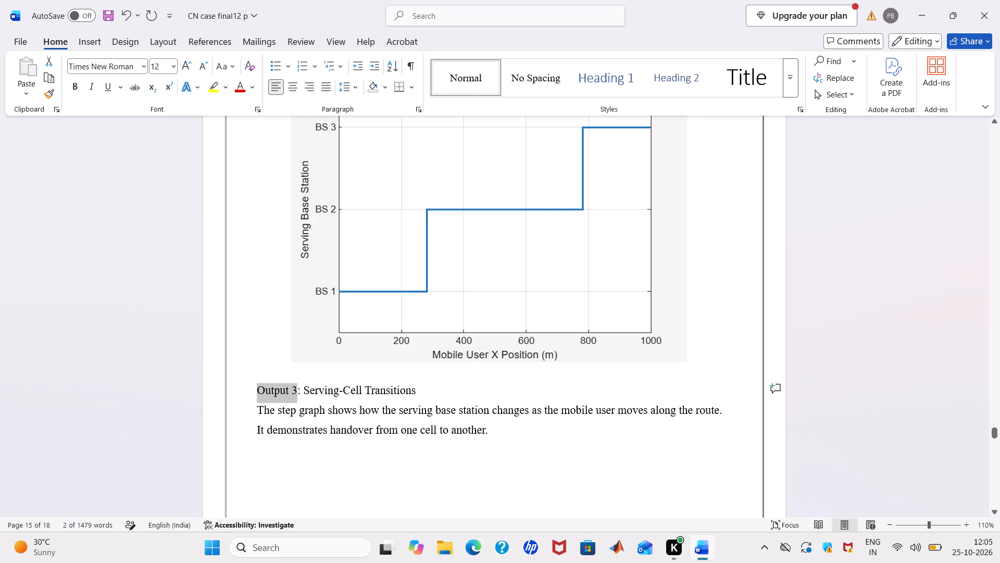
pyautogui.moveTo(273, 333); pyautogui.dragTo(301, 387)
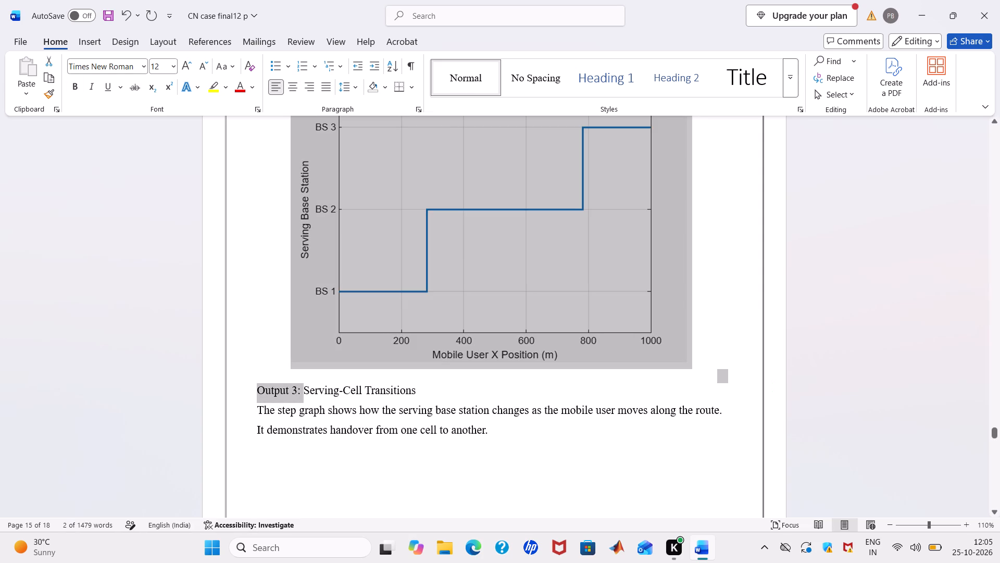
pyautogui.moveTo(301, 387); pyautogui.dragTo(296, 391)
pyautogui.click(266, 343)
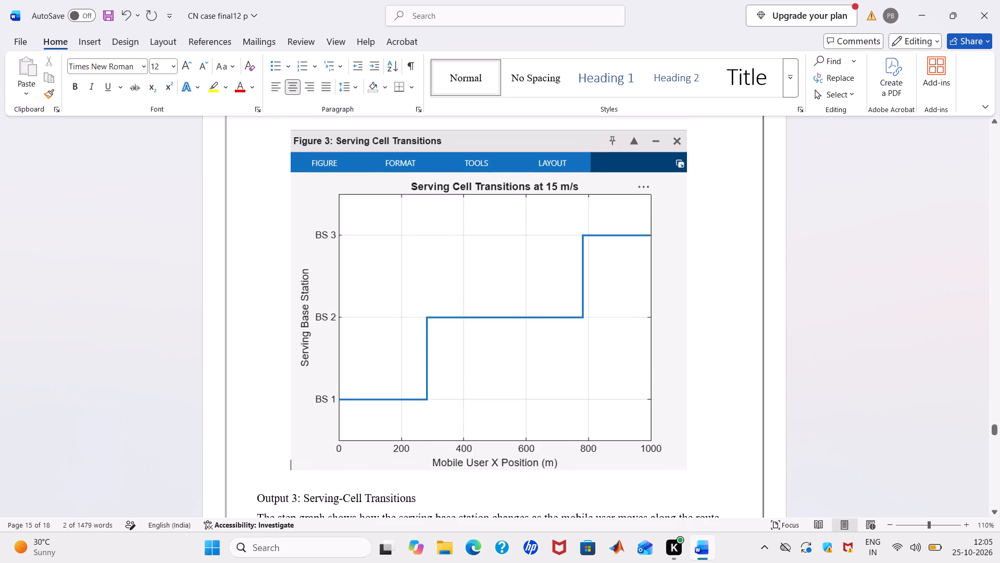
pyautogui.scroll(-1, 301, 469)
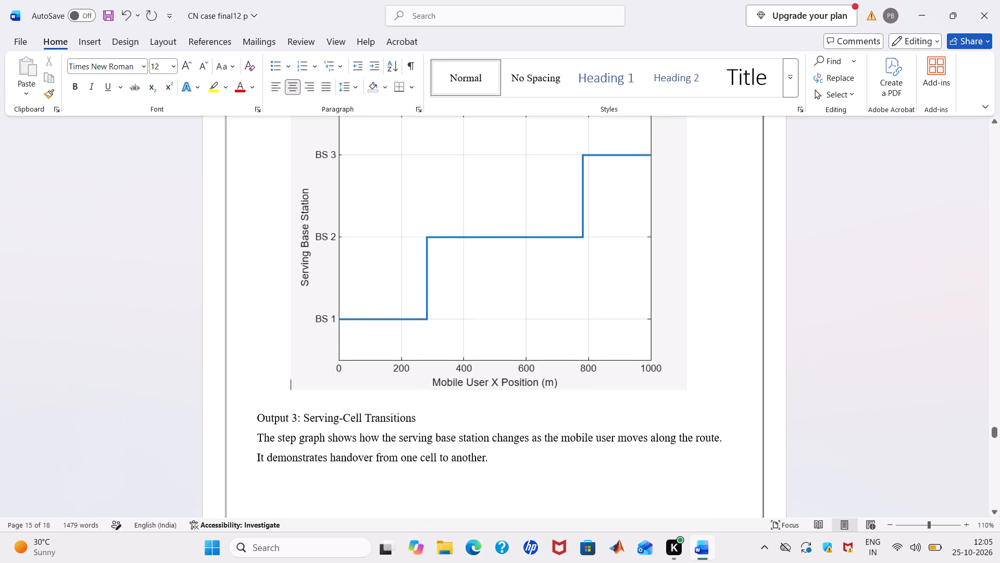
pyautogui.moveTo(300, 421); pyautogui.dragTo(248, 420)
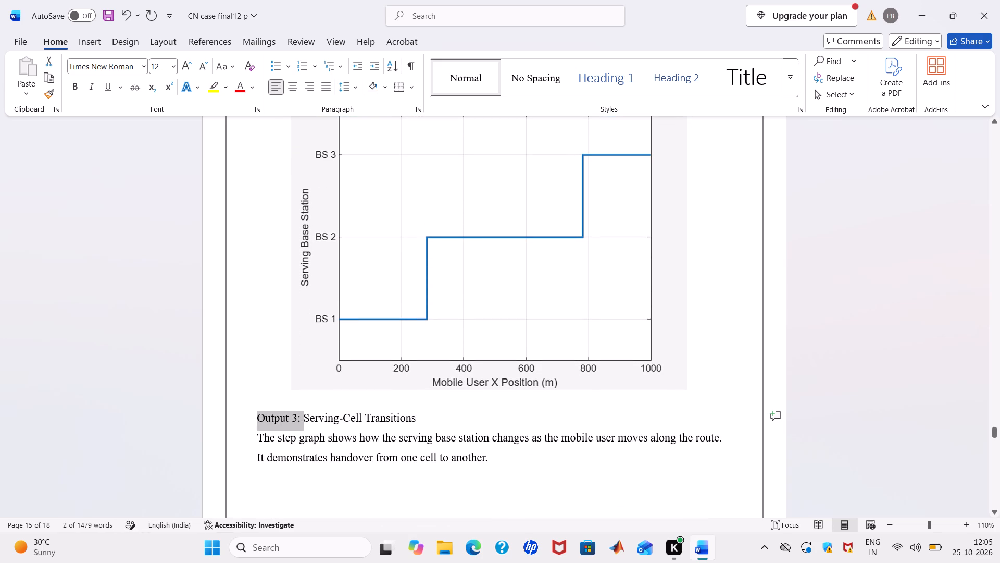
pyautogui.click(72, 88)
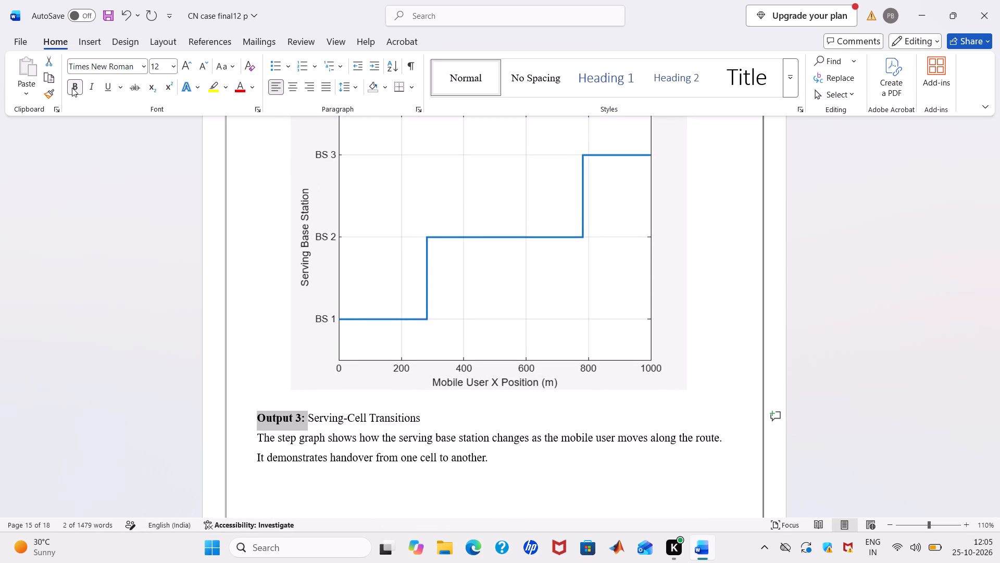
pyautogui.click(284, 331)
pyautogui.scroll(-2, 284, 331)
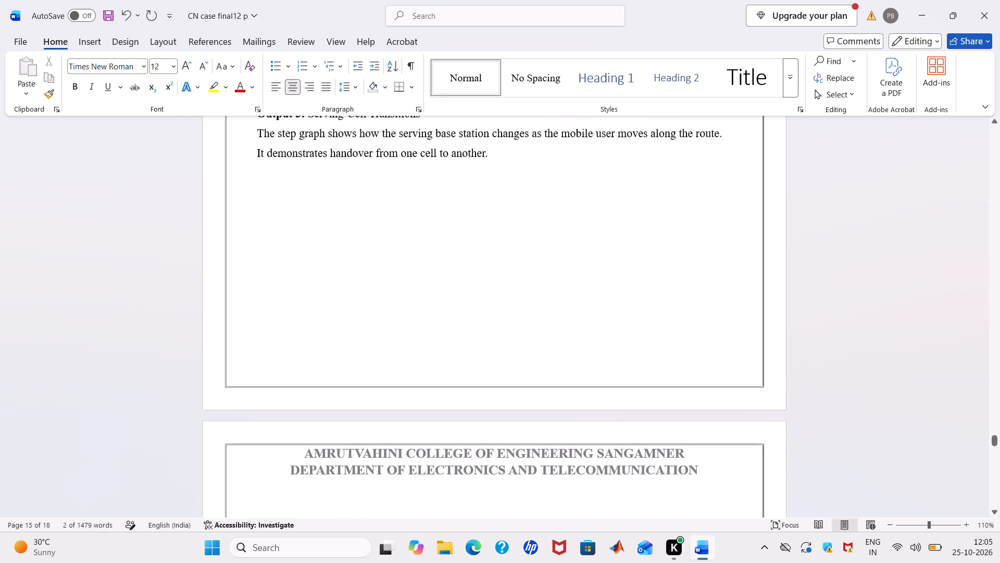
# Set 1.5 line spacing on the "Output 4: Handover Count Comparison" caption and its description.
pyautogui.scroll(-3, 284, 331)
pyautogui.scroll(1, 284, 331)
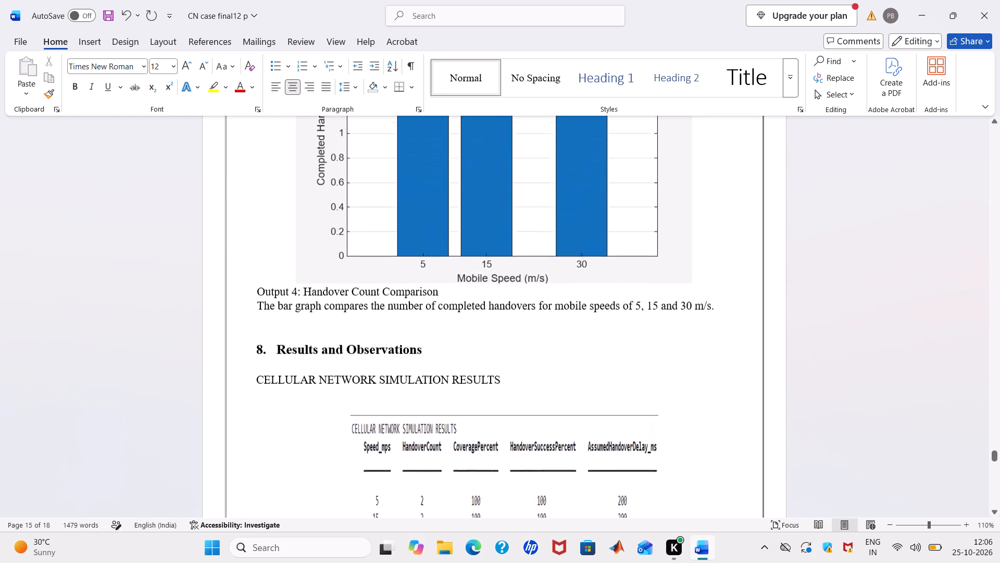
pyautogui.scroll(1, 284, 331)
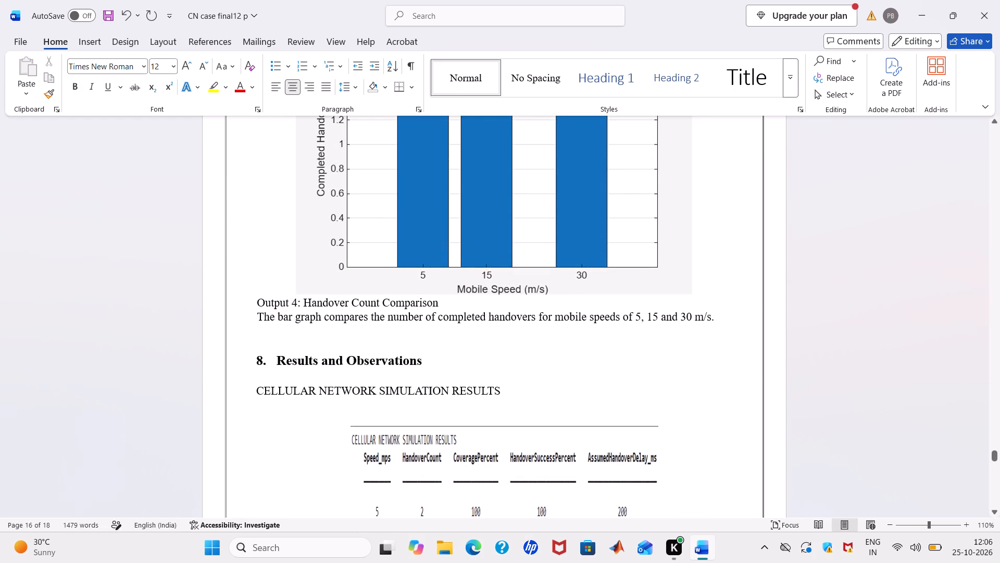
pyautogui.moveTo(257, 298); pyautogui.dragTo(327, 304)
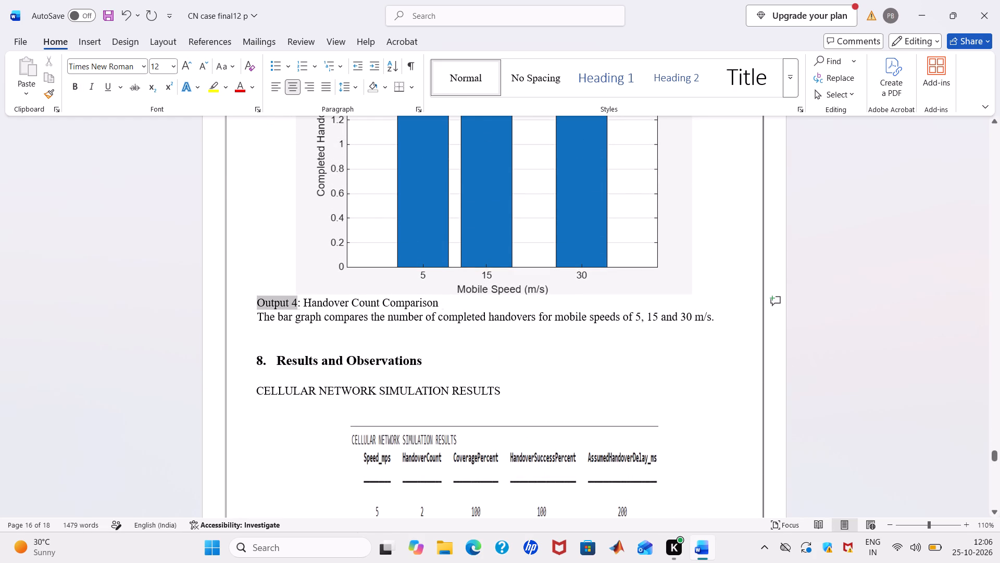
pyautogui.moveTo(327, 304); pyautogui.dragTo(720, 324)
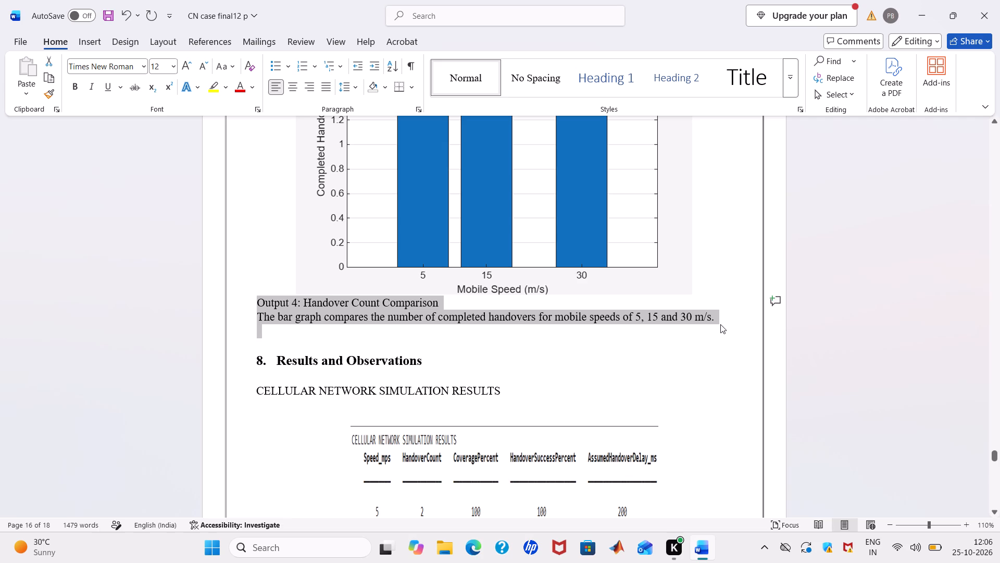
pyautogui.click(351, 87)
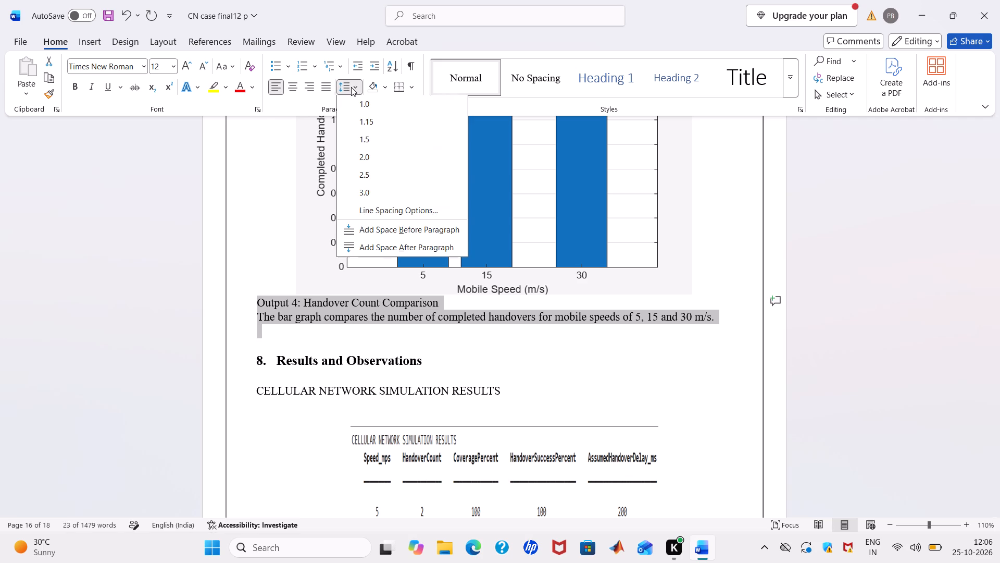
pyautogui.click(355, 136)
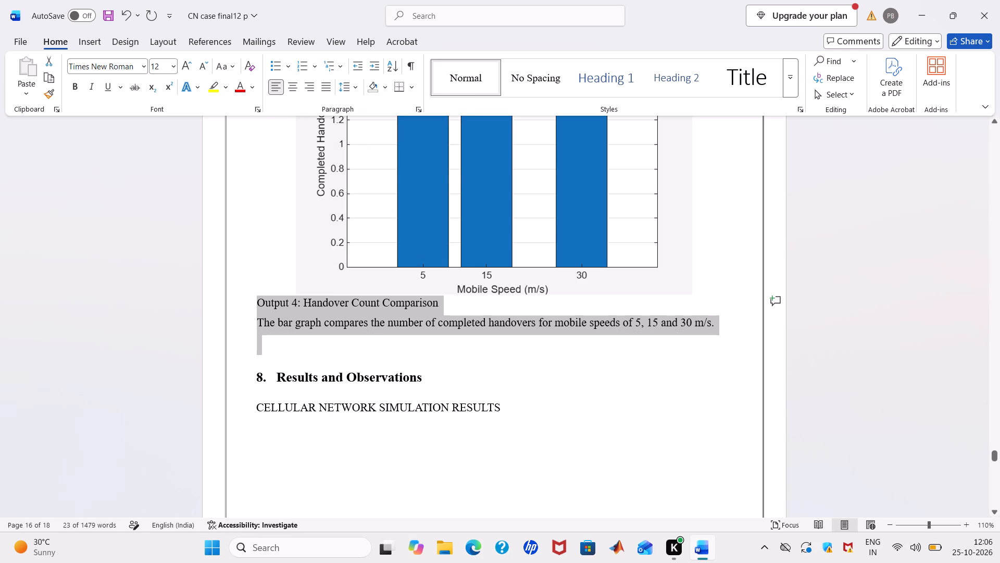
pyautogui.click(264, 237)
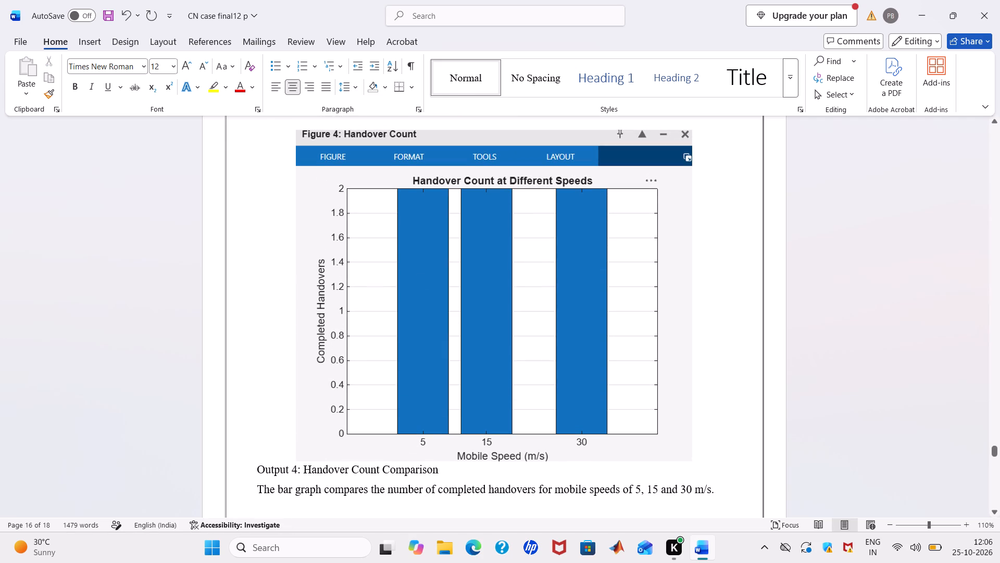
# Make the "Output 4:" label bold in the Handover Count Comparison caption.
pyautogui.moveTo(256, 467); pyautogui.dragTo(297, 472)
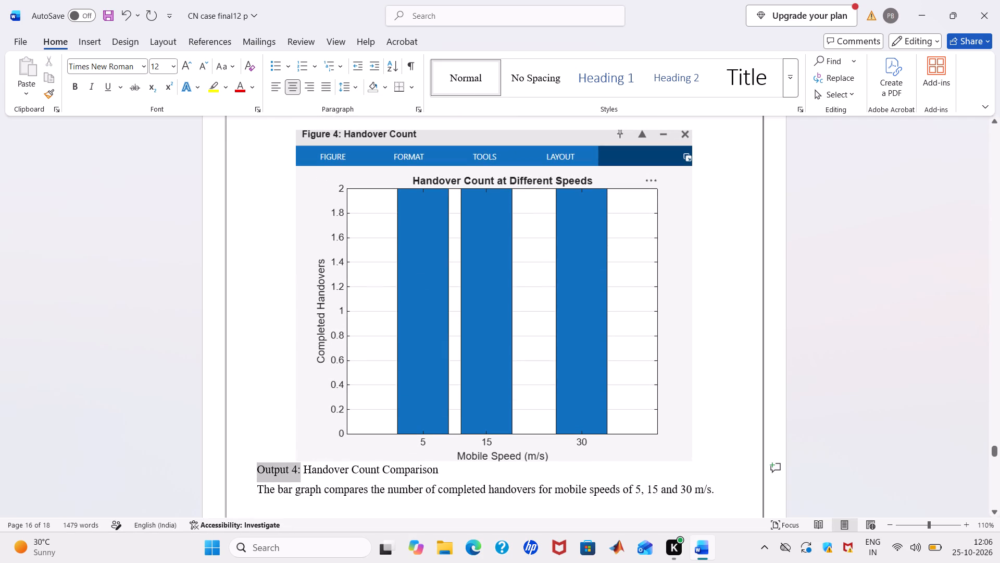
pyautogui.moveTo(297, 472); pyautogui.dragTo(300, 472)
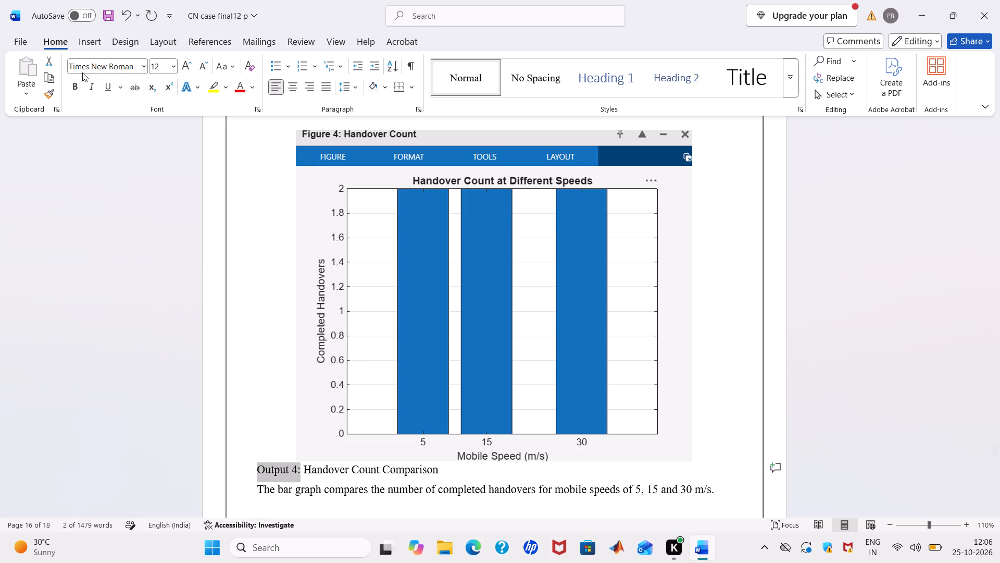
pyautogui.click(70, 84)
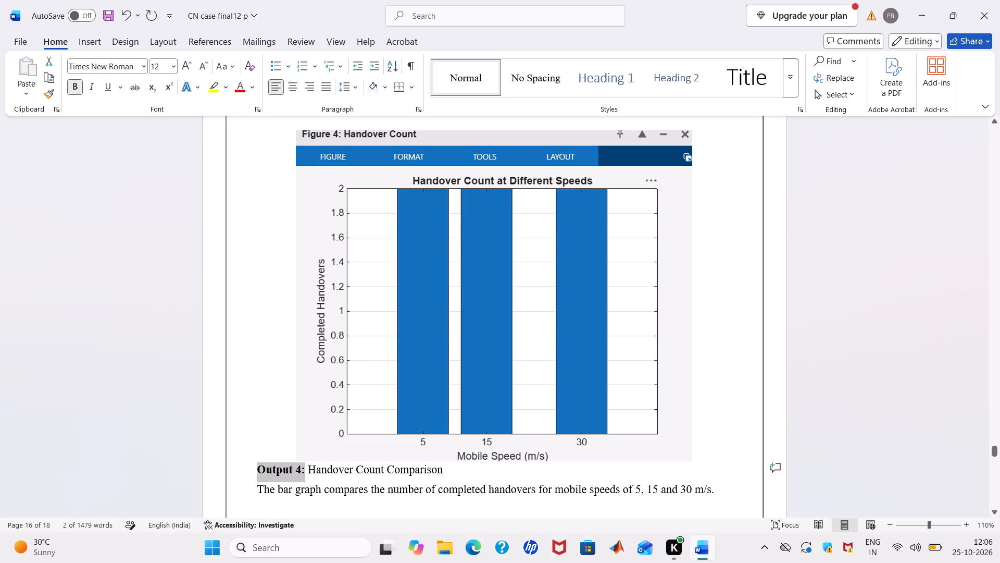
pyautogui.click(285, 354)
# Replace the automatic number of the "Results and Observations" heading with a manual "10." at the margin.
pyautogui.scroll(-3, 285, 354)
pyautogui.scroll(1, 282, 302)
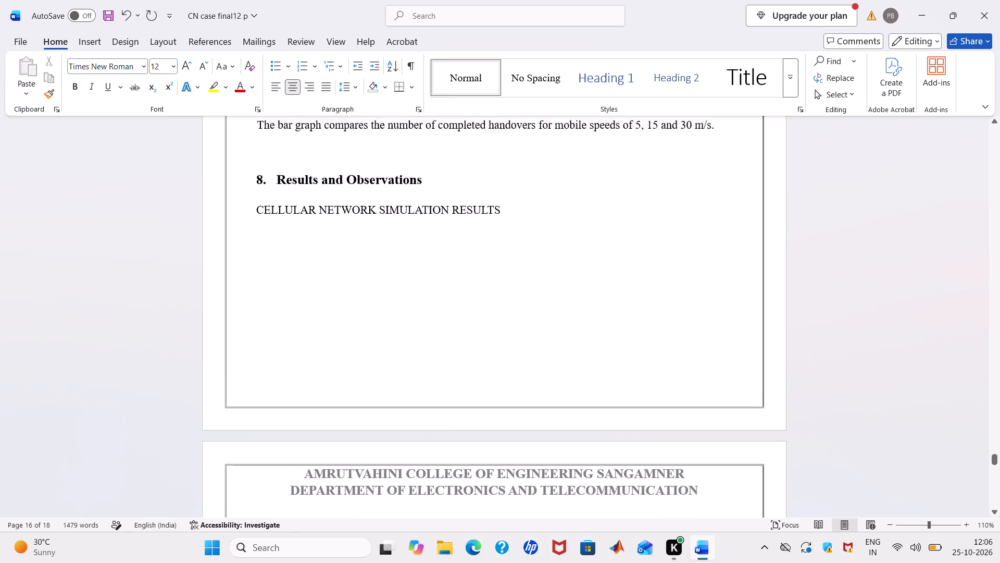
pyautogui.scroll(6, 282, 302)
pyautogui.scroll(-1, 282, 302)
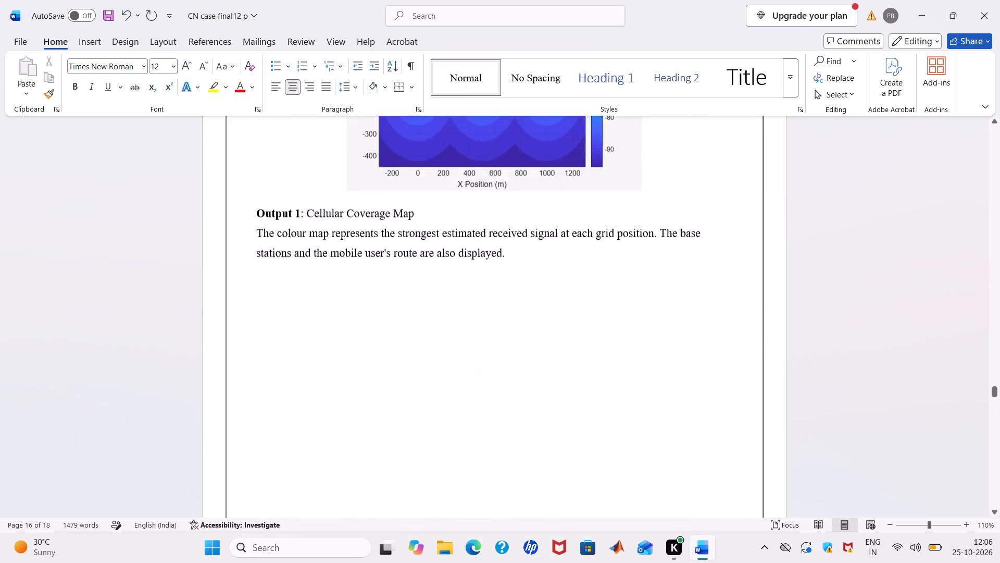
pyautogui.scroll(-1, 282, 302)
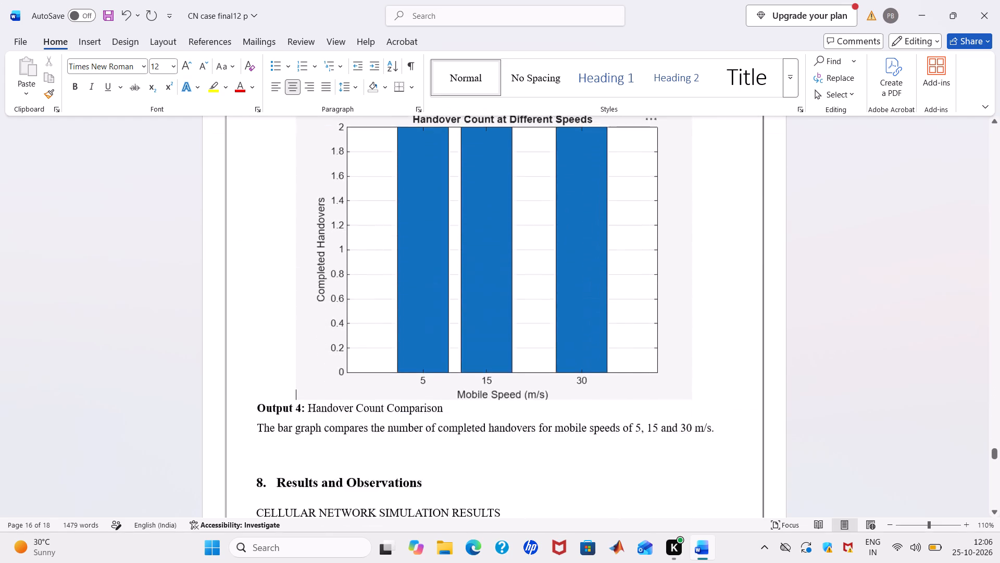
pyautogui.scroll(-1, 282, 302)
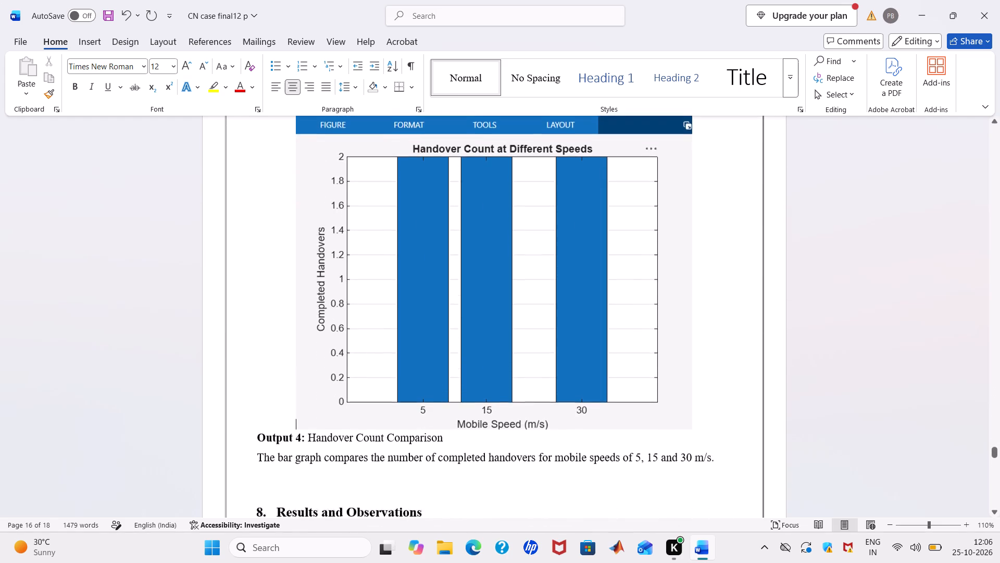
pyautogui.scroll(-1, 282, 302)
pyautogui.scroll(1, 312, 371)
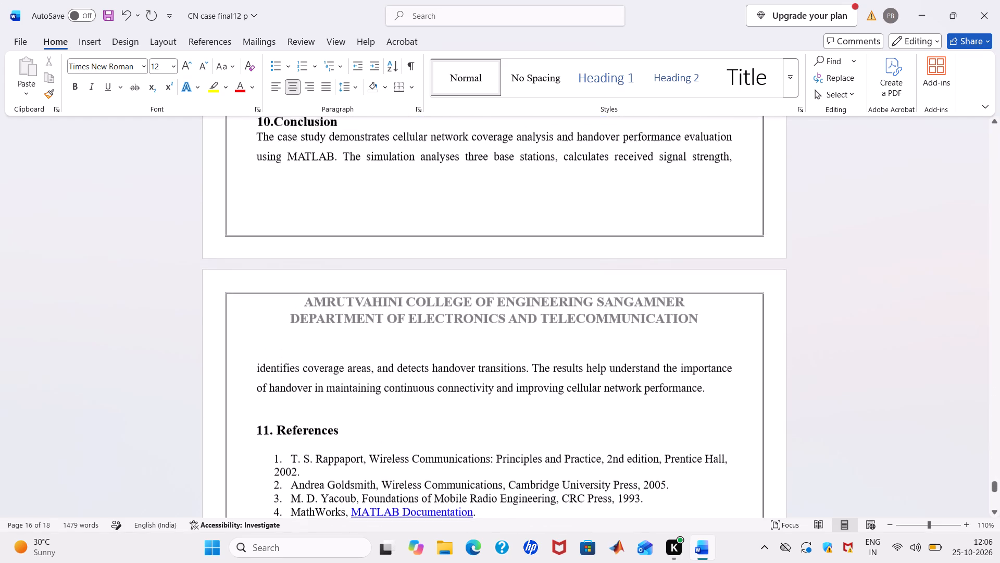
pyautogui.scroll(4, 312, 371)
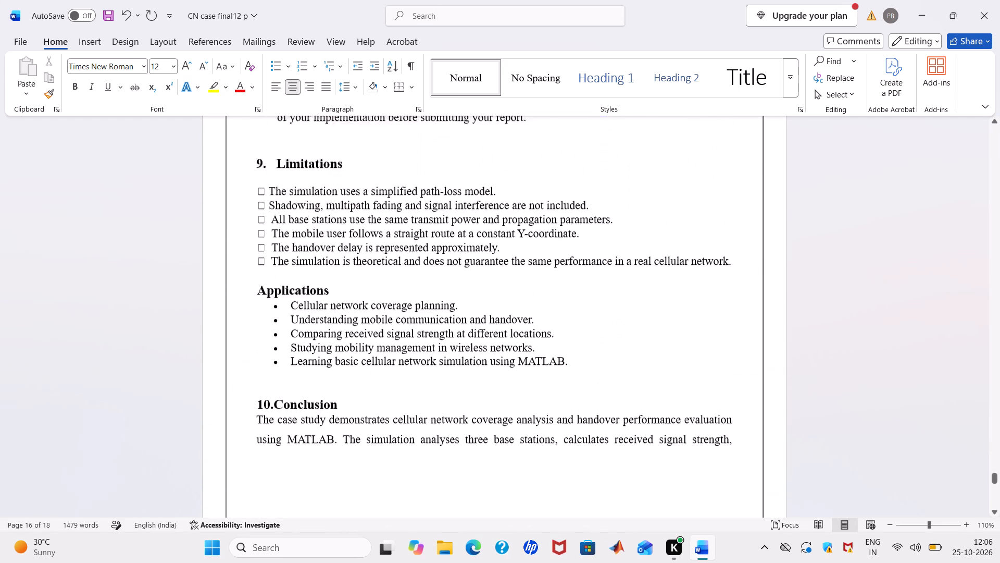
pyautogui.scroll(5, 312, 371)
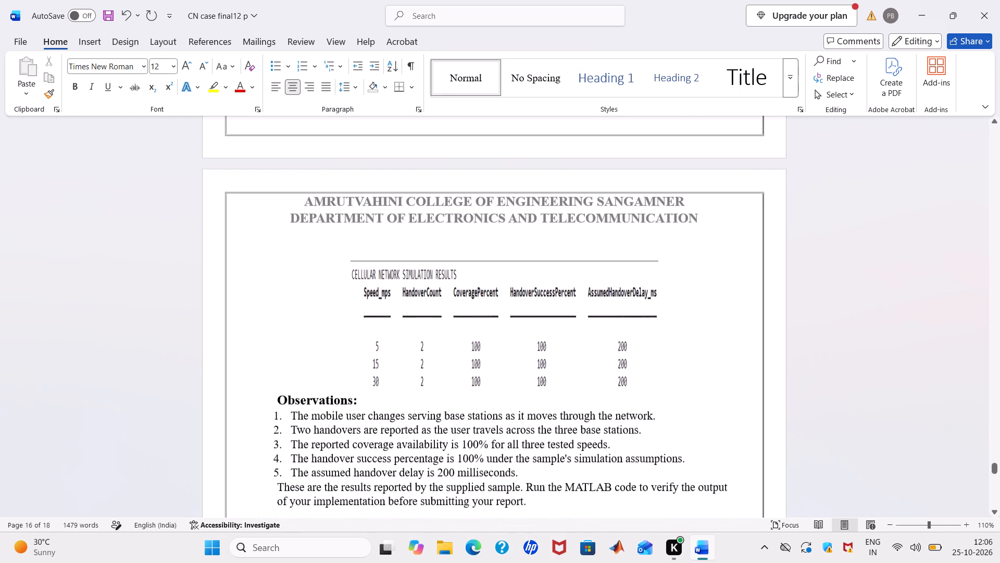
pyautogui.scroll(3, 312, 371)
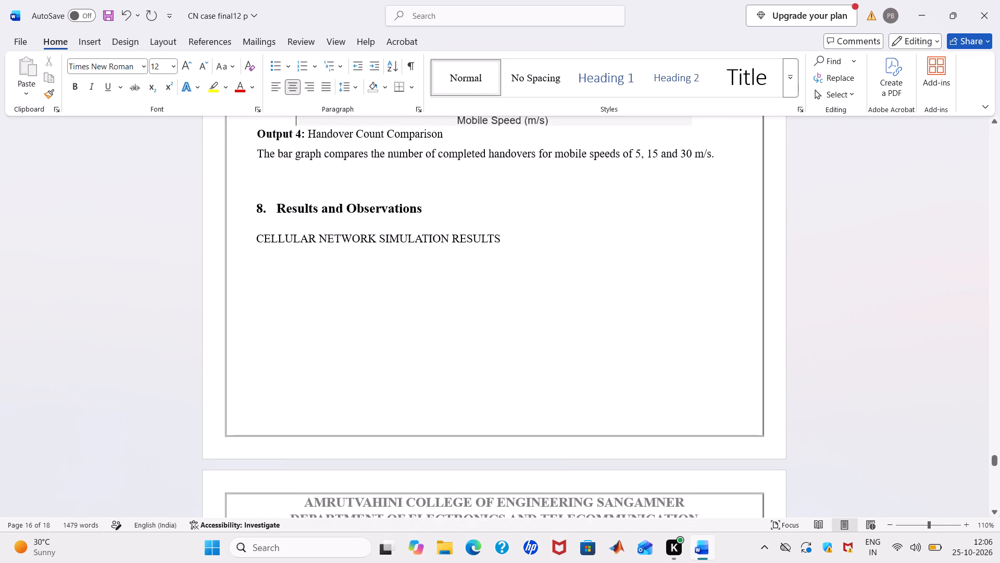
pyautogui.click(275, 209)
pyautogui.press('BackSpace')
pyautogui.press('BackSpace')
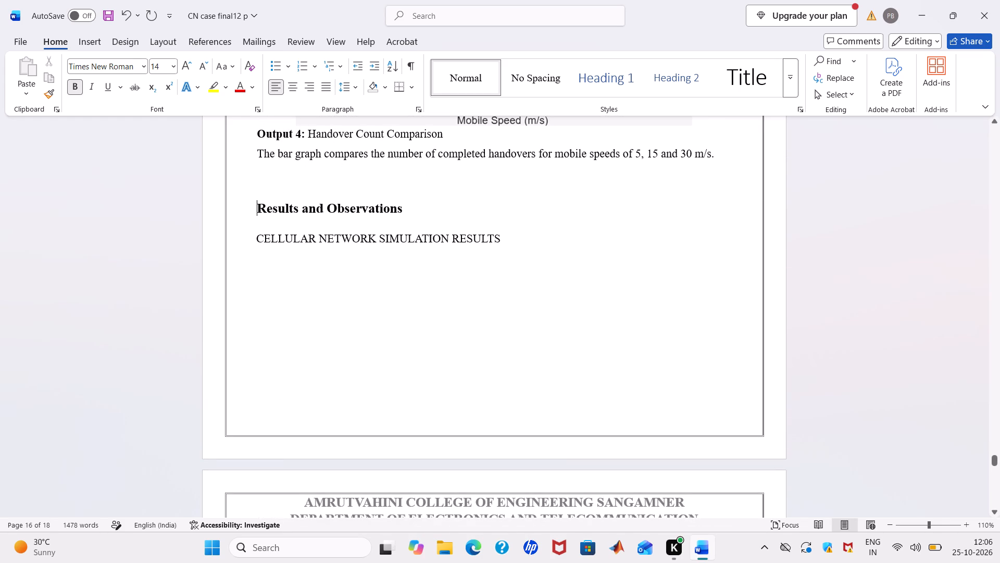
pyautogui.write('10.')
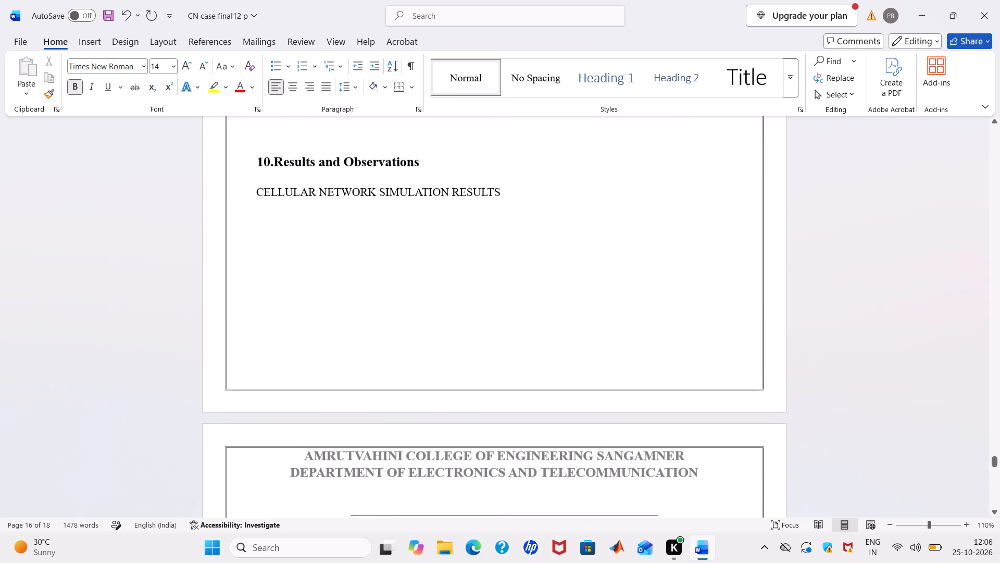
pyautogui.click(514, 196)
# Shrink the simulation results table picture slightly so it fits on the same page as the "Results and Observations" heading.
pyautogui.scroll(-2, 443, 384)
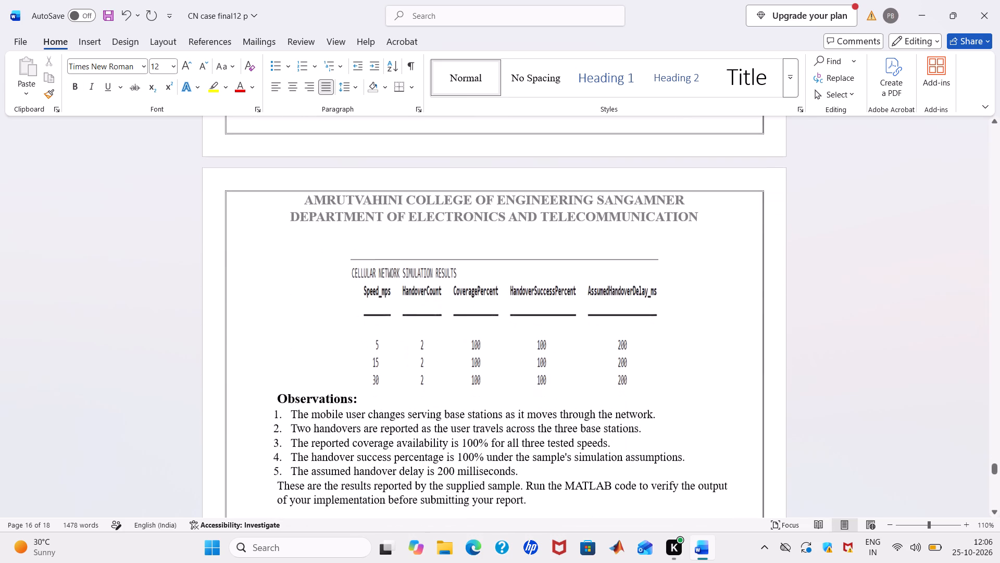
pyautogui.click(647, 380)
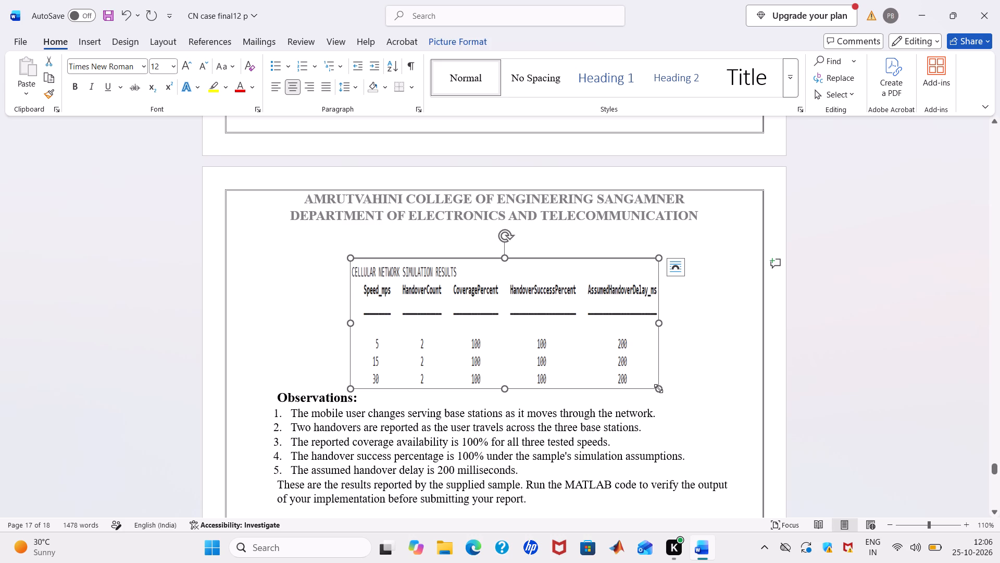
pyautogui.moveTo(658, 389); pyautogui.dragTo(653, 370)
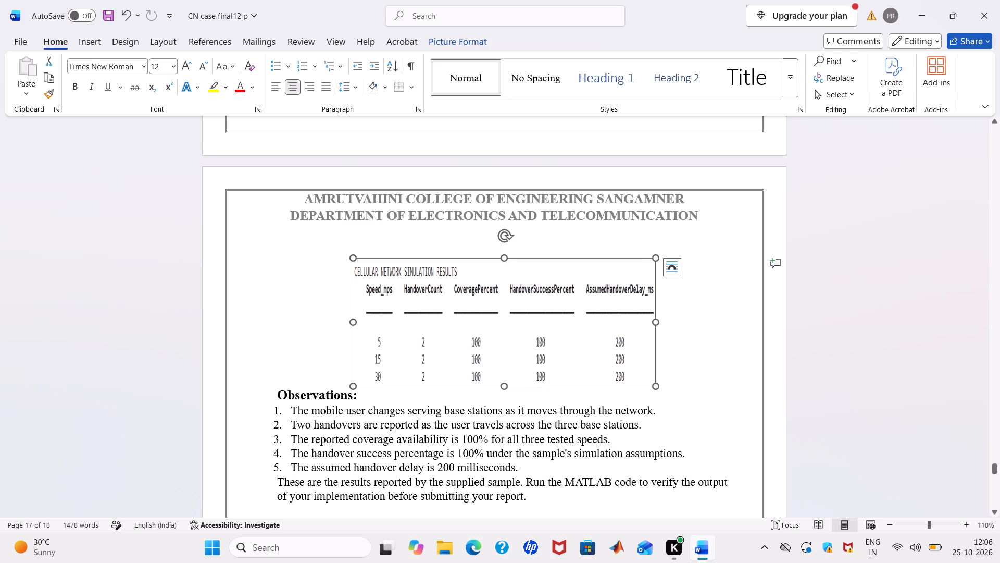
pyautogui.moveTo(657, 387); pyautogui.dragTo(637, 344)
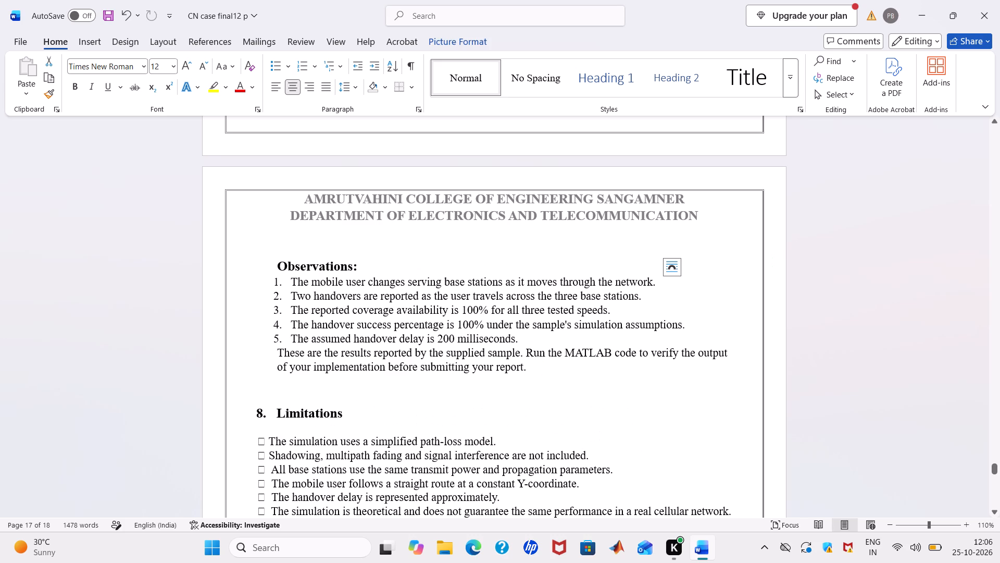
pyautogui.scroll(3, 594, 305)
pyautogui.scroll(1, 595, 368)
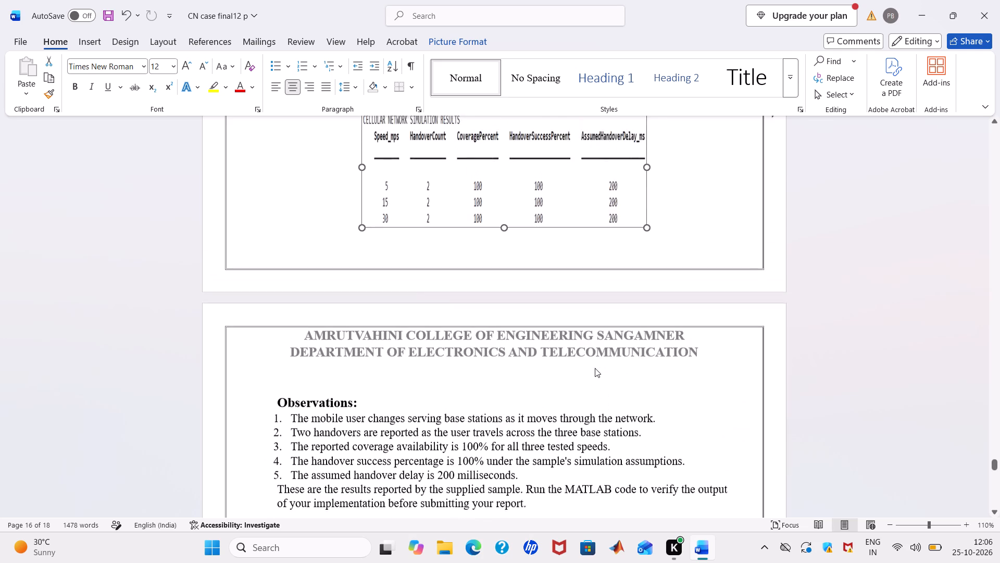
pyautogui.scroll(1, 595, 368)
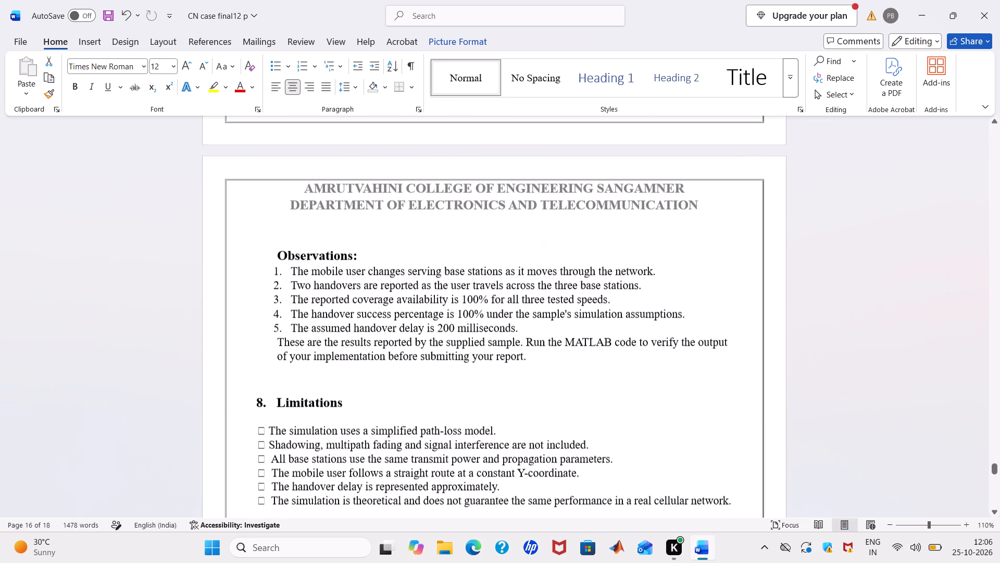
pyautogui.scroll(2, 595, 368)
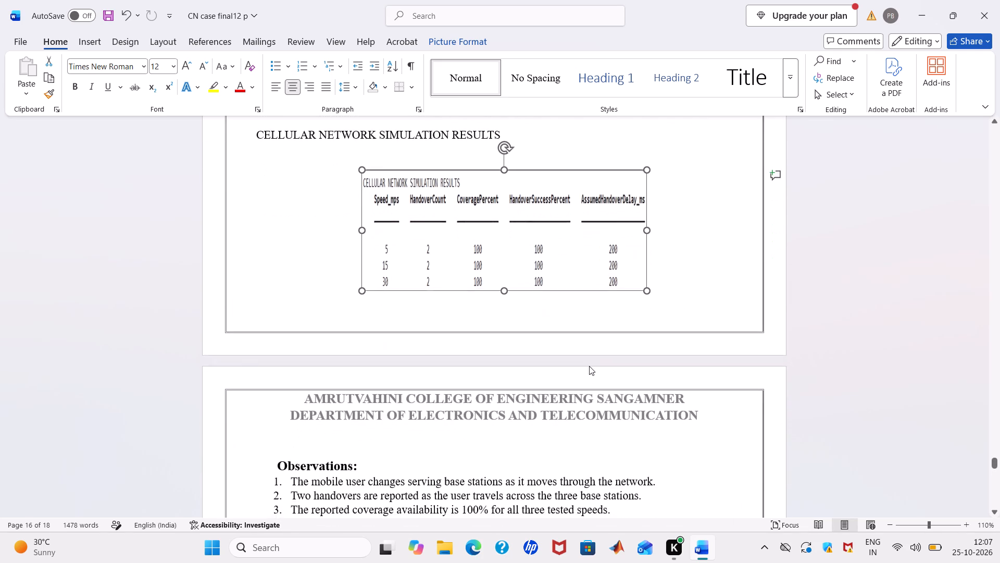
# Remove the indent of the "Observations:" heading and number it manually as "11.".
pyautogui.click(278, 464)
pyautogui.press('BackSpace')
pyautogui.press('BackSpace')
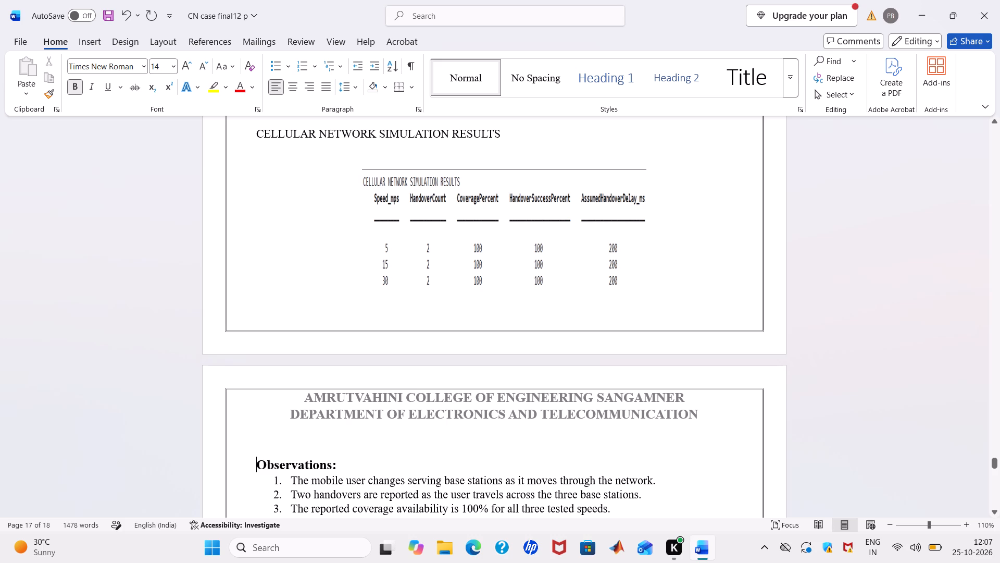
pyautogui.write('11')
pyautogui.press('.')
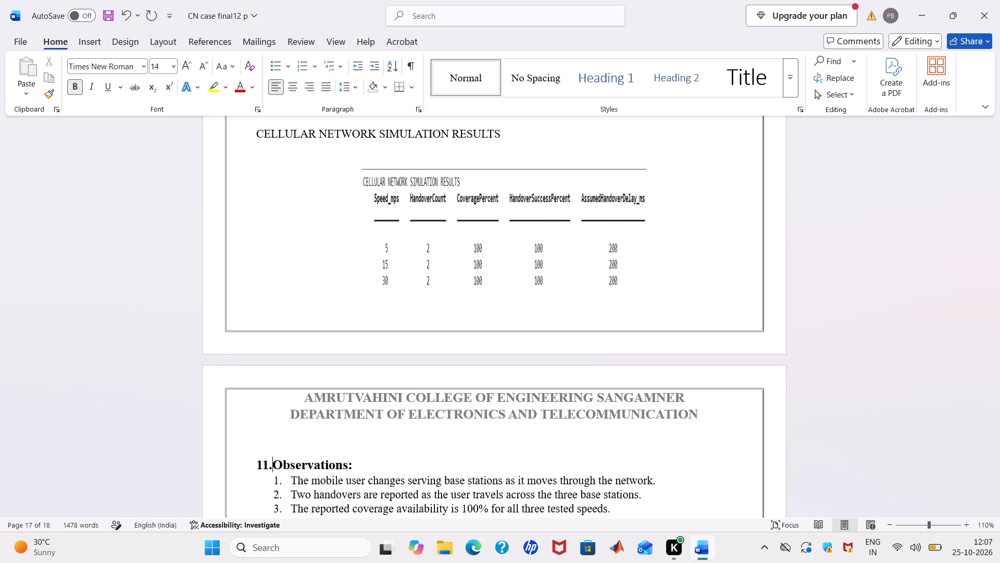
# Set 1.5 line spacing on the numbered observations and the closing paragraph below them.
pyautogui.scroll(-1, 278, 464)
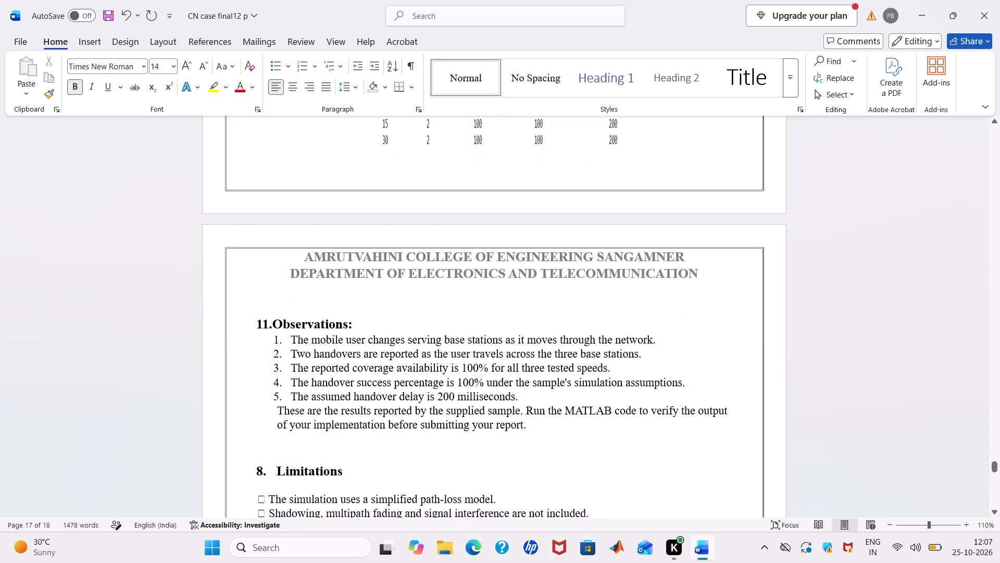
pyautogui.moveTo(273, 344); pyautogui.dragTo(477, 455)
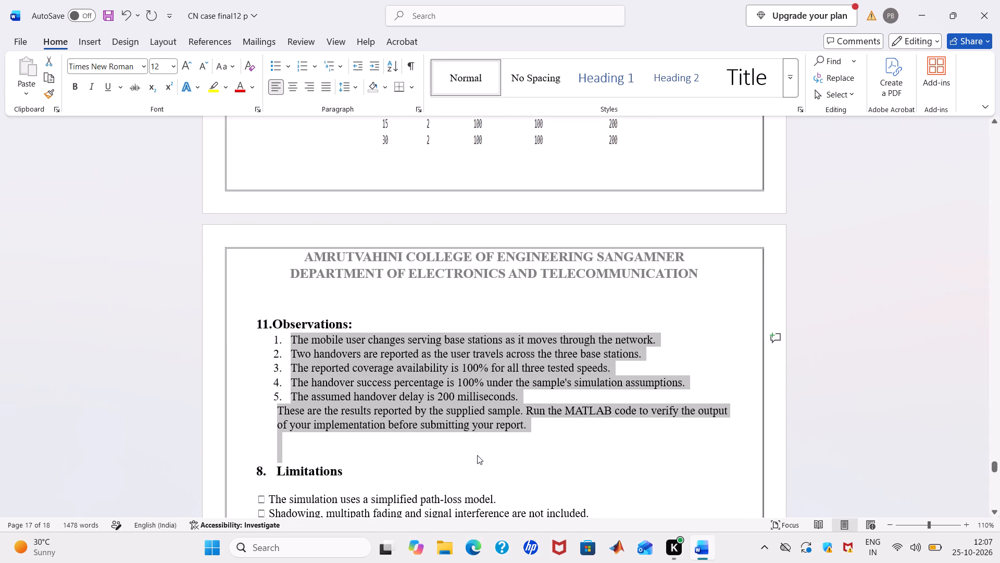
pyautogui.click(356, 89)
pyautogui.click(365, 138)
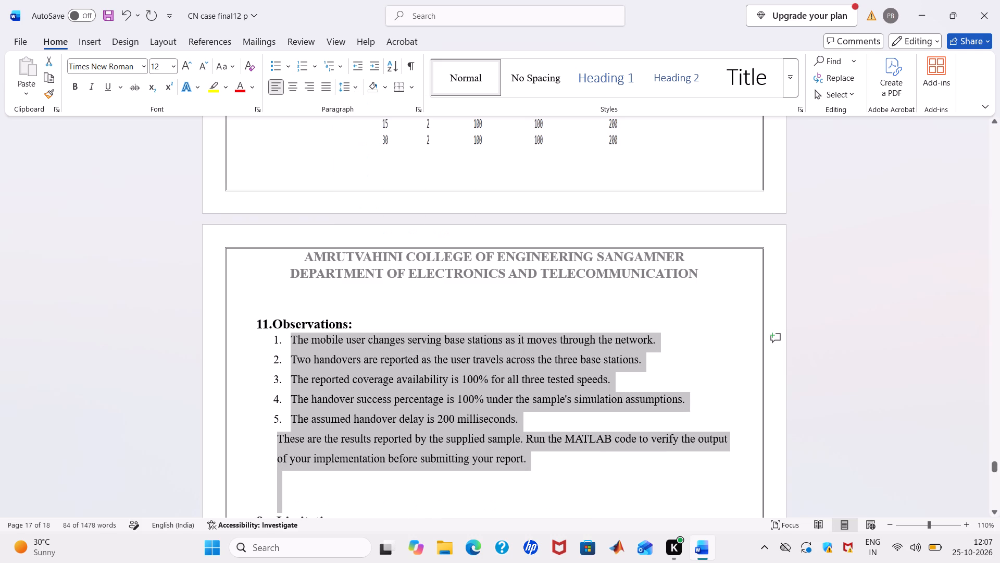
pyautogui.click(369, 283)
# Replace the automatic number of the "Limitations" heading with a manual "12." at the margin.
pyautogui.scroll(-1, 369, 283)
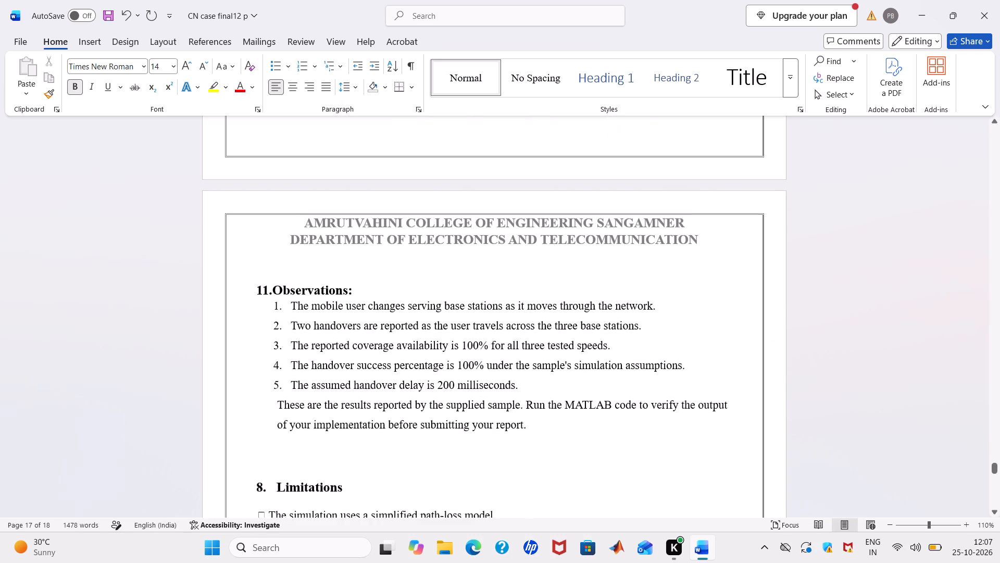
pyautogui.scroll(-1, 369, 283)
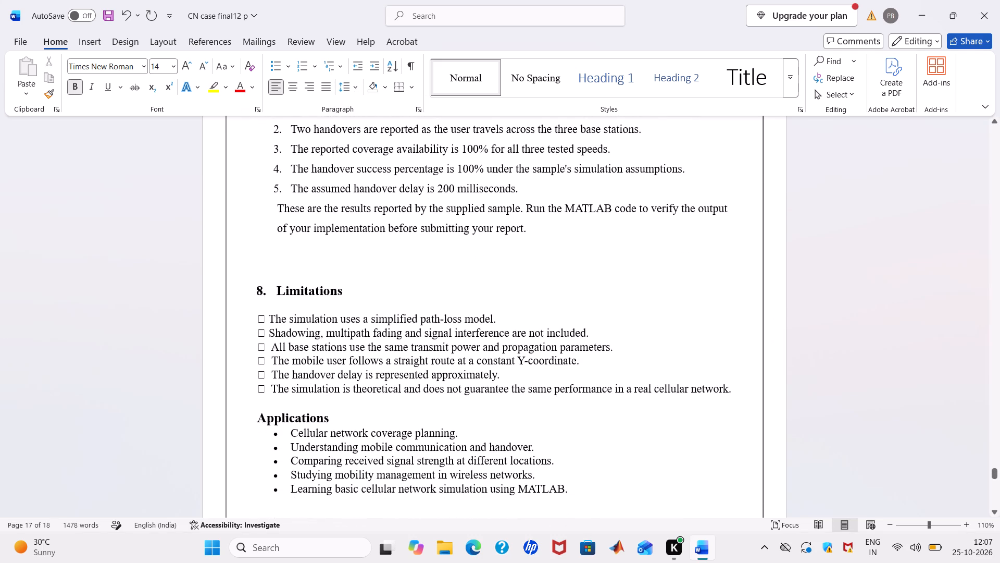
pyautogui.click(274, 293)
pyautogui.press('BackSpace')
pyautogui.press('BackSpace')
pyautogui.write('12.')
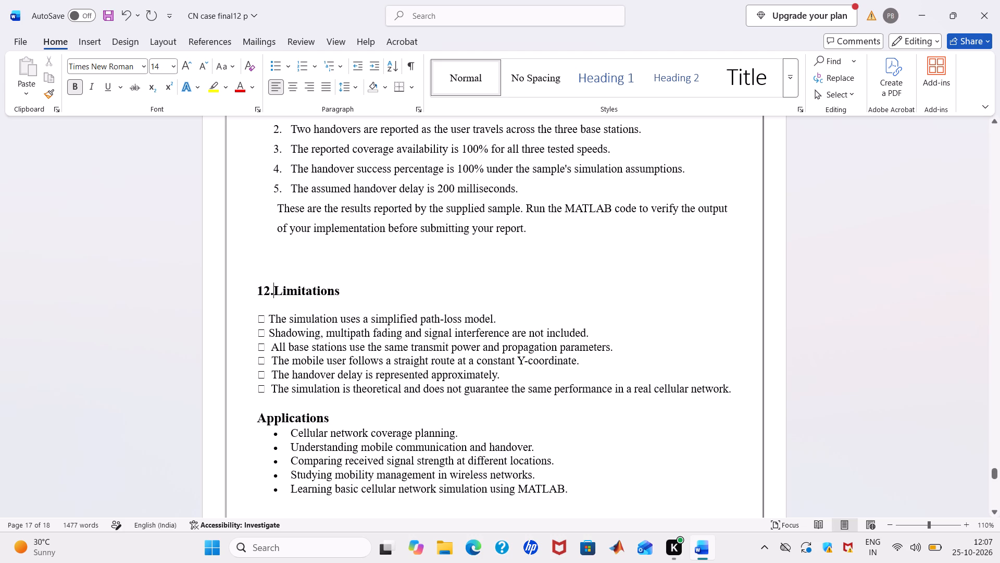
# Set 1.5 line spacing on the six limitation items below the "12.Limitations" heading.
pyautogui.click(254, 324)
pyautogui.moveTo(254, 324); pyautogui.dragTo(532, 406)
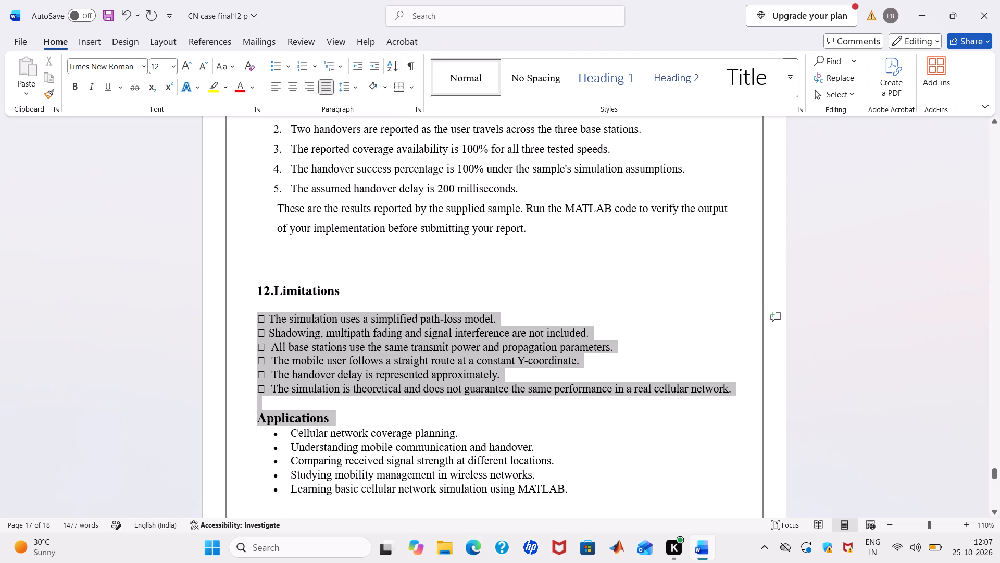
pyautogui.moveTo(532, 406); pyautogui.dragTo(755, 403)
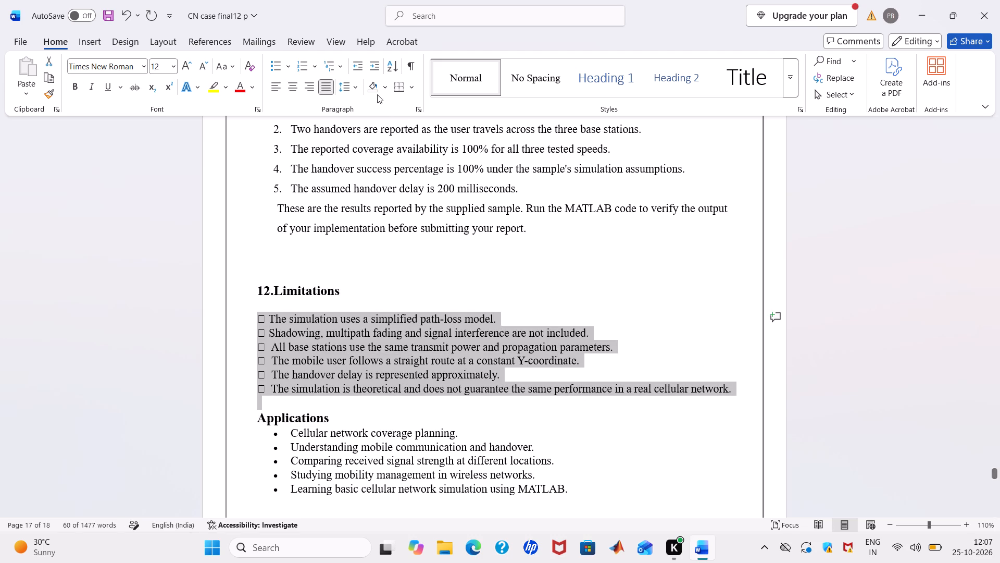
pyautogui.click(354, 87)
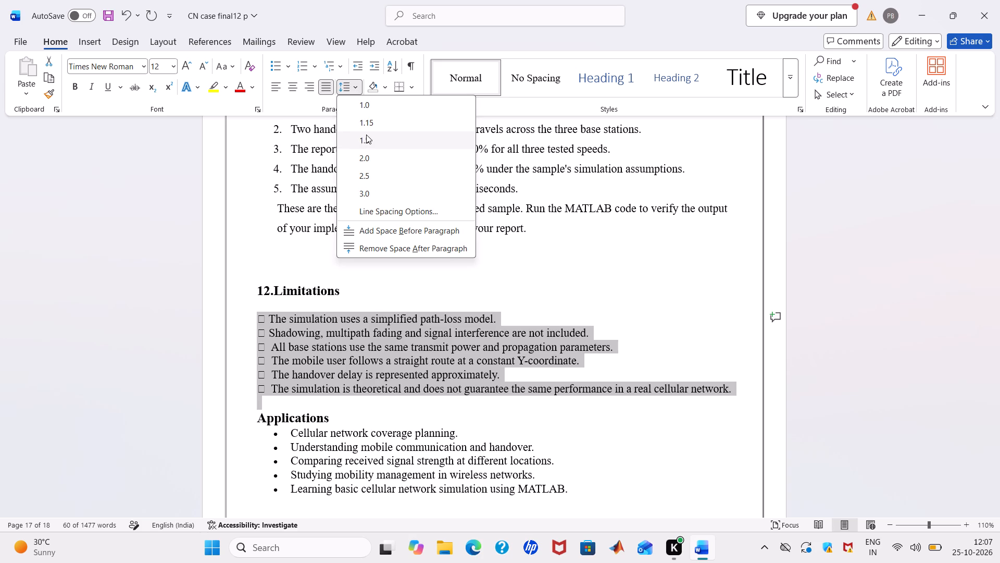
pyautogui.click(367, 142)
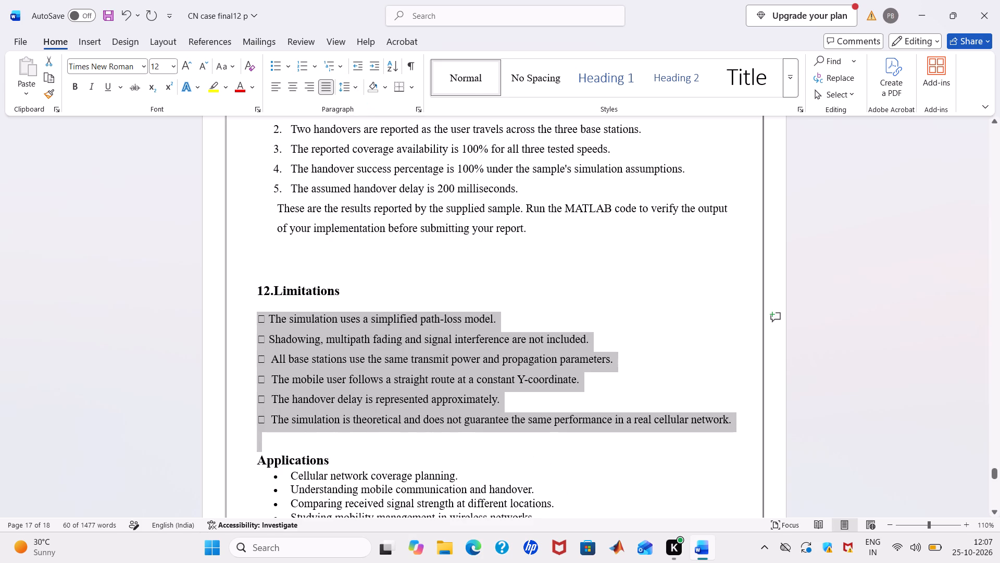
pyautogui.click(365, 283)
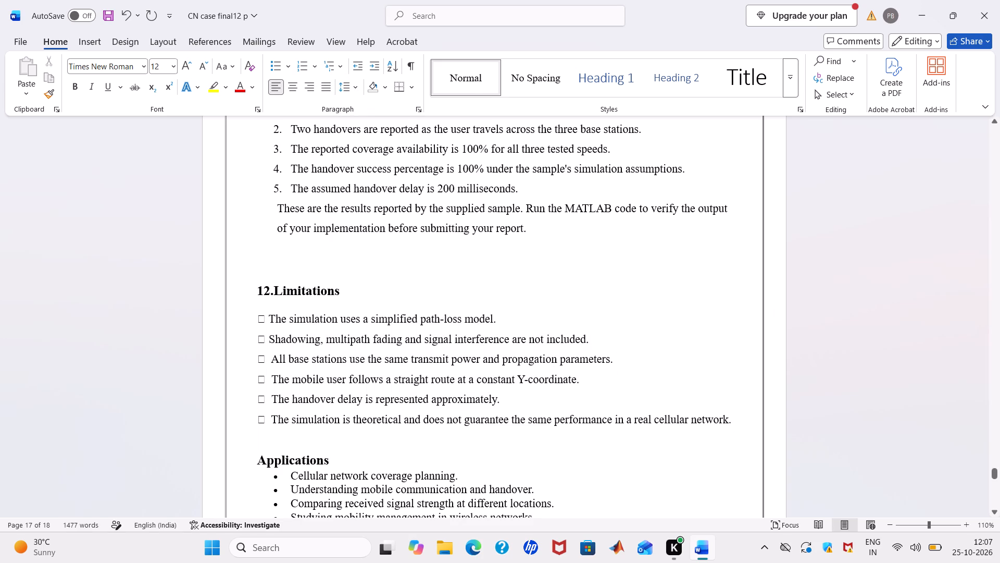
# Convert the box-marked limitation items into a numbered list in the 1., 2., 3. format.
pyautogui.click(264, 317)
pyautogui.moveTo(264, 317); pyautogui.dragTo(494, 391)
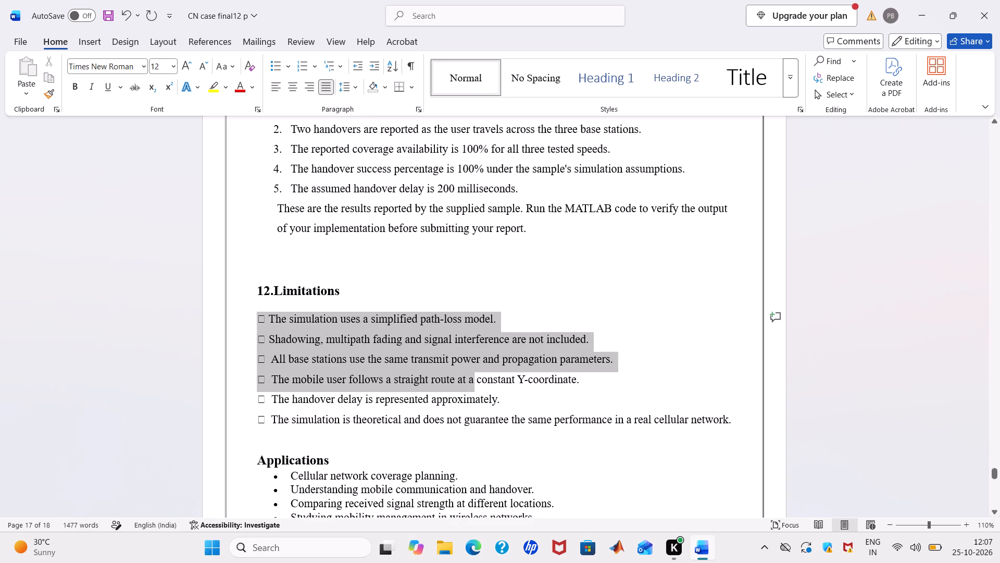
pyautogui.moveTo(494, 391); pyautogui.dragTo(645, 433)
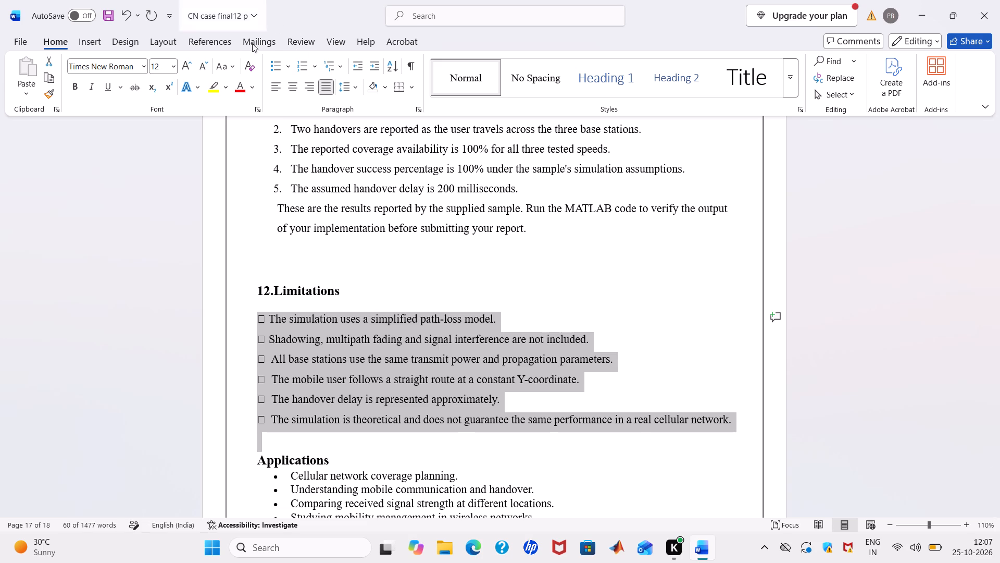
pyautogui.click(311, 66)
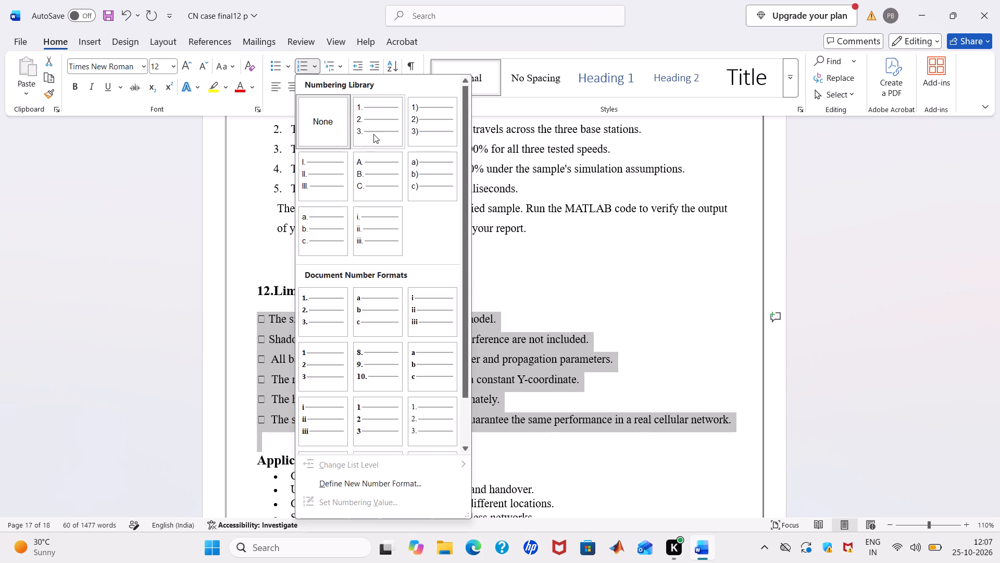
pyautogui.click(373, 134)
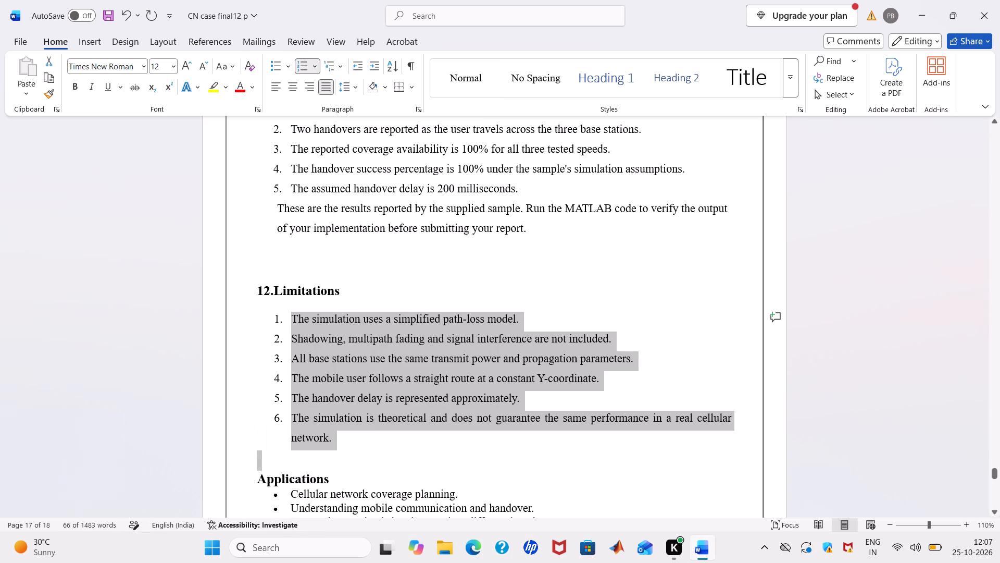
pyautogui.click(346, 274)
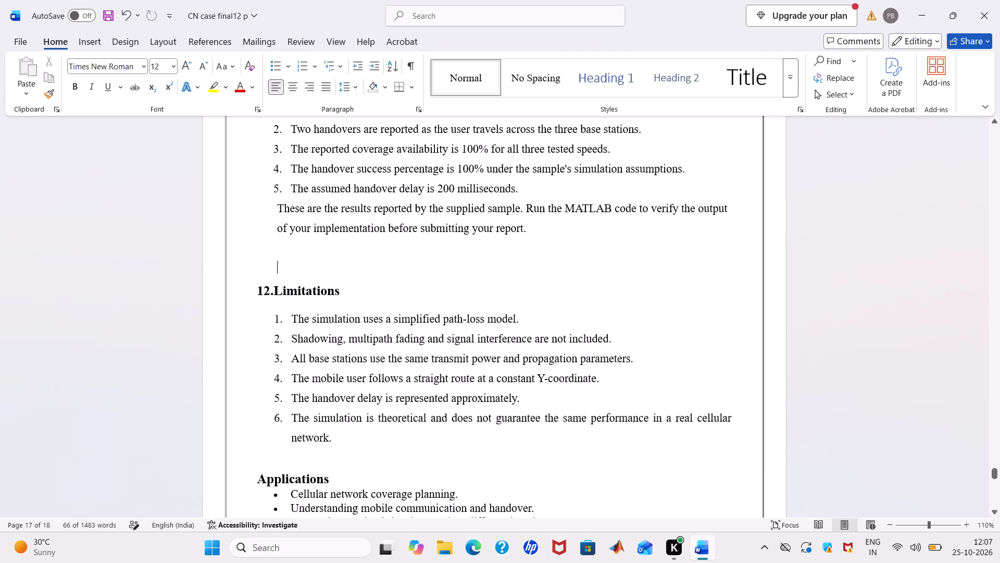
# Apply 1.5 line spacing to the "12.Limitations" heading together with its numbered list.
pyautogui.click(273, 315)
pyautogui.moveTo(251, 290); pyautogui.dragTo(381, 323)
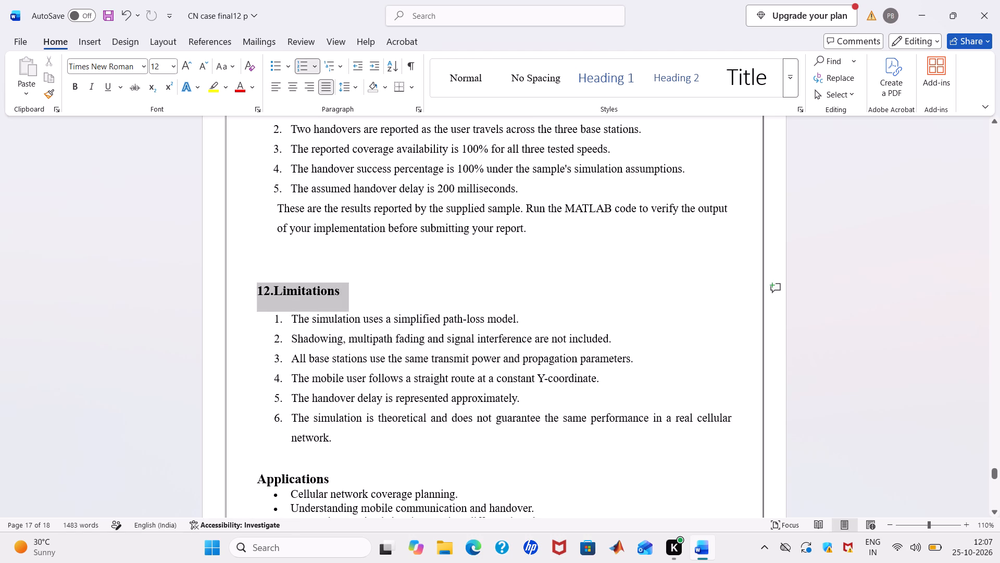
pyautogui.moveTo(381, 323); pyautogui.dragTo(440, 445)
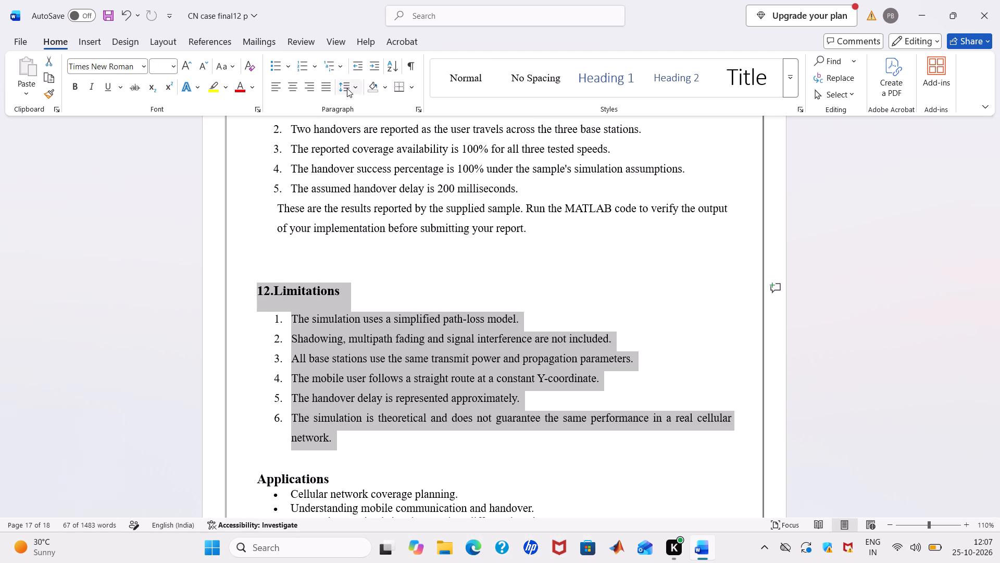
pyautogui.moveTo(356, 85); pyautogui.dragTo(356, 140)
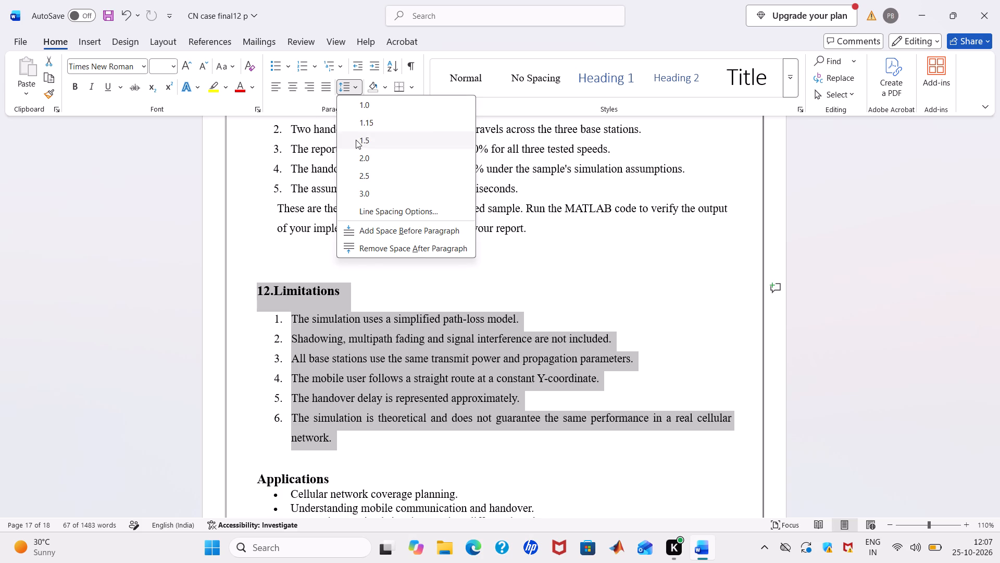
pyautogui.moveTo(356, 140); pyautogui.dragTo(358, 140)
pyautogui.click(358, 140)
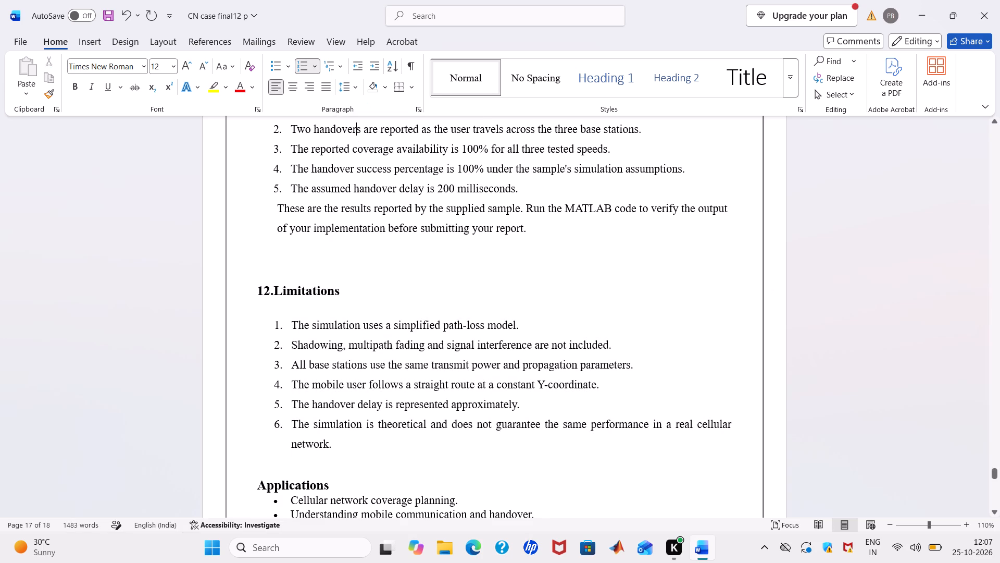
pyautogui.click(345, 289)
# Insert a blank line between the "11.Observations:" heading and its numbered list.
pyautogui.scroll(2, 345, 289)
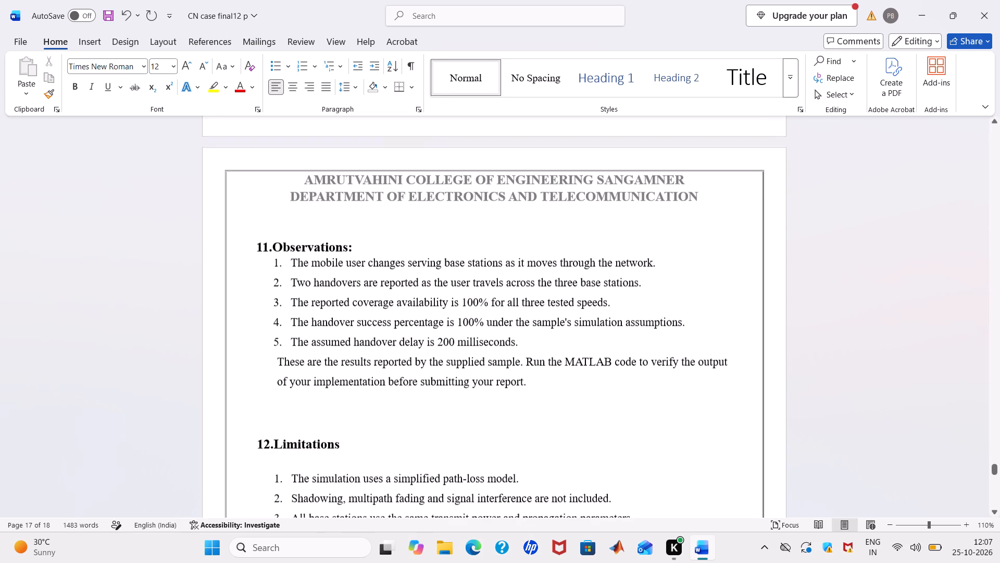
pyautogui.click(361, 245)
pyautogui.press('Return')
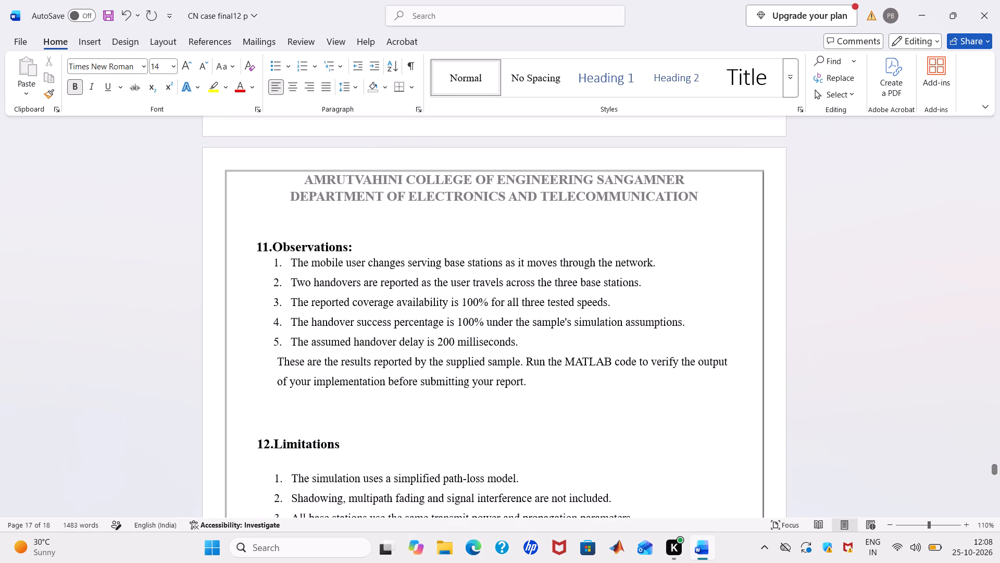
# Number the "Applications" heading manually as "13.".
pyautogui.scroll(-4, 361, 245)
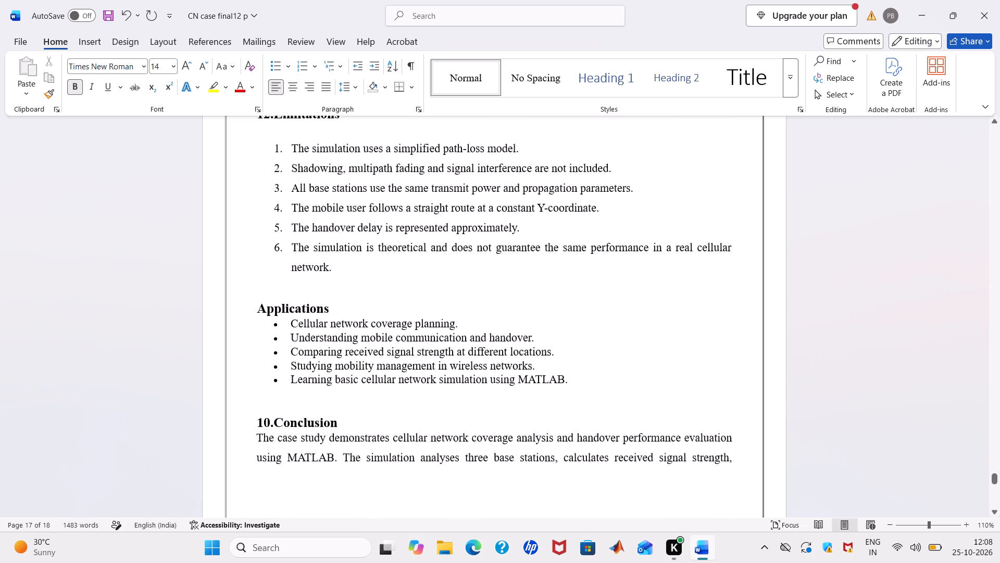
pyautogui.click(259, 289)
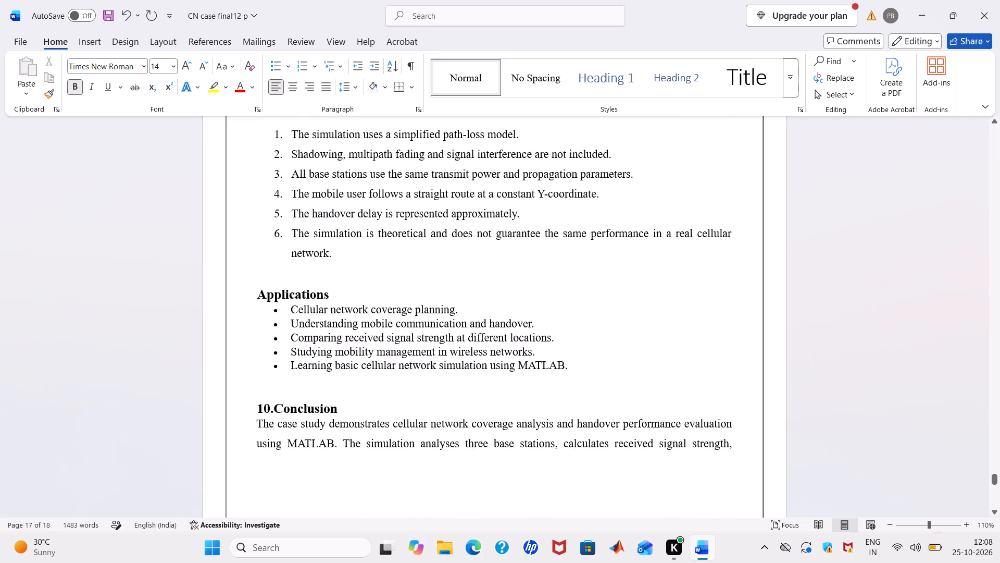
pyautogui.scroll(1, 258, 289)
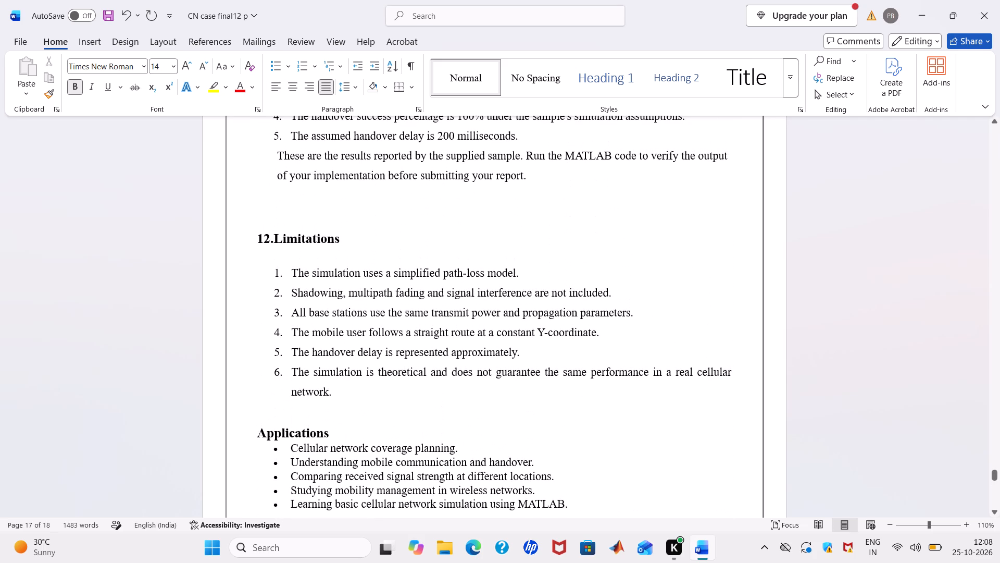
pyautogui.write('13')
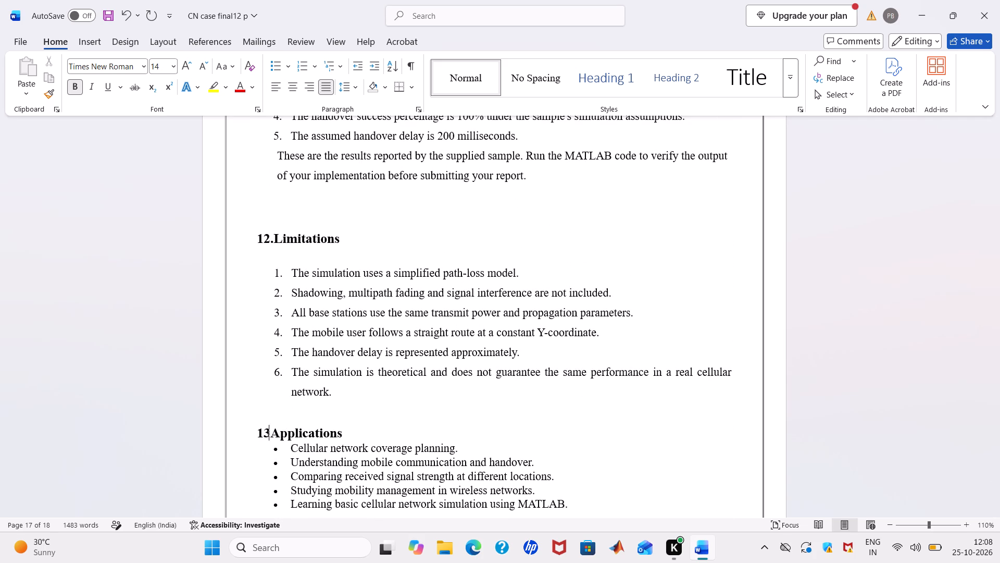
pyautogui.press('.')
# Set 1.5 line spacing on the "13.Applications" heading and its bulleted items.
pyautogui.scroll(-1, 257, 289)
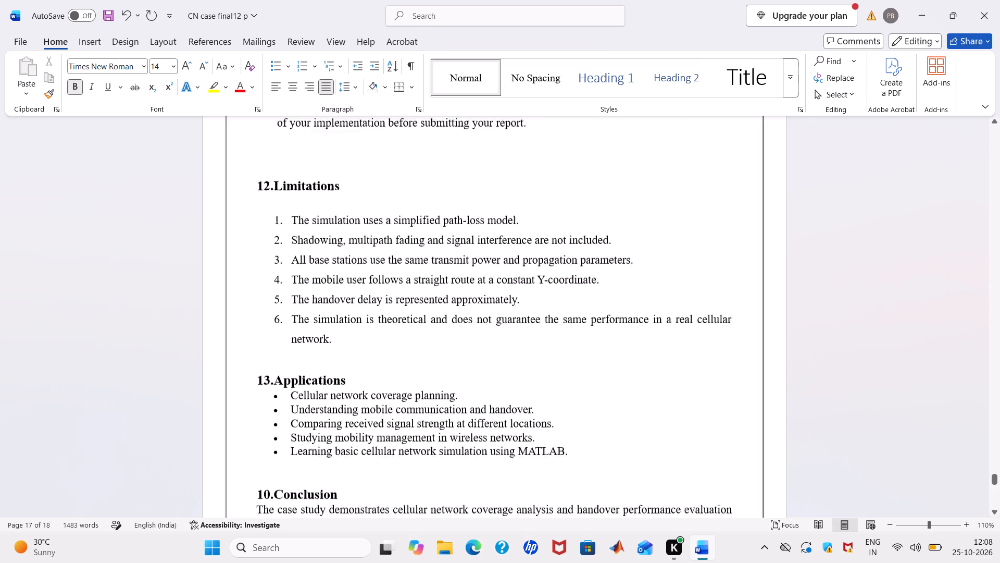
pyautogui.scroll(-1, 257, 289)
pyautogui.moveTo(254, 191); pyautogui.dragTo(416, 278)
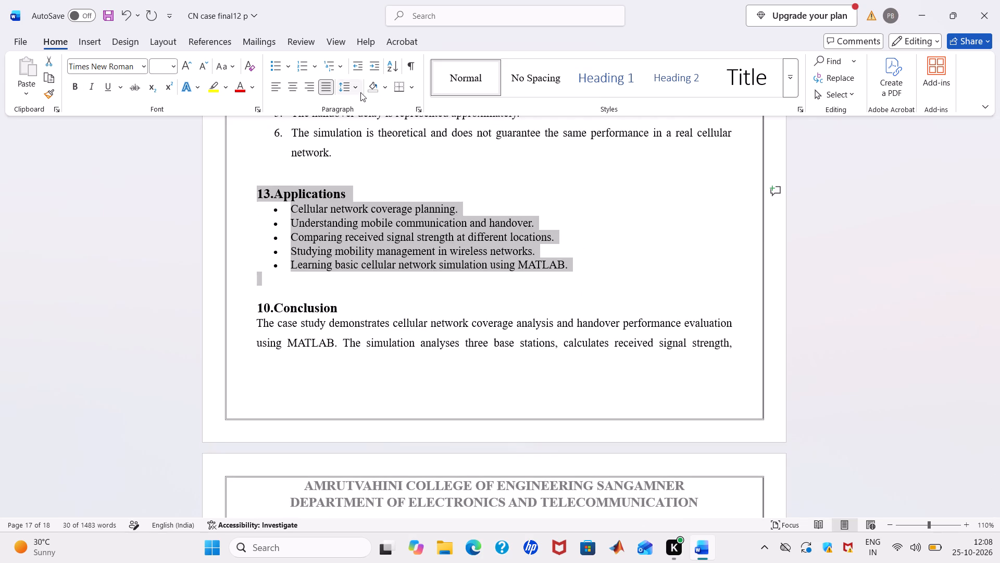
pyautogui.click(353, 87)
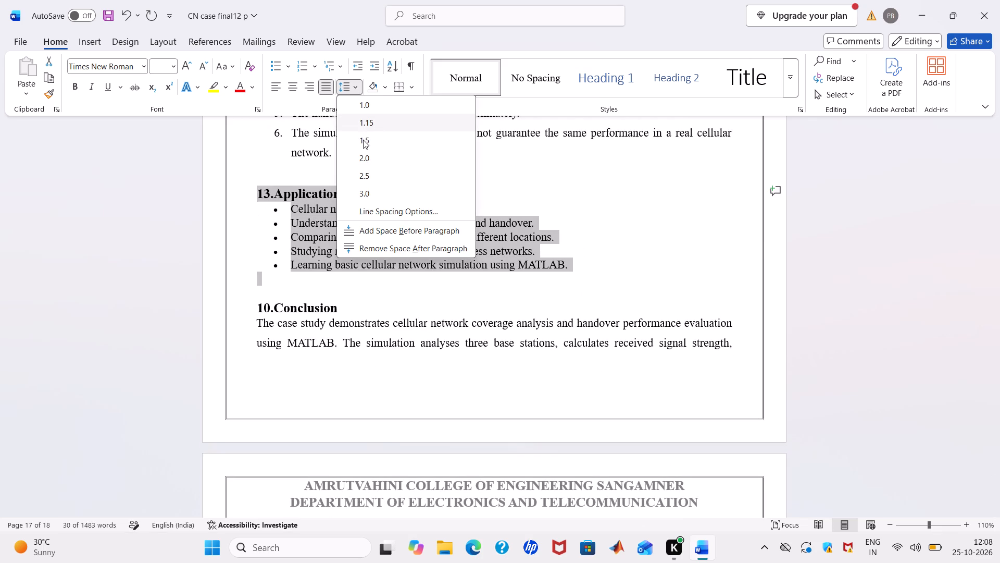
pyautogui.click(363, 140)
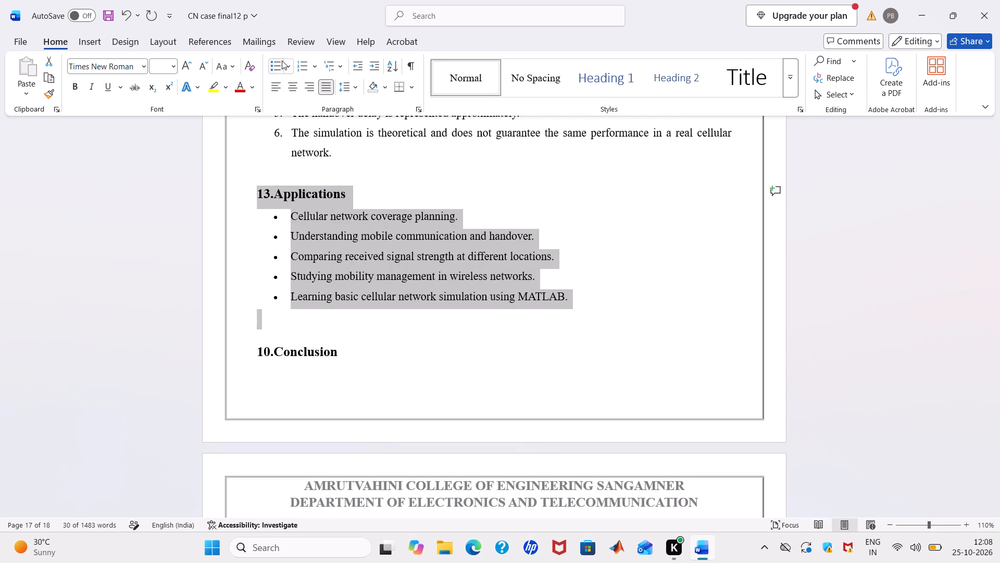
# Convert the application bullets to a 1., 2., 3. numbered list, keeping the "13.Applications" heading at the margin without an automatic number.
pyautogui.click(318, 67)
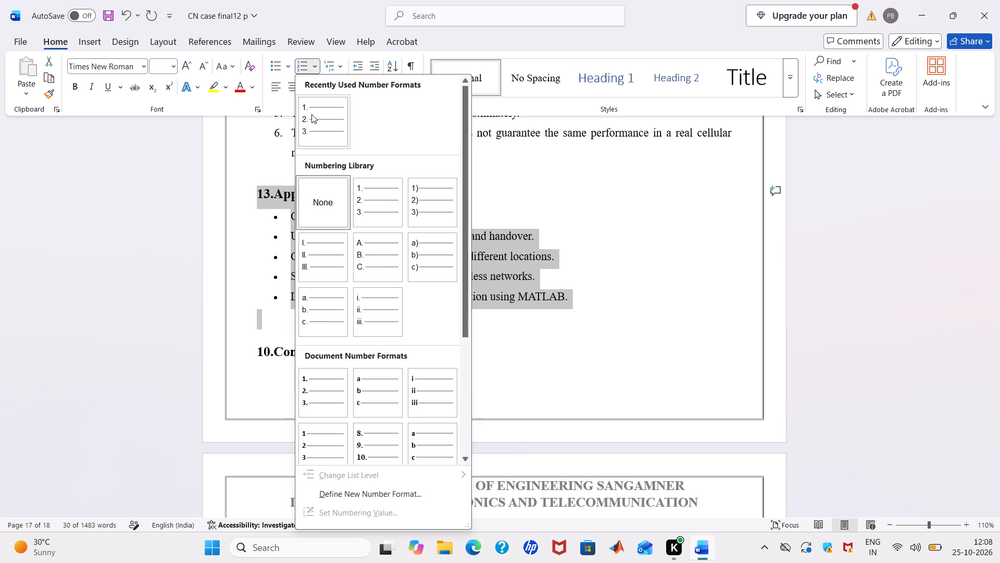
pyautogui.click(311, 114)
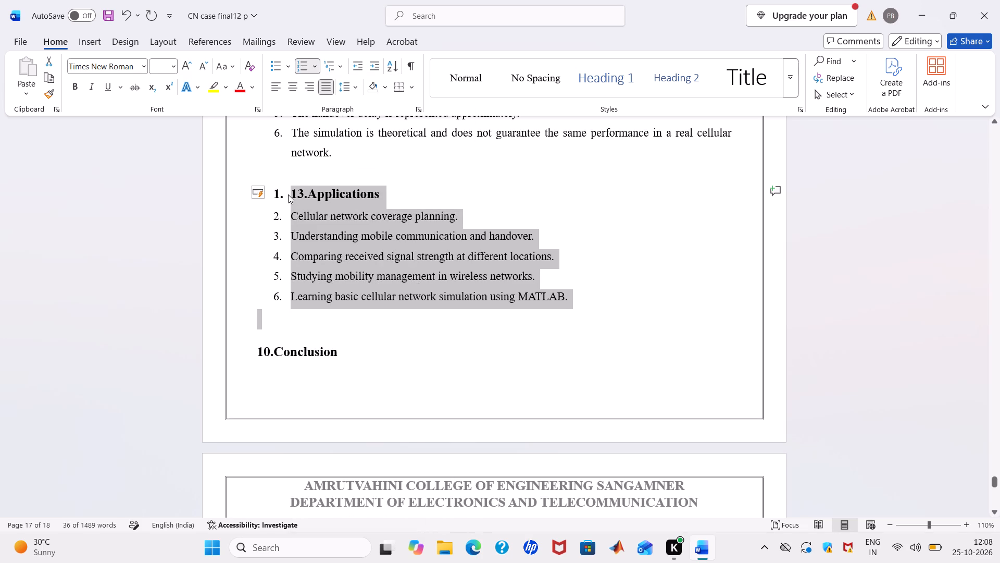
pyautogui.click(286, 192)
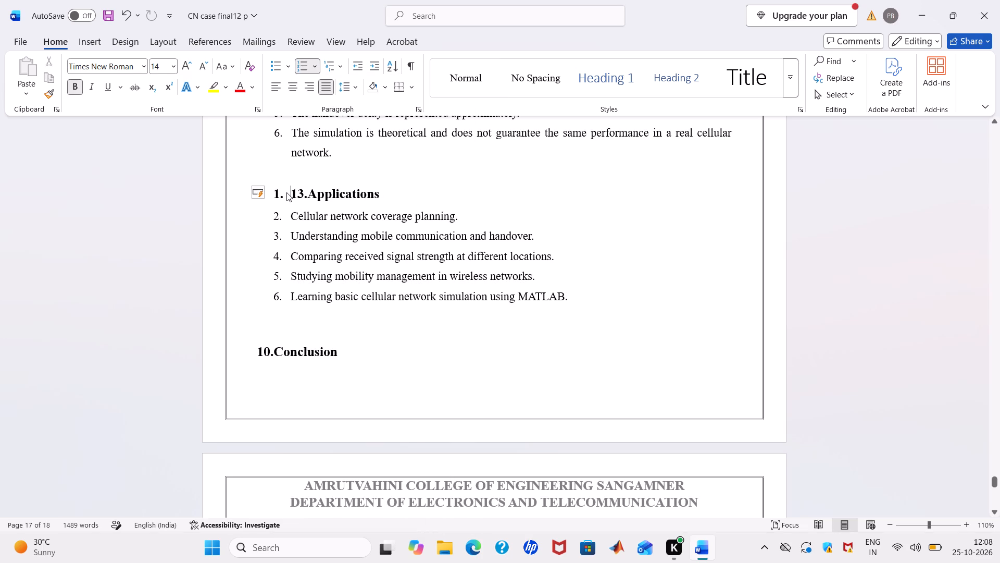
pyautogui.press('BackSpace')
pyautogui.press('BackSpace')
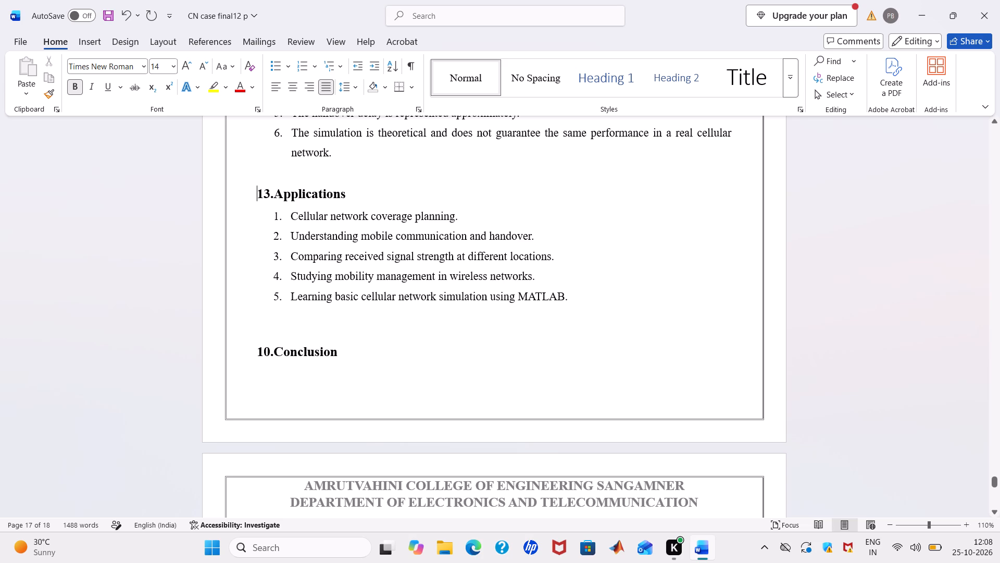
# Change the manual number of the "Conclusion" heading to 12.
pyautogui.scroll(-1, 274, 372)
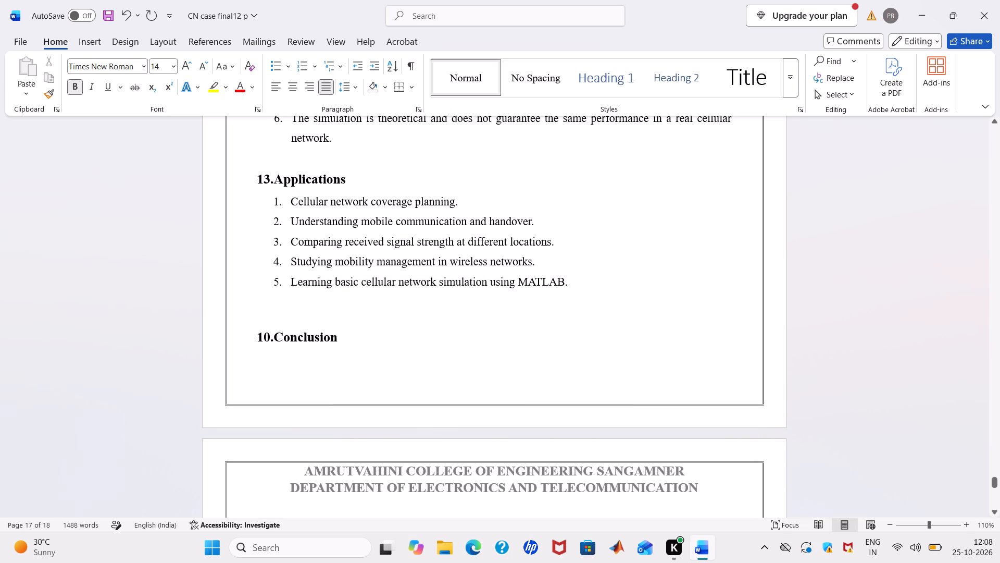
pyautogui.click(269, 339)
pyautogui.press('BackSpace')
pyautogui.press('2')
# Change the manual number of the "Conclusion" heading to 14.
pyautogui.press('BackSpace')
pyautogui.press('4')
# Set 1.5 line spacing on the conclusion paragraph that starts "The case study demonstrates cellular network coverage analysis".
pyautogui.scroll(-2, 269, 339)
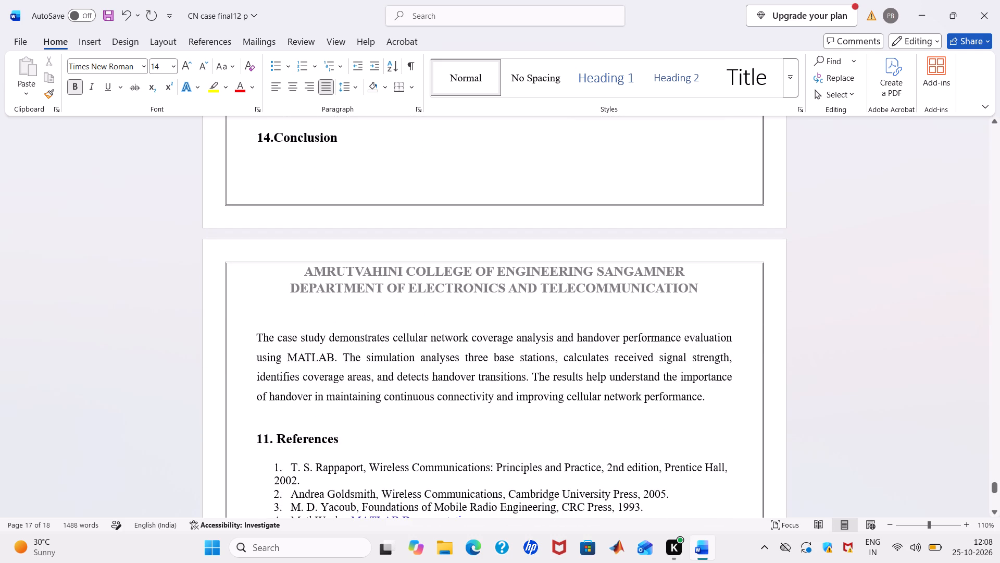
pyautogui.moveTo(258, 338); pyautogui.dragTo(609, 403)
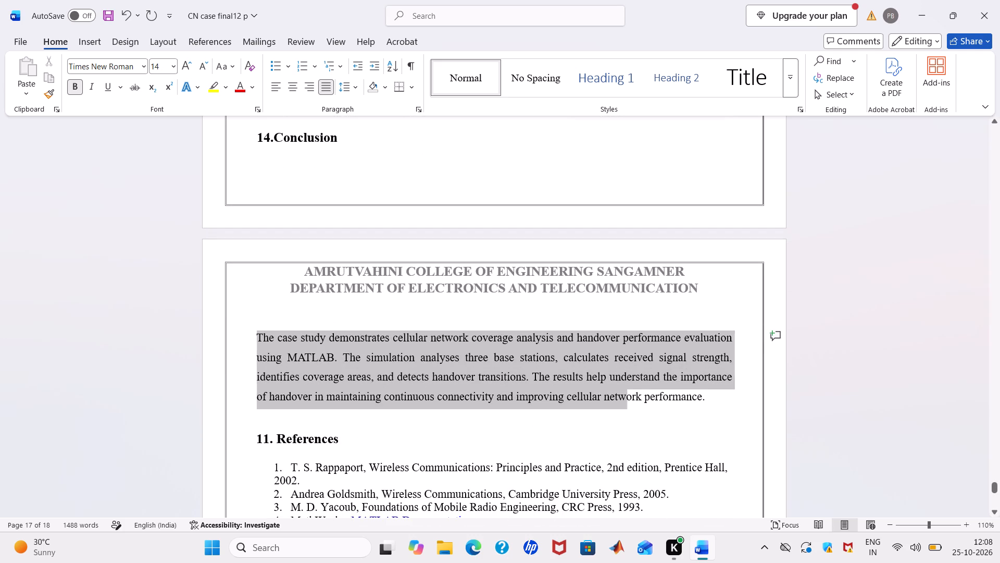
pyautogui.moveTo(609, 403); pyautogui.dragTo(705, 402)
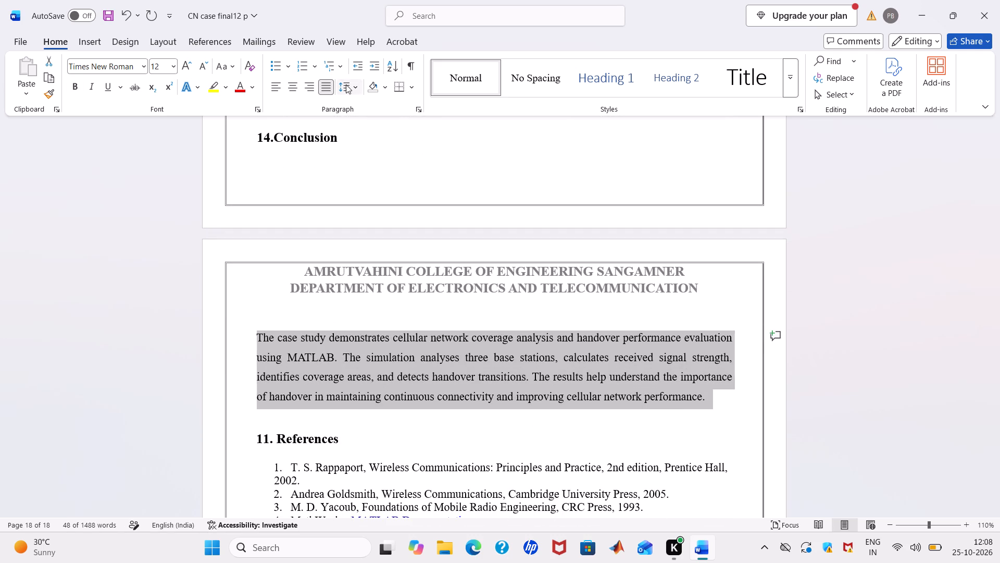
pyautogui.click(355, 85)
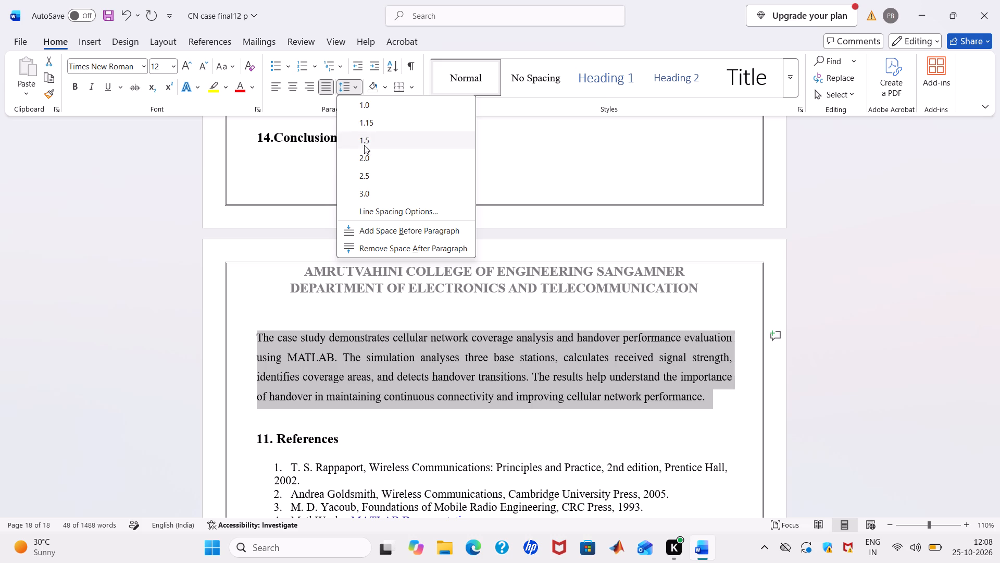
pyautogui.click(366, 139)
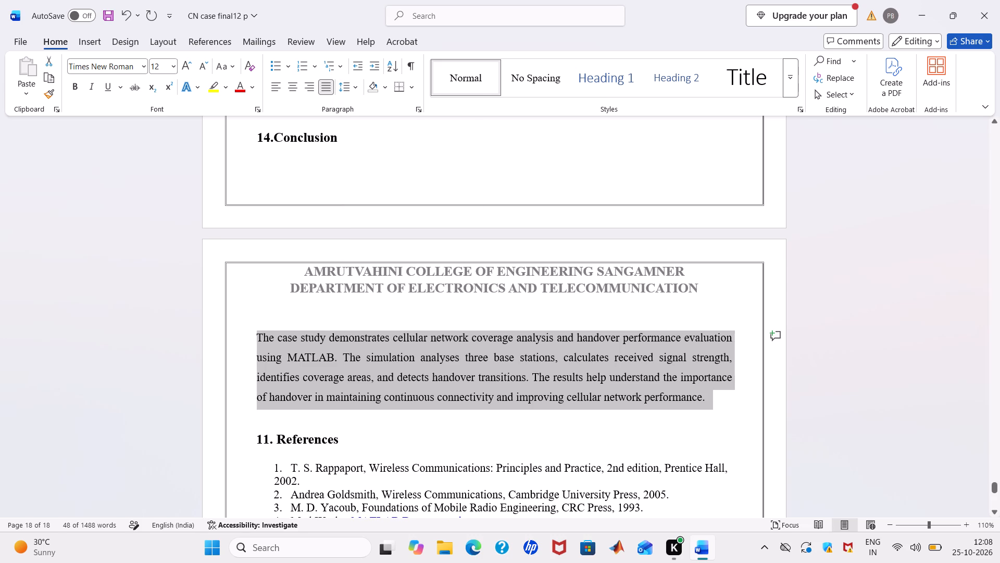
# Push the "14.Conclusion" heading onto the next page, directly above its paragraph, by adding blank lines before it.
pyautogui.click(294, 160)
pyautogui.click(252, 140)
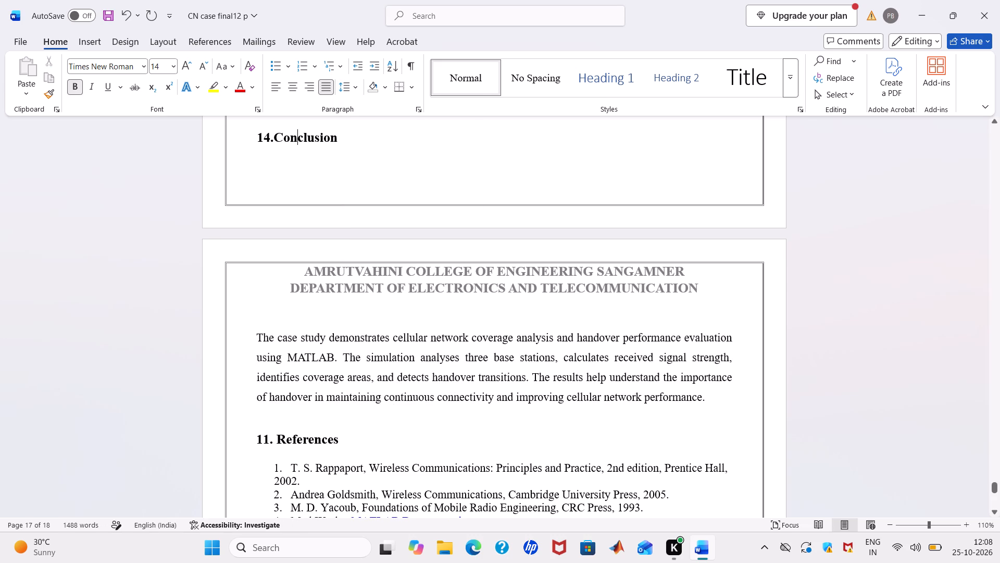
pyautogui.press('Return')
pyautogui.press('Return')
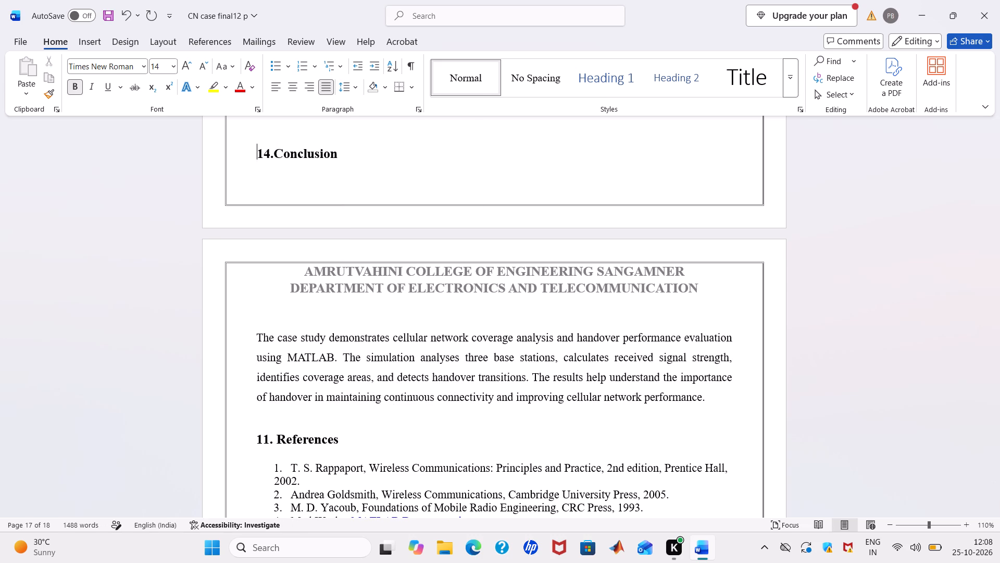
pyautogui.press('Return')
pyautogui.press('BackSpace')
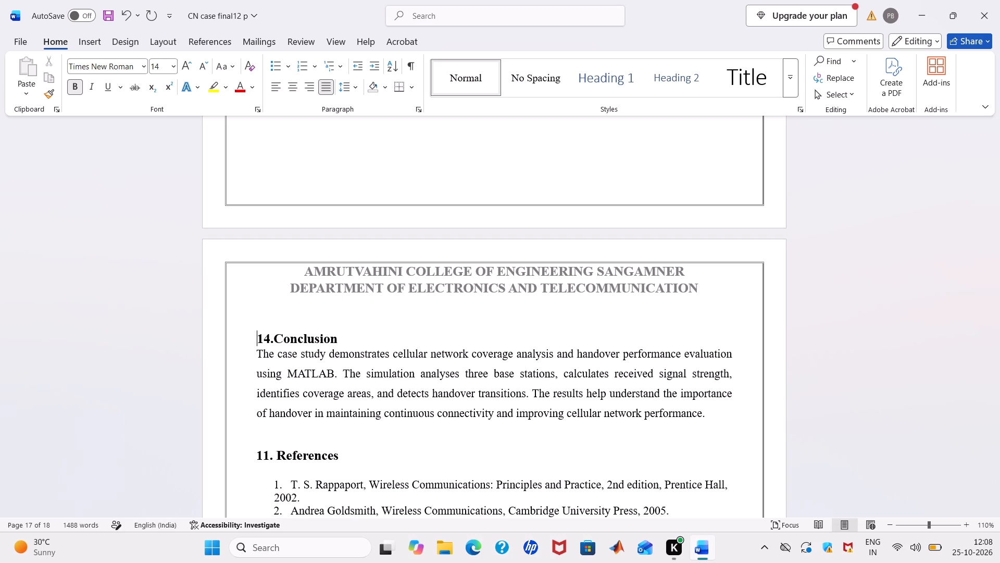
pyautogui.press('BackSpace')
pyautogui.press('Return')
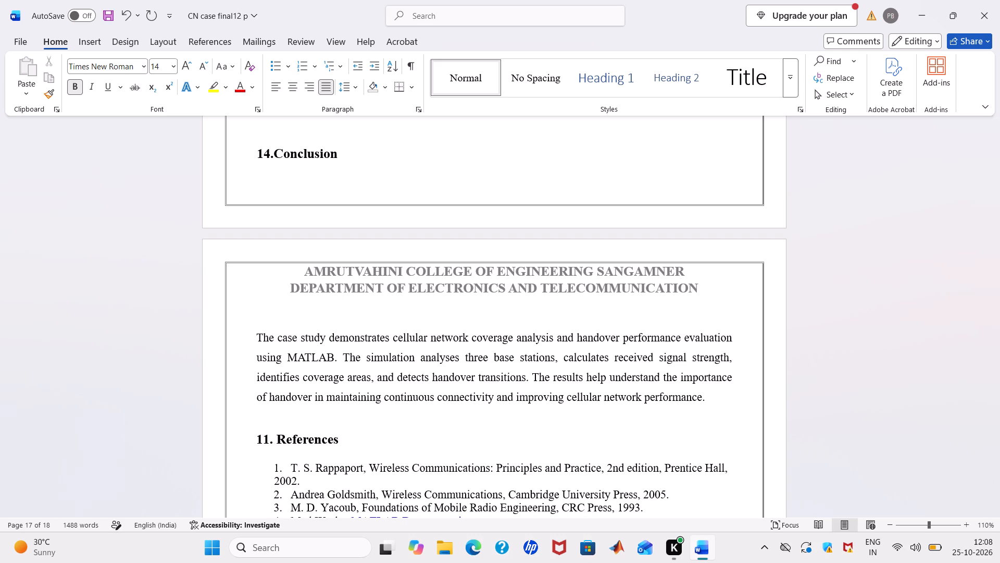
# Replace the number of the "References" heading with a manual "15." and no following space.
pyautogui.scroll(-2, 252, 140)
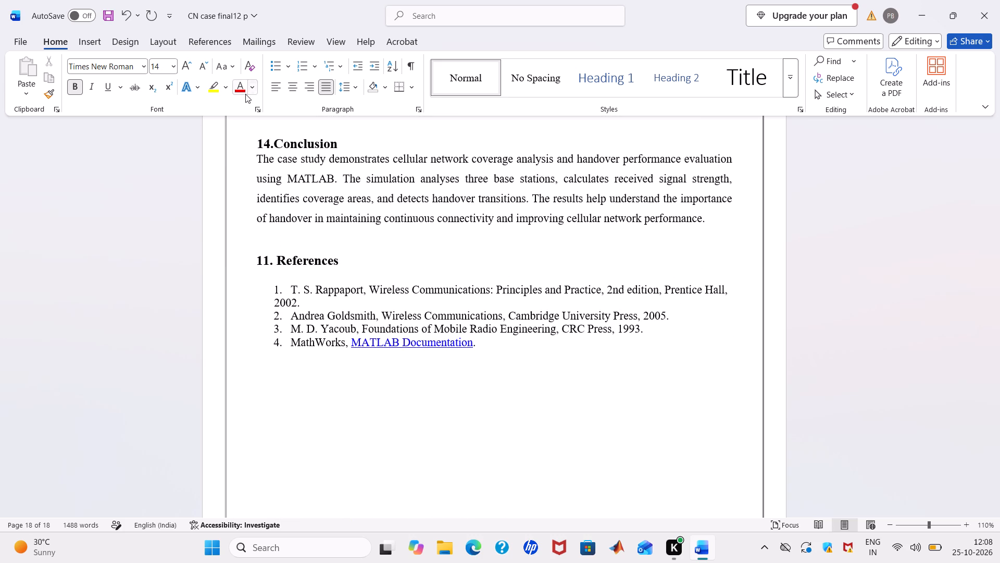
pyautogui.click(278, 261)
pyautogui.press('BackSpace')
pyautogui.press('BackSpace')
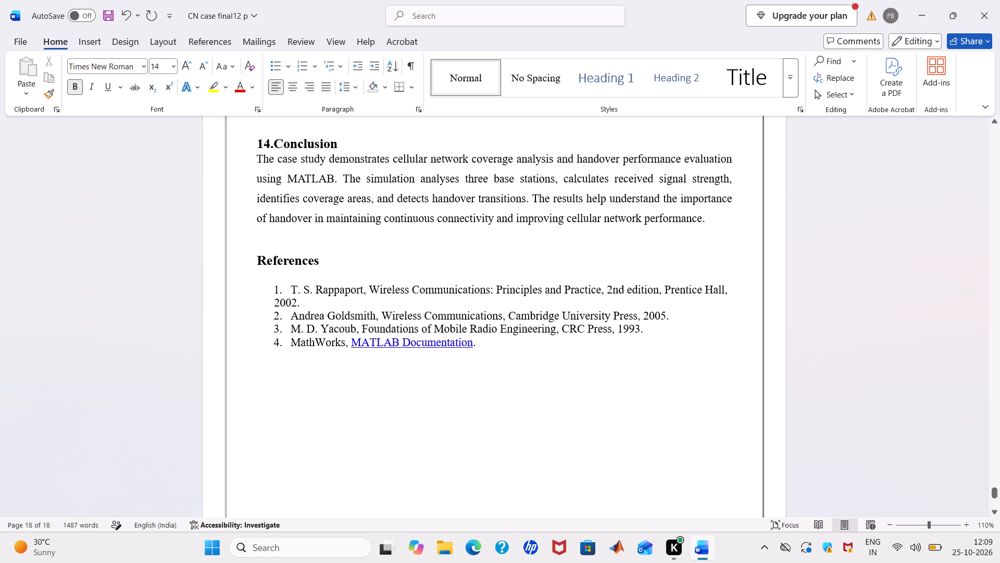
pyautogui.write('15.')
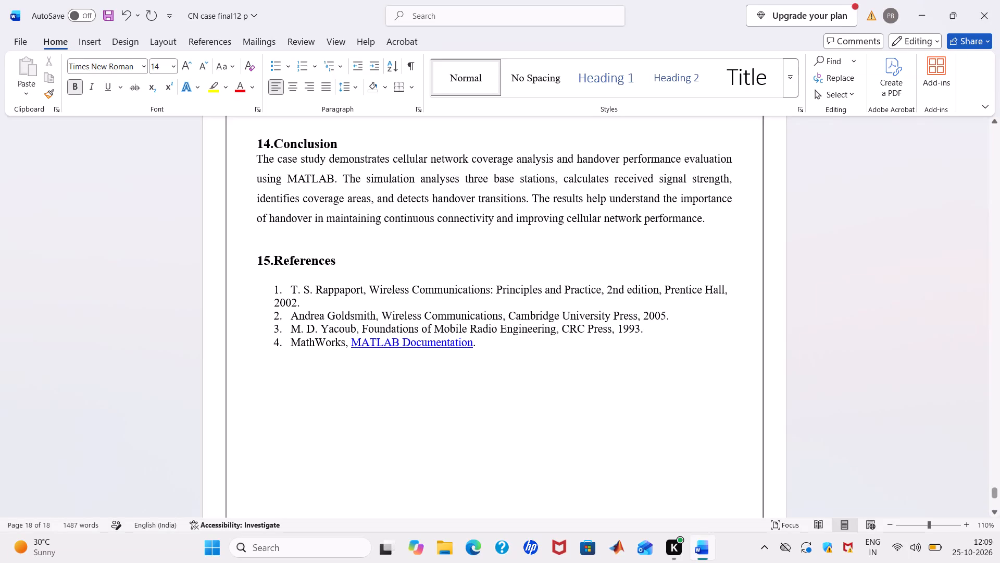
# Set 1.5 line spacing on the "15.References" heading and its numbered reference entries.
pyautogui.moveTo(256, 261); pyautogui.dragTo(315, 311)
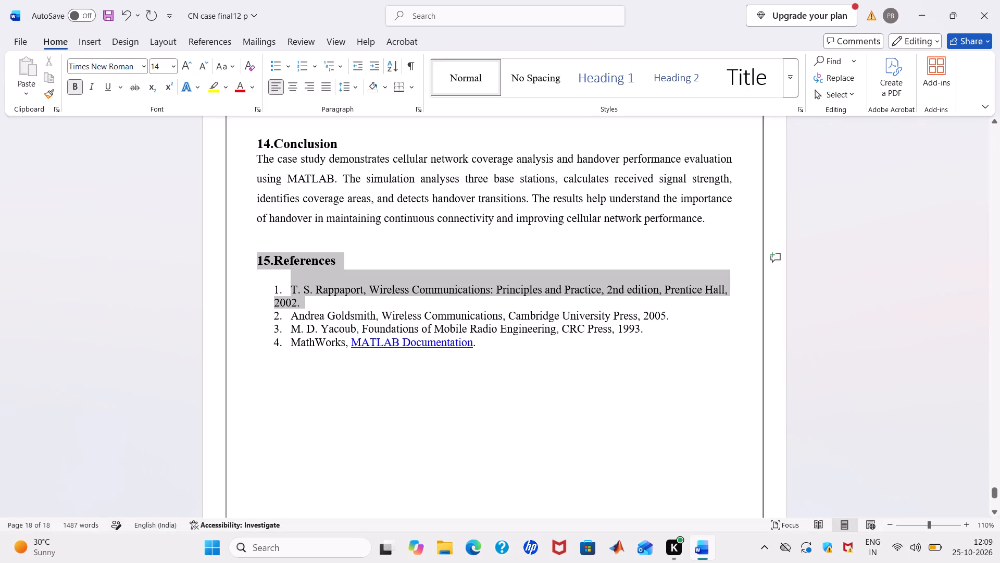
pyautogui.moveTo(315, 311); pyautogui.dragTo(388, 374)
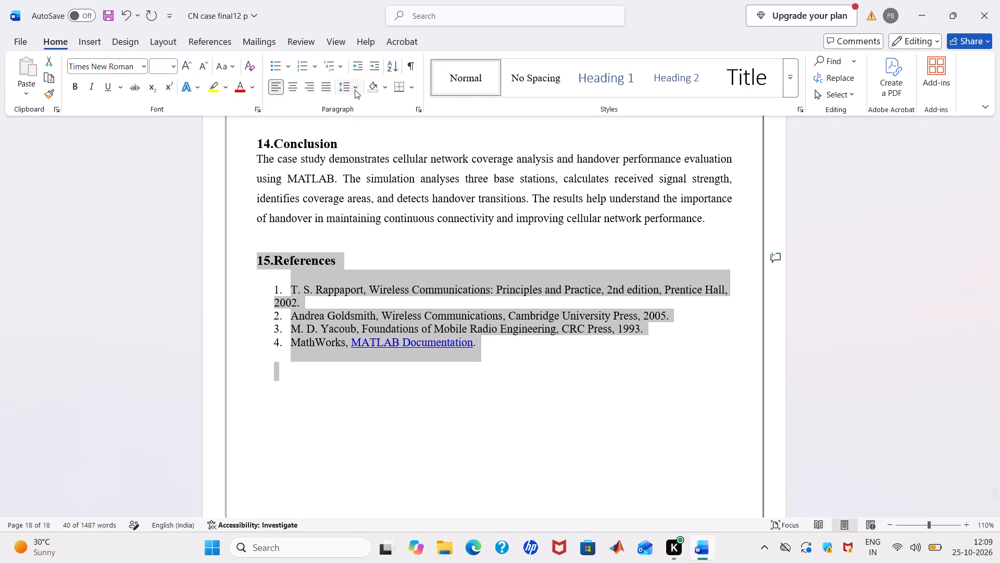
pyautogui.click(355, 89)
pyautogui.click(362, 142)
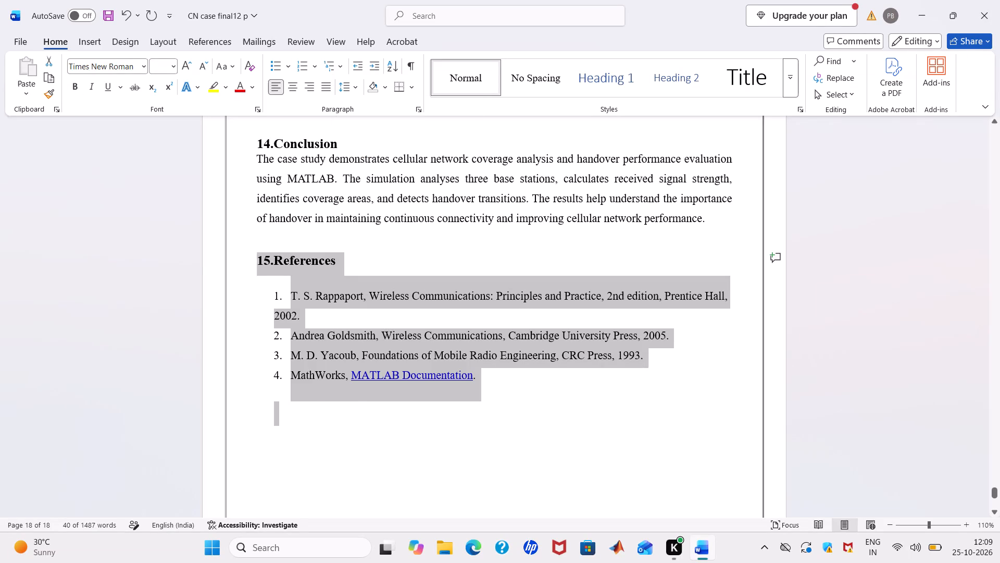
pyautogui.click(349, 240)
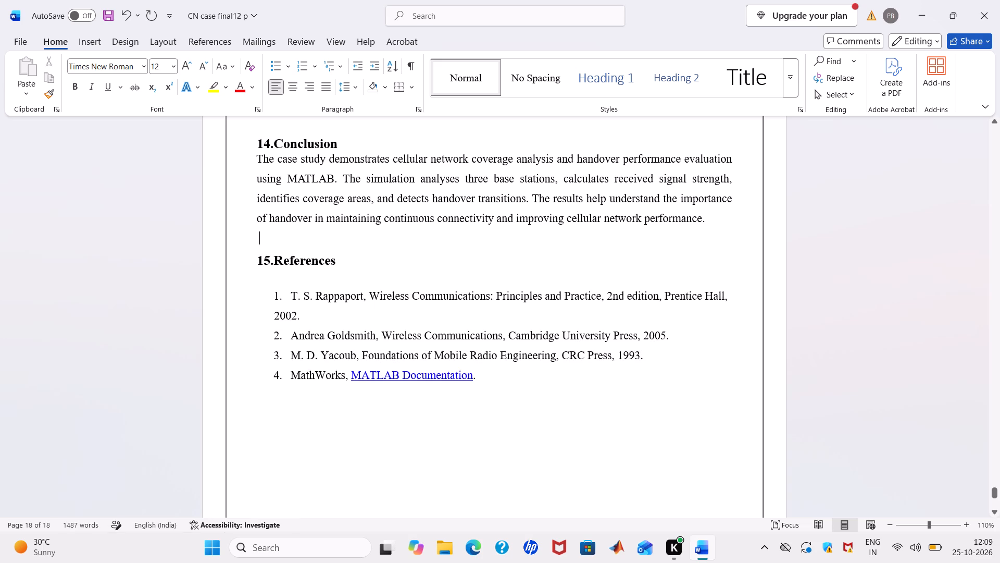
# Add three spaces before the wrapped "2002." of the first reference to align it with the entry text.
pyautogui.click(267, 316)
pyautogui.press('space')
pyautogui.press('space')
pyautogui.press('space')
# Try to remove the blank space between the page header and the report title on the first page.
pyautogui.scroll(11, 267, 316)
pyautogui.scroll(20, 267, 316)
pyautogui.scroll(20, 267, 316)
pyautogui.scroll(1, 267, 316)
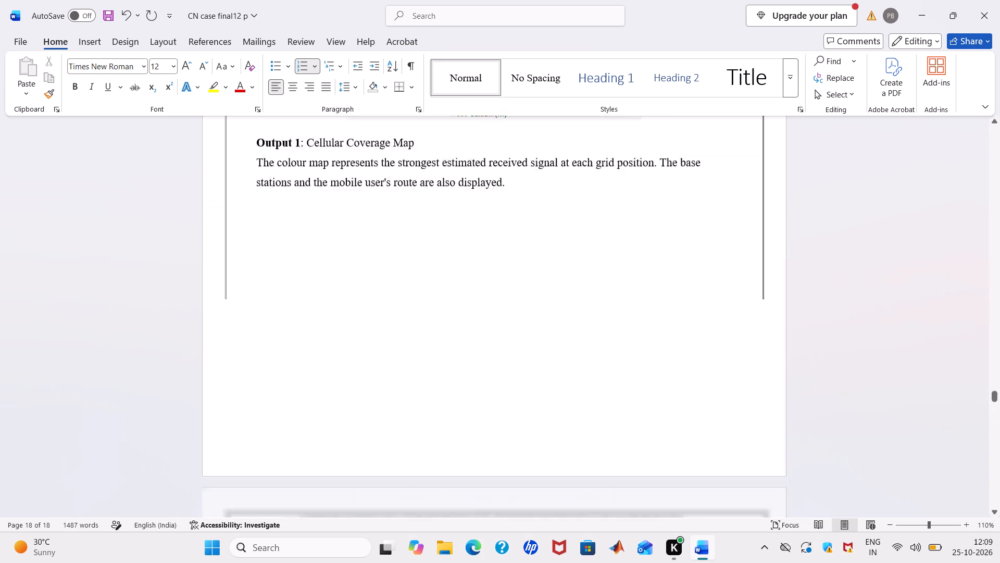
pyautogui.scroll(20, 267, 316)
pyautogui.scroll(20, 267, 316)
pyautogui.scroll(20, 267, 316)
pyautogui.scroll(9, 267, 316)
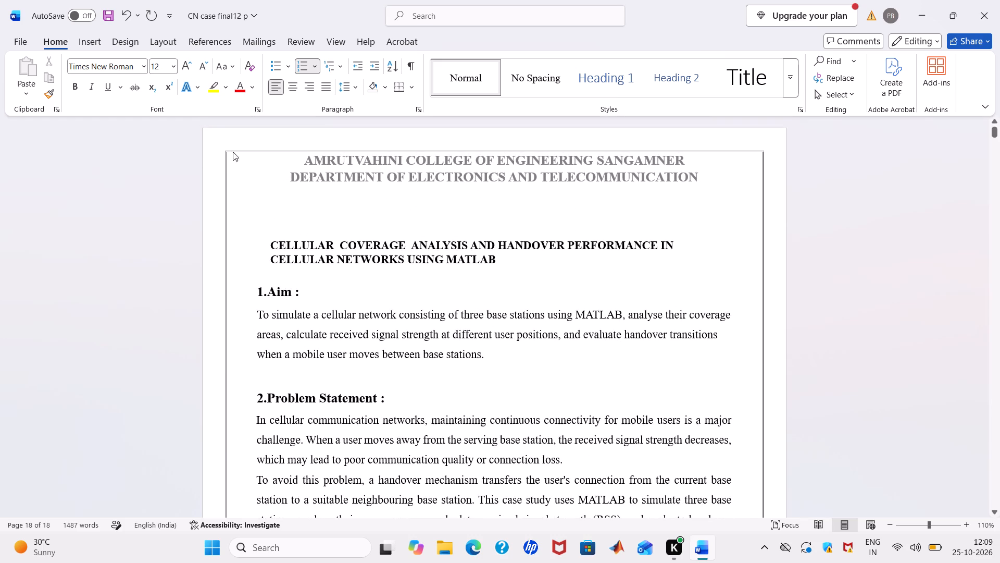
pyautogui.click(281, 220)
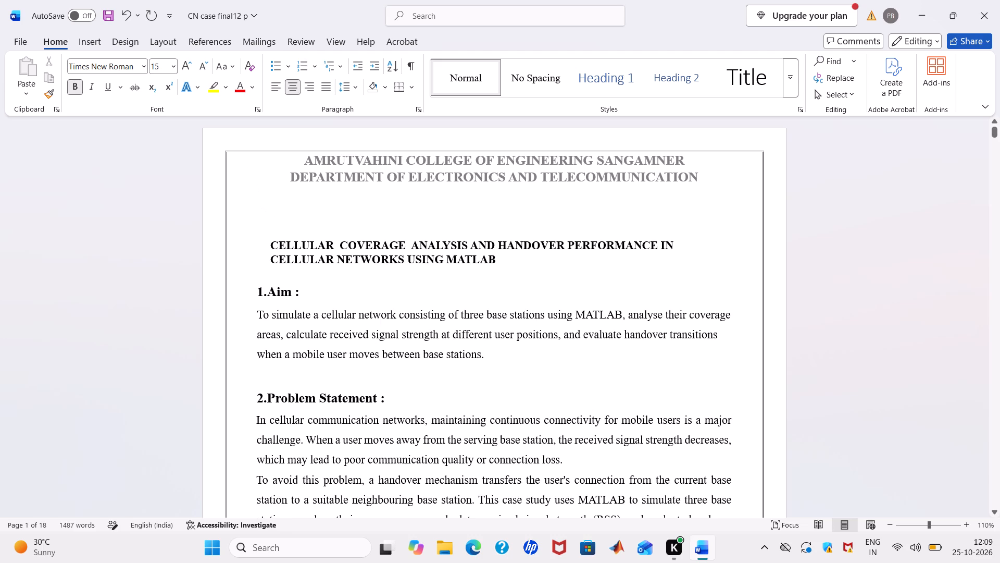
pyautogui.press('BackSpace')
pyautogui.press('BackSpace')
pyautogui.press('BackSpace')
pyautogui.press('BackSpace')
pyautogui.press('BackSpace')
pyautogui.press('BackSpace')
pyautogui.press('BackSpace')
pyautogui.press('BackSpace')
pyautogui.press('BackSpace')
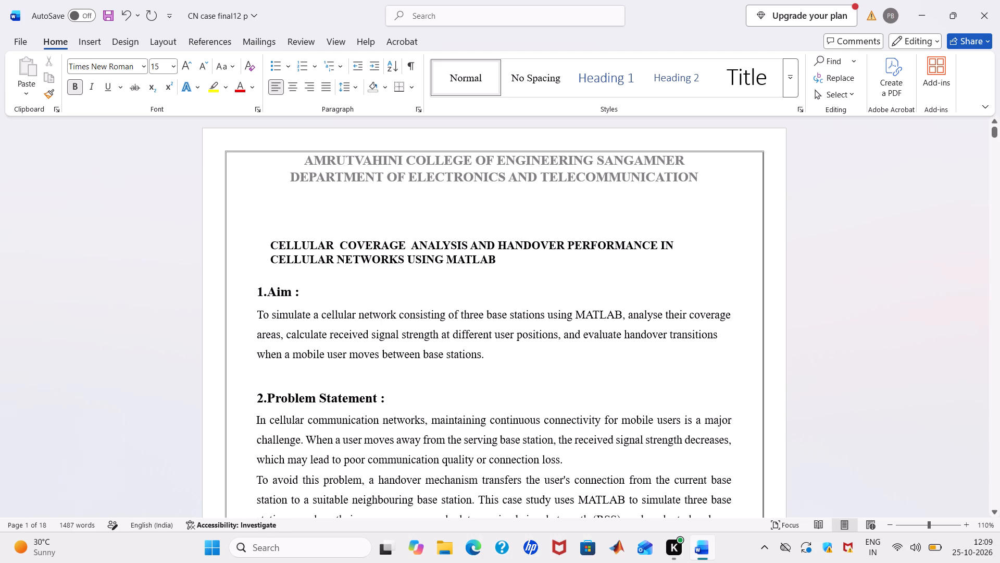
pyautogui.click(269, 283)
# Replace the gap above the "2.Problem Statement :" heading with a single fresh blank line.
pyautogui.scroll(-1, 269, 283)
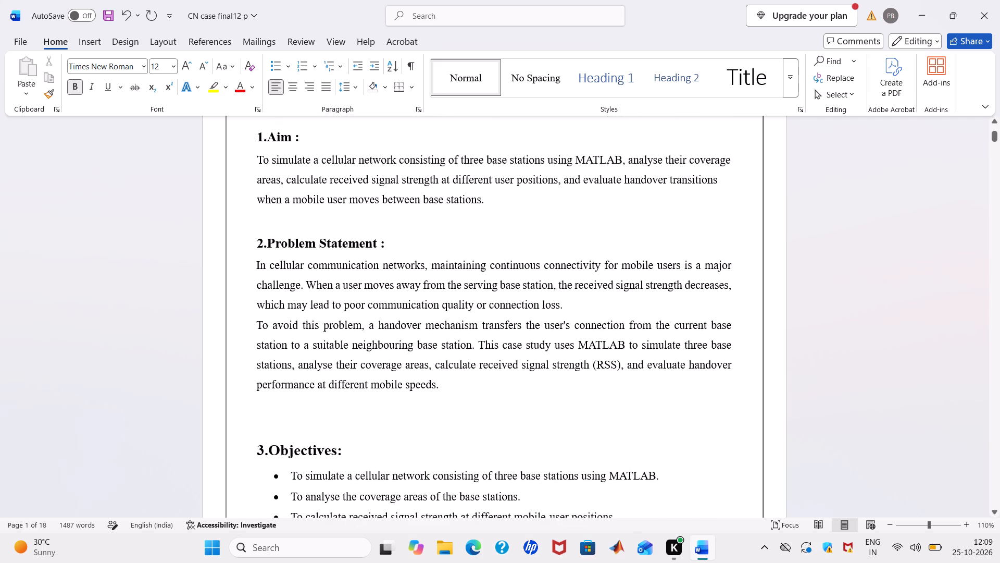
pyautogui.click(277, 227)
pyautogui.press('BackSpace')
pyautogui.press('BackSpace')
pyautogui.press('BackSpace')
pyautogui.press('BackSpace')
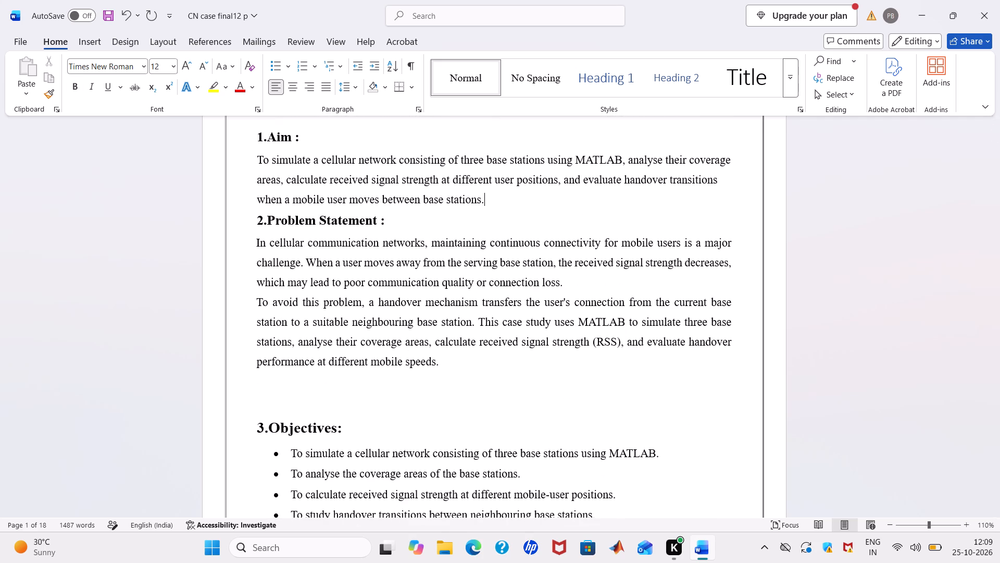
pyautogui.press('Return')
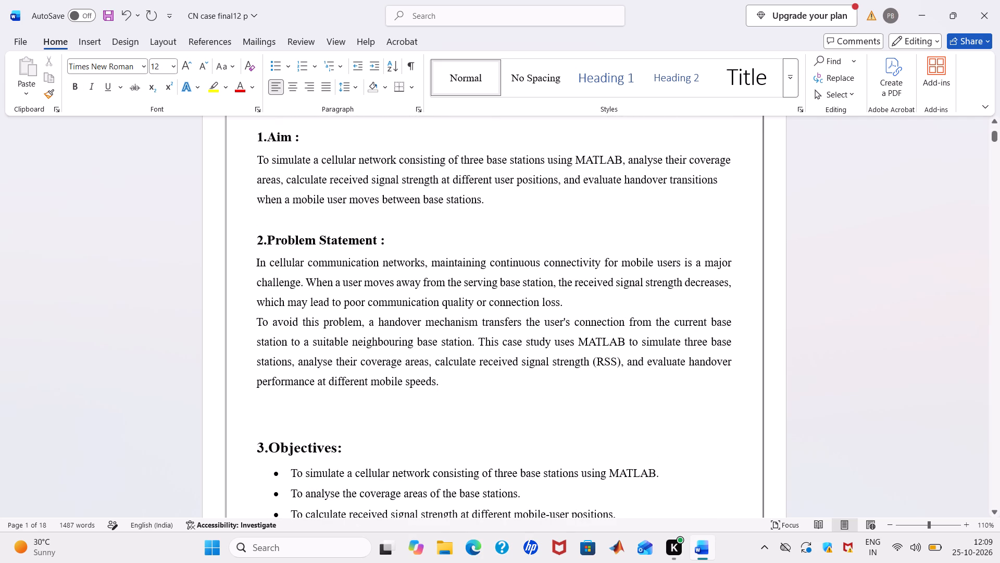
# Delete the extra blank line above the "3.Objectives:" heading, keeping one blank line.
pyautogui.click(295, 424)
pyautogui.press('BackSpace')
pyautogui.press('BackSpace')
pyautogui.press('BackSpace')
pyautogui.press('BackSpace')
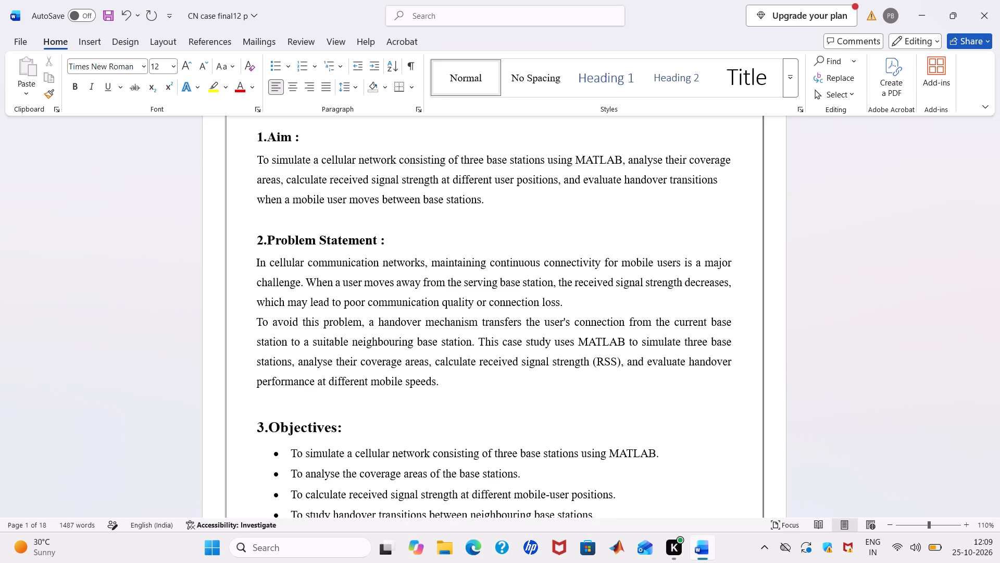
# Reduce the gap above the "4.Software and Tools Required :" heading to a single line.
pyautogui.scroll(-3, 295, 424)
pyautogui.click(295, 276)
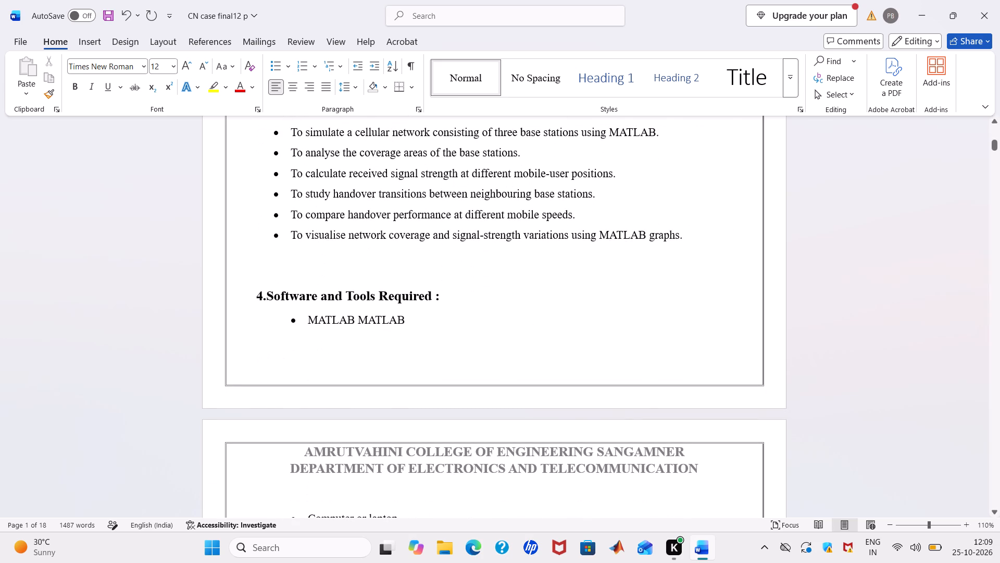
pyautogui.press('BackSpace')
pyautogui.press('BackSpace')
pyautogui.press('BackSpace')
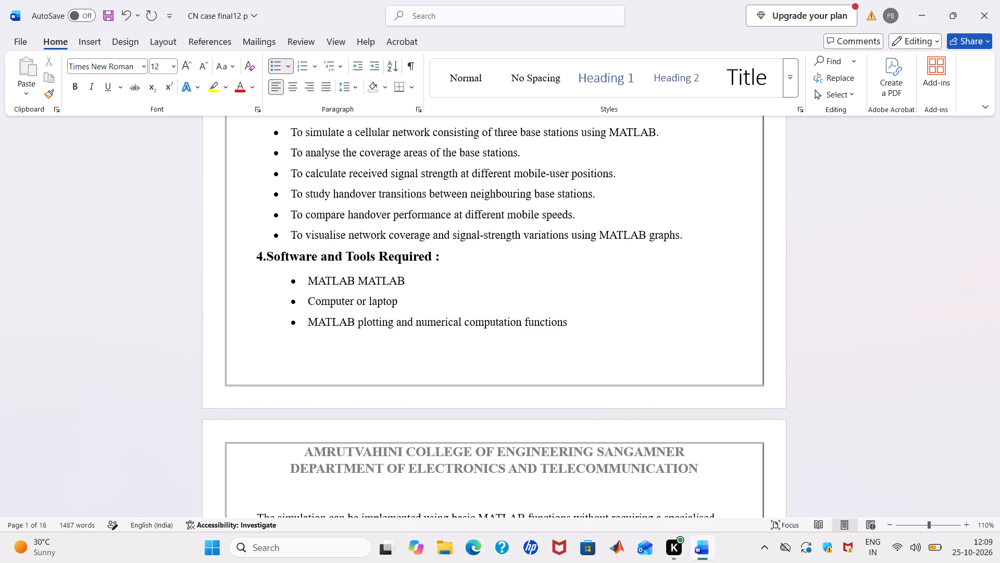
pyautogui.press('Return')
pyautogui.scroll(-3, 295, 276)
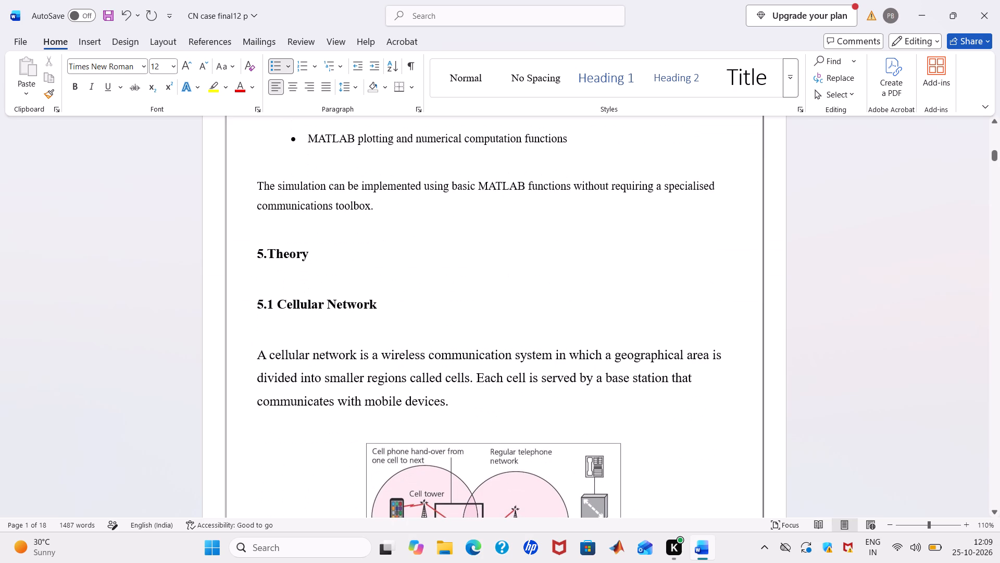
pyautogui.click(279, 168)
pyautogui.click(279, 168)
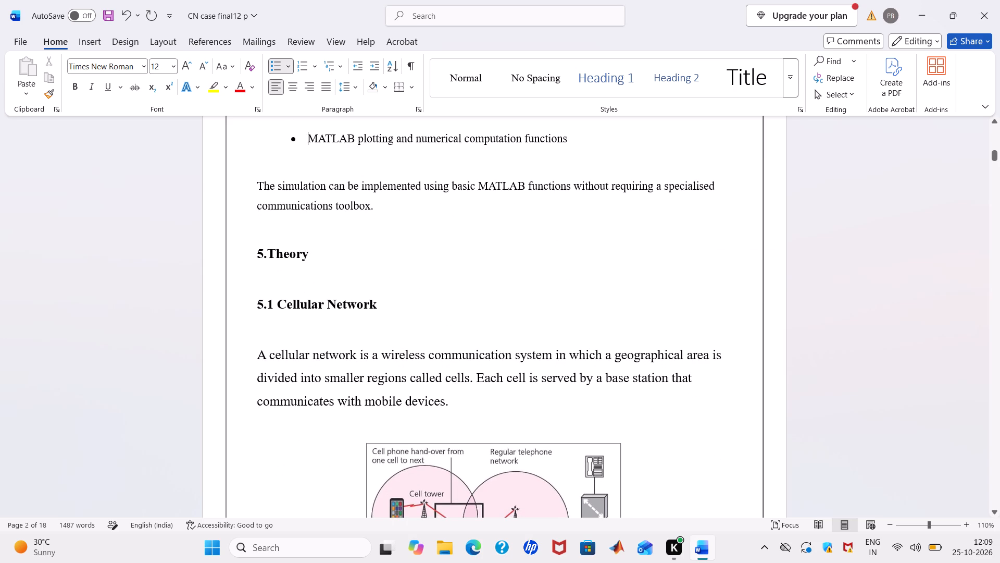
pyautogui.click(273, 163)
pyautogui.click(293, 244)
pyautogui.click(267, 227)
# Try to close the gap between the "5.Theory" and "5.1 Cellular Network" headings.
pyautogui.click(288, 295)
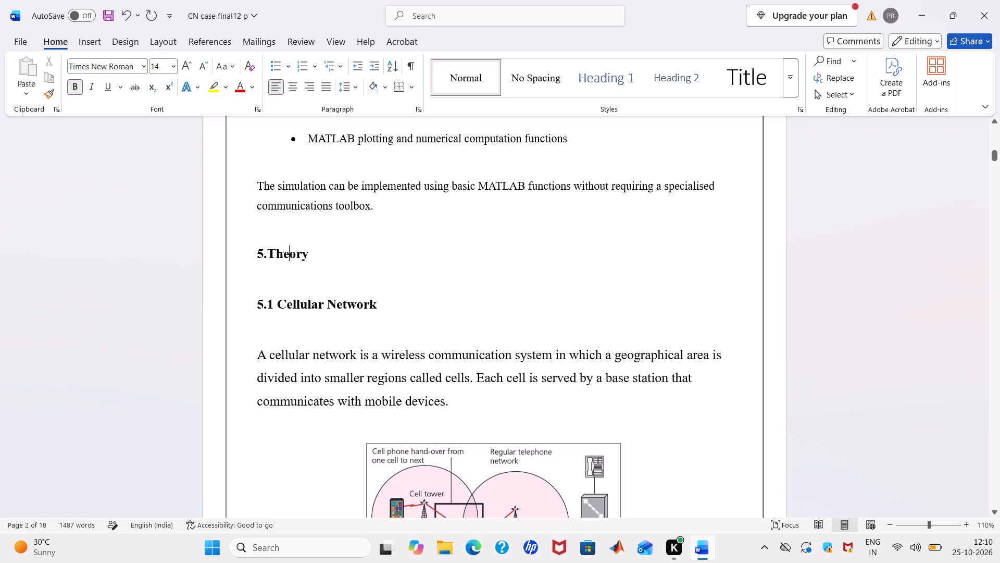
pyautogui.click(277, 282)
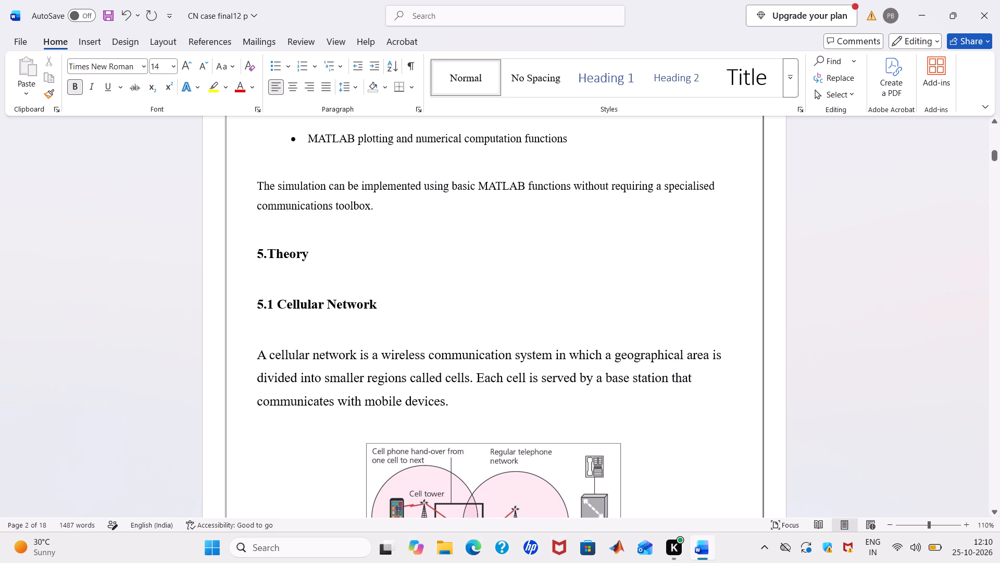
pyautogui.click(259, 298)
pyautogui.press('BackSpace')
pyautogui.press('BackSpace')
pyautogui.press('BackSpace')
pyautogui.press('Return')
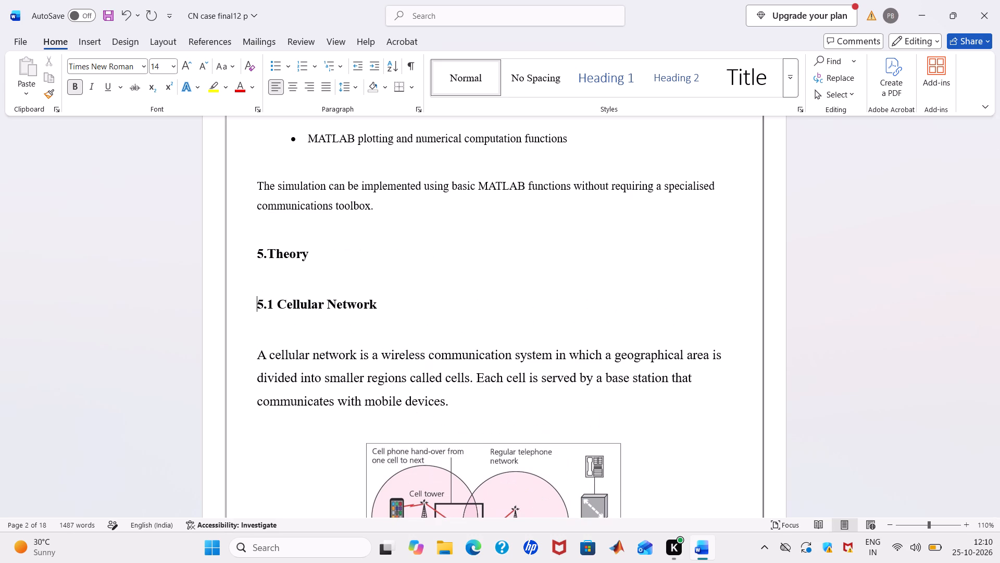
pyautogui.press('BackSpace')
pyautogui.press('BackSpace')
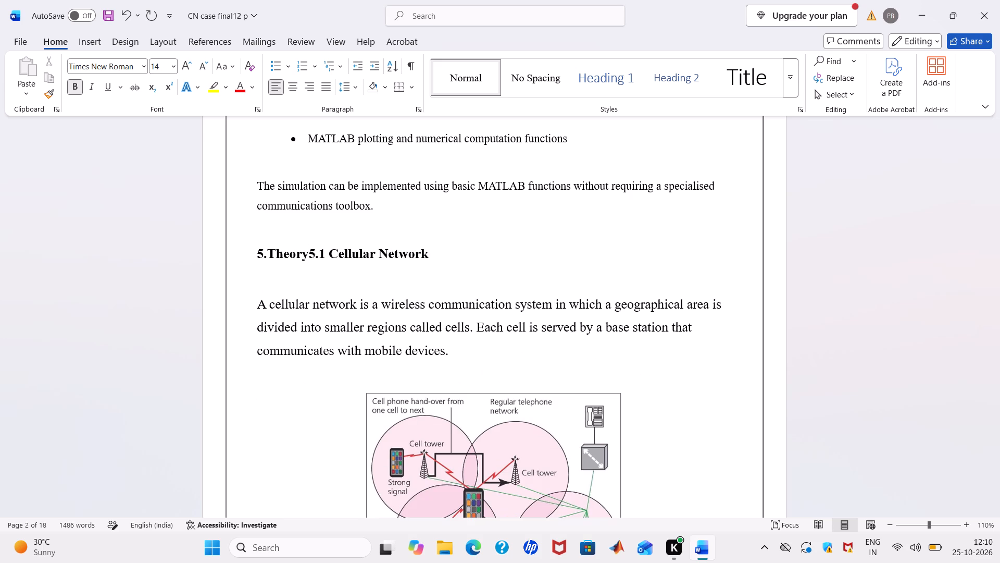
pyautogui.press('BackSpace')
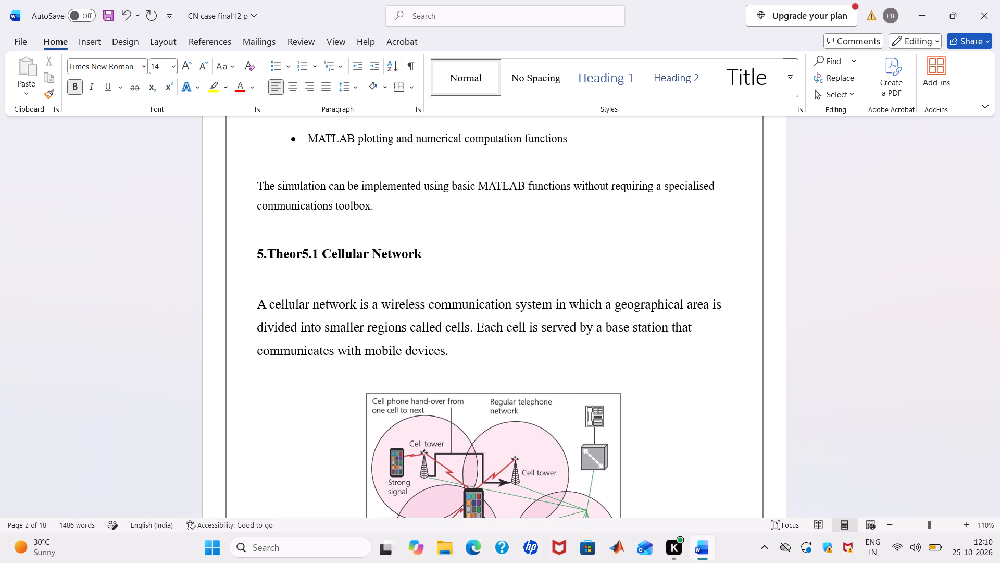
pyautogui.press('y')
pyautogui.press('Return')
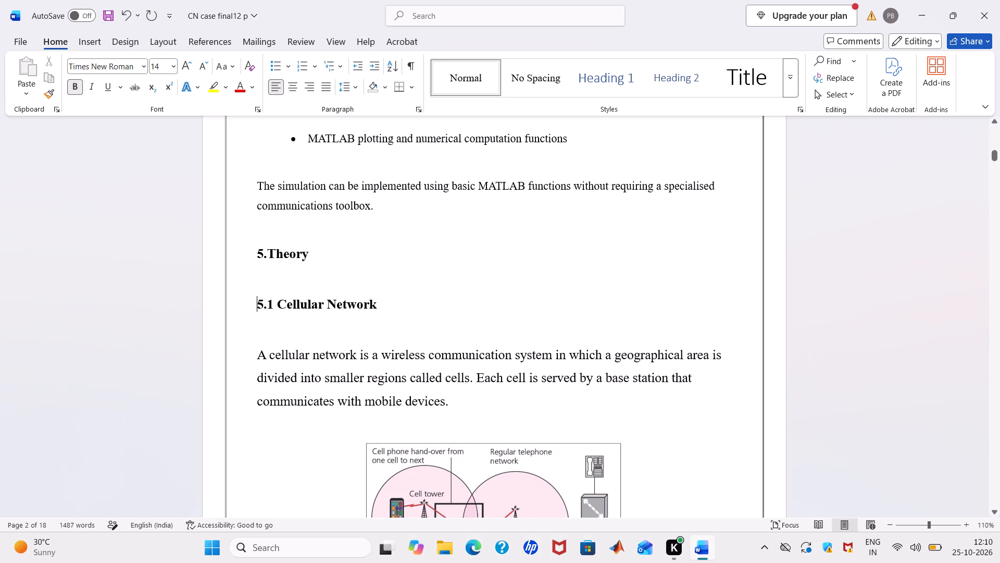
# Set the line spacing of the "5.Theory" and "5.1 Cellular Network" headings to 1.0.
pyautogui.click(255, 253)
pyautogui.click(392, 326)
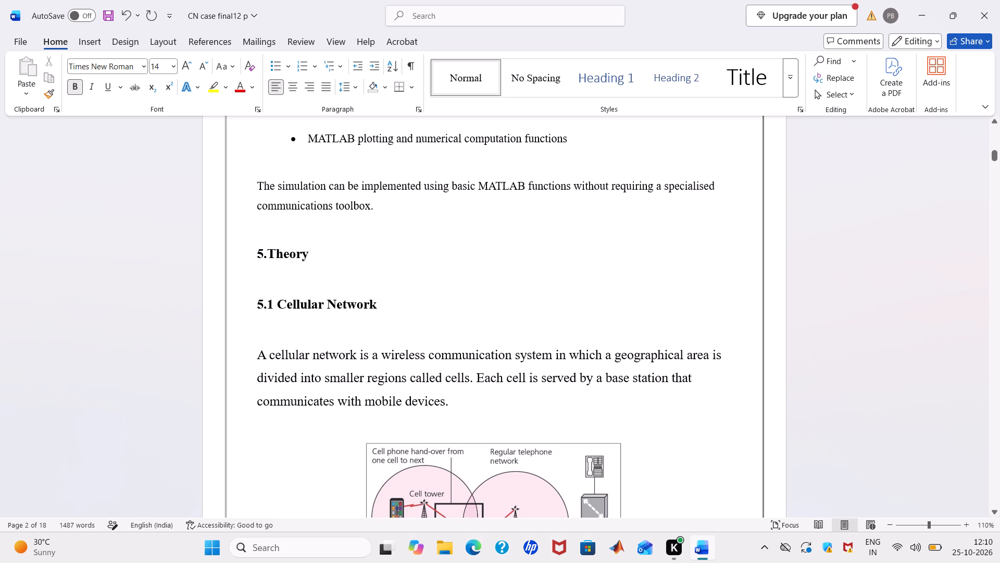
pyautogui.click(337, 350)
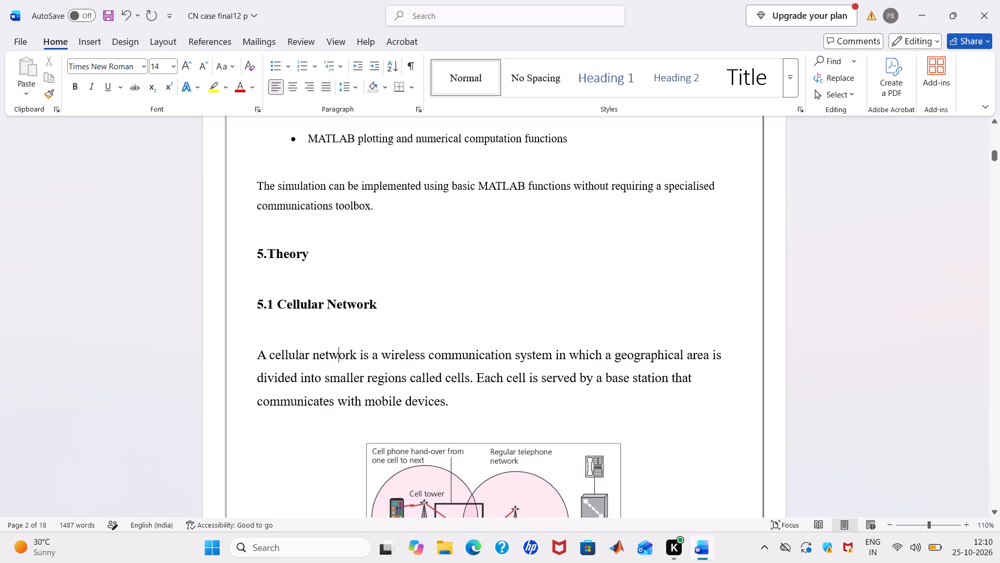
pyautogui.click(262, 338)
pyautogui.click(262, 338)
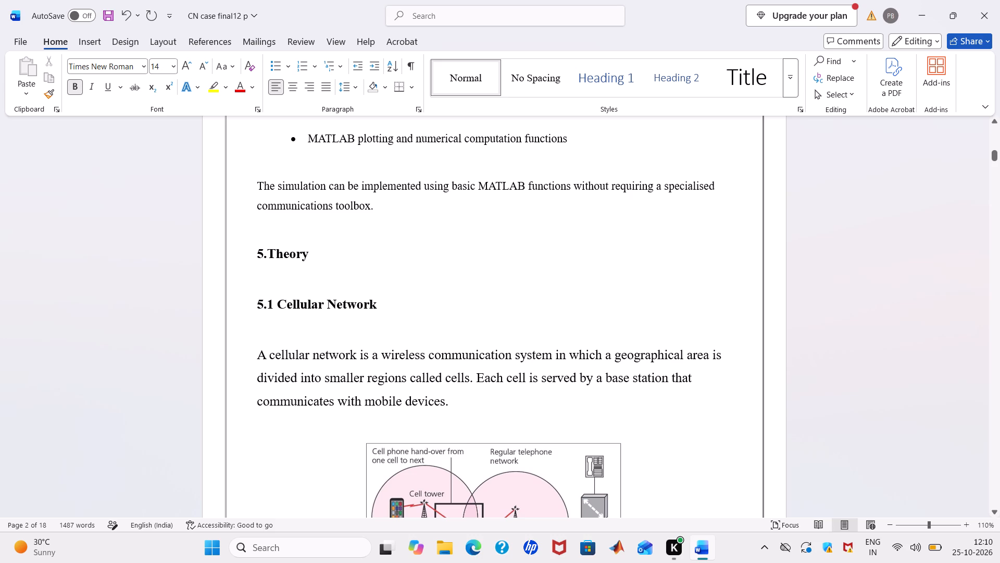
pyautogui.tripleClick(290, 337)
pyautogui.click(419, 318)
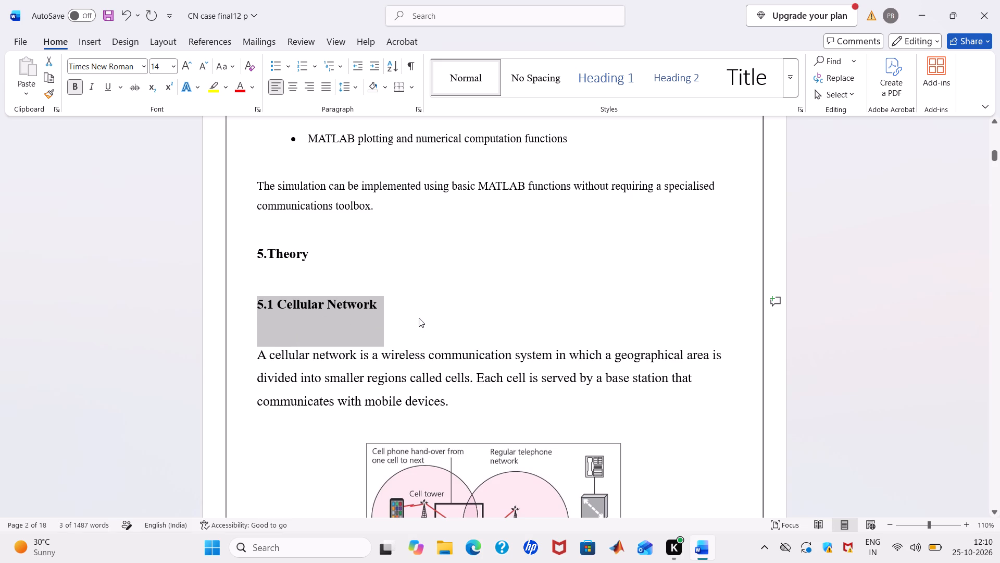
pyautogui.moveTo(259, 253); pyautogui.dragTo(440, 332)
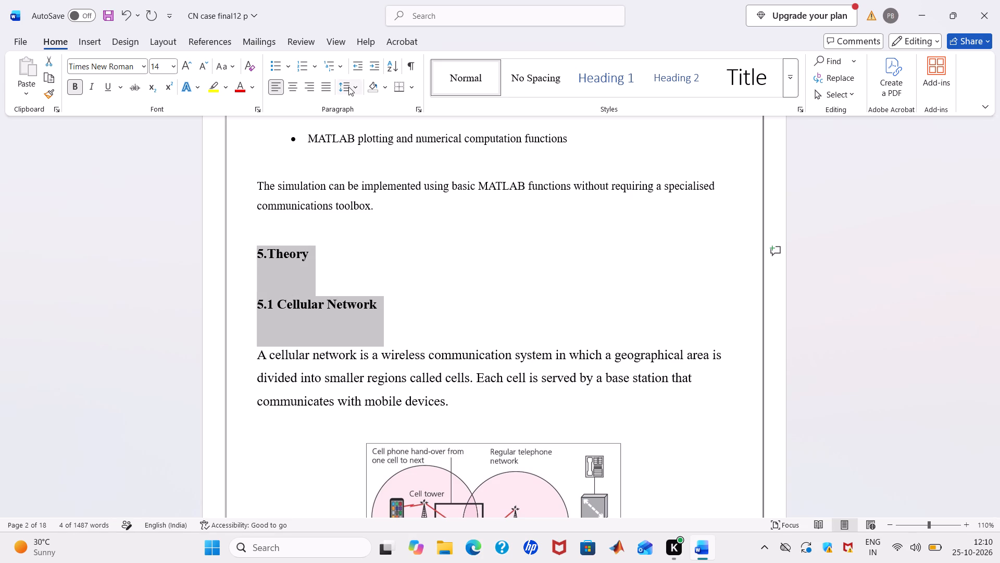
pyautogui.click(351, 89)
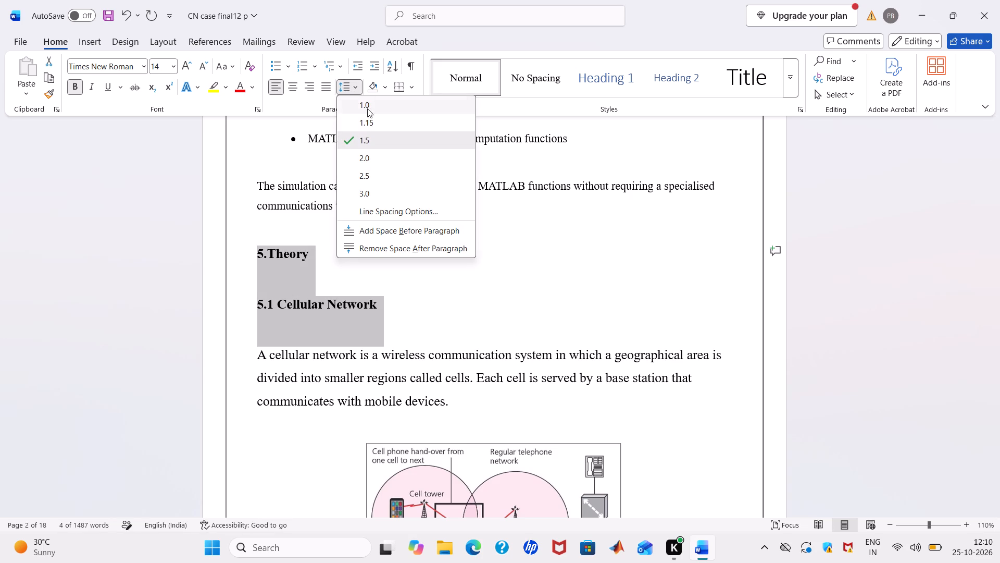
pyautogui.click(367, 103)
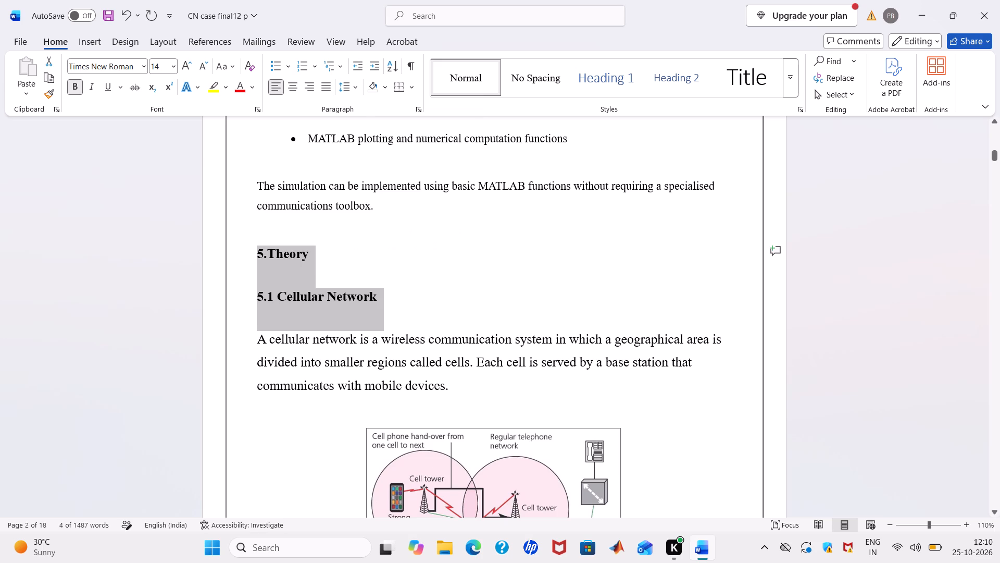
pyautogui.click(347, 87)
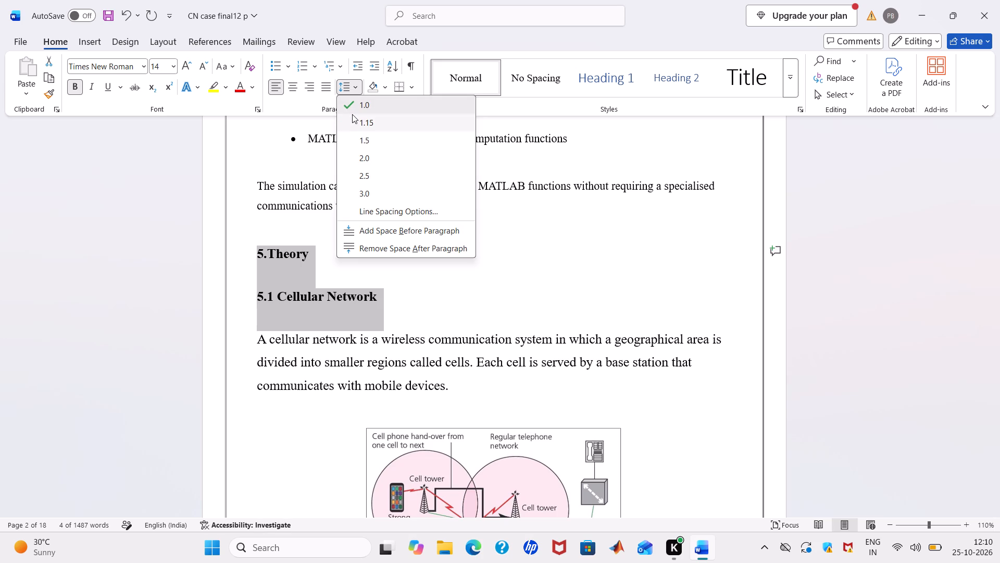
pyautogui.click(353, 105)
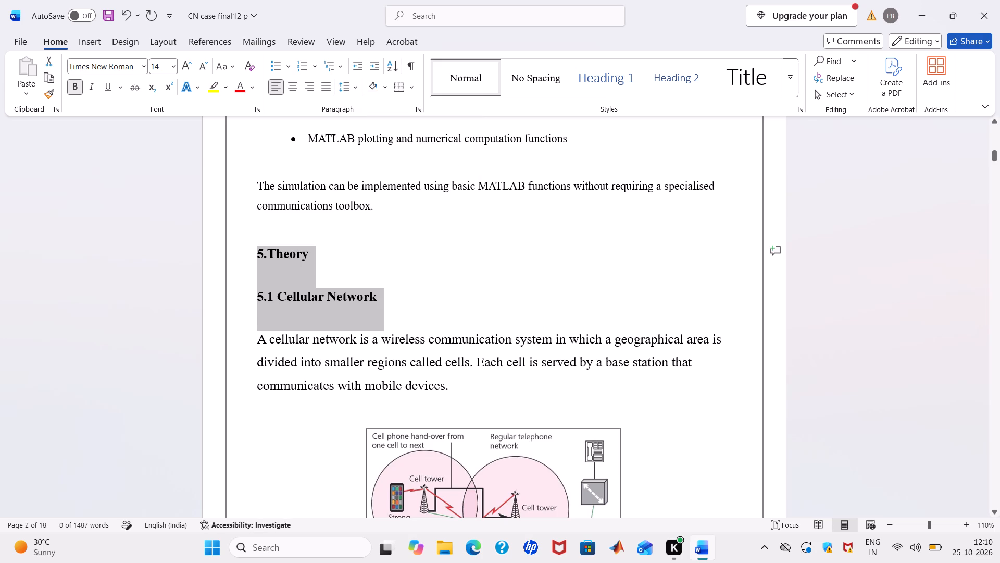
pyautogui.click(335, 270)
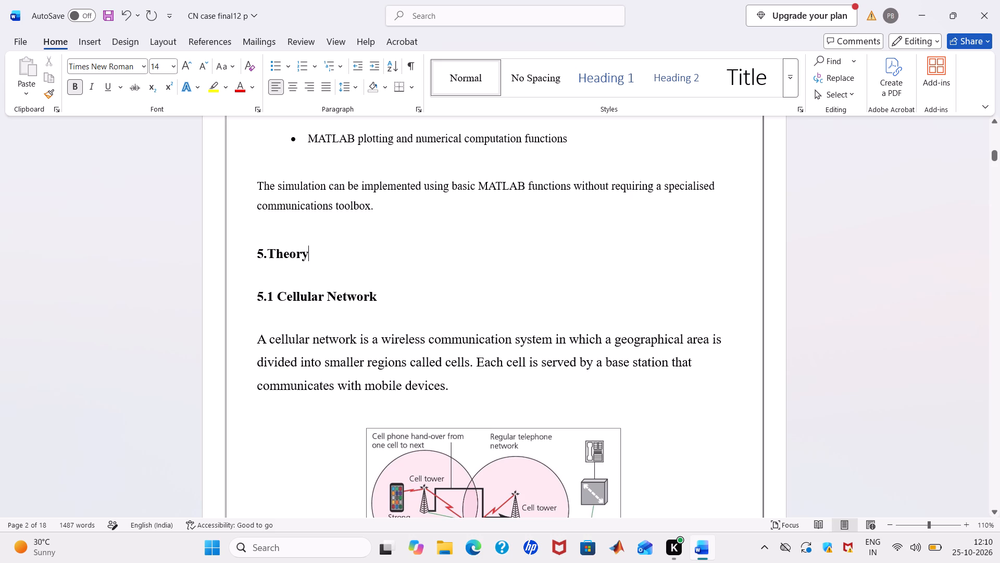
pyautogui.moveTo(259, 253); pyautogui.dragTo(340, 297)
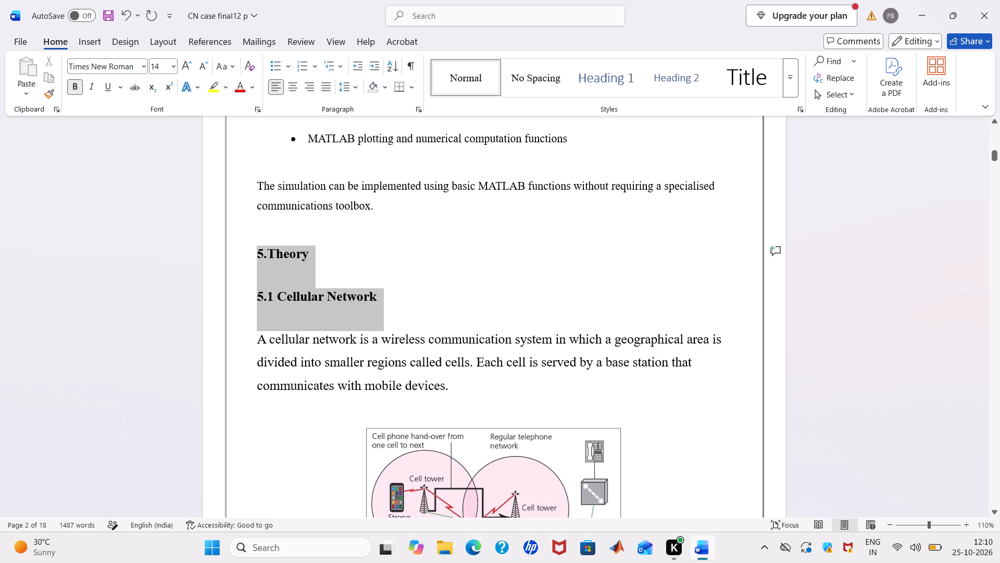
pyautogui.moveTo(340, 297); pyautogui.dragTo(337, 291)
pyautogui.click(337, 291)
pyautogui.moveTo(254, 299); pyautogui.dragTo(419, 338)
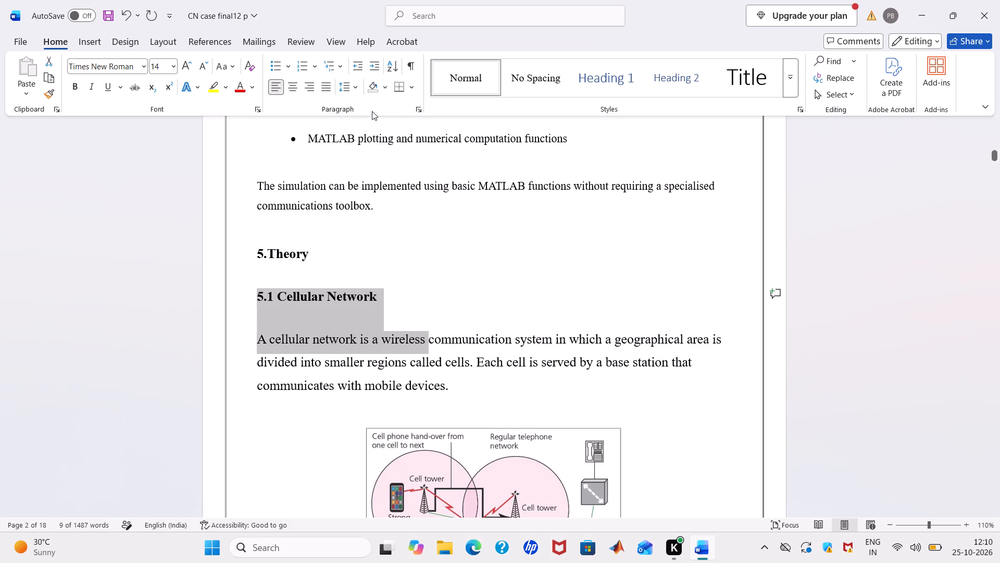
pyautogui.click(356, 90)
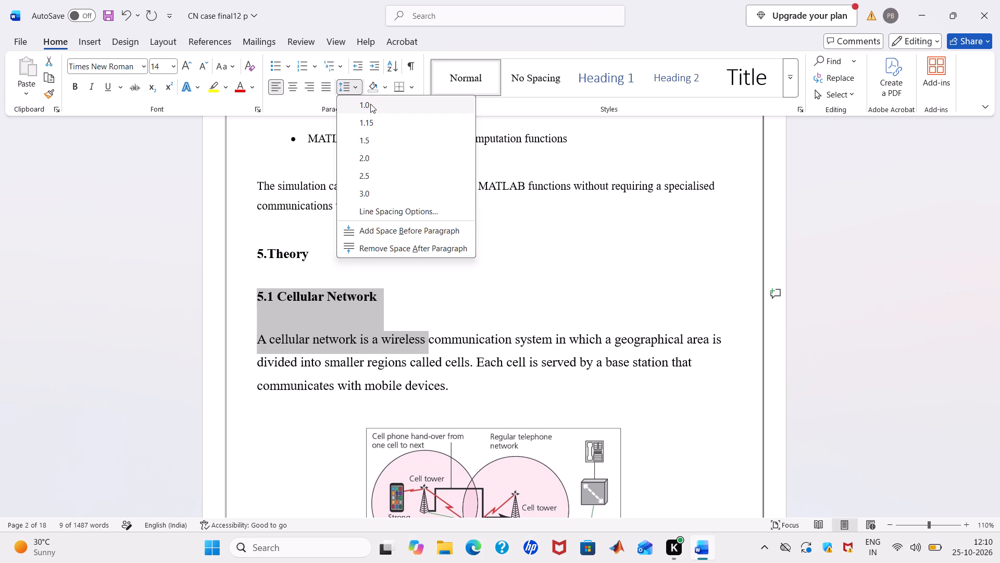
# Set the line spacing of the "5.1 Cellular Network" heading and the paragraph below it to 1.0.
pyautogui.click(370, 104)
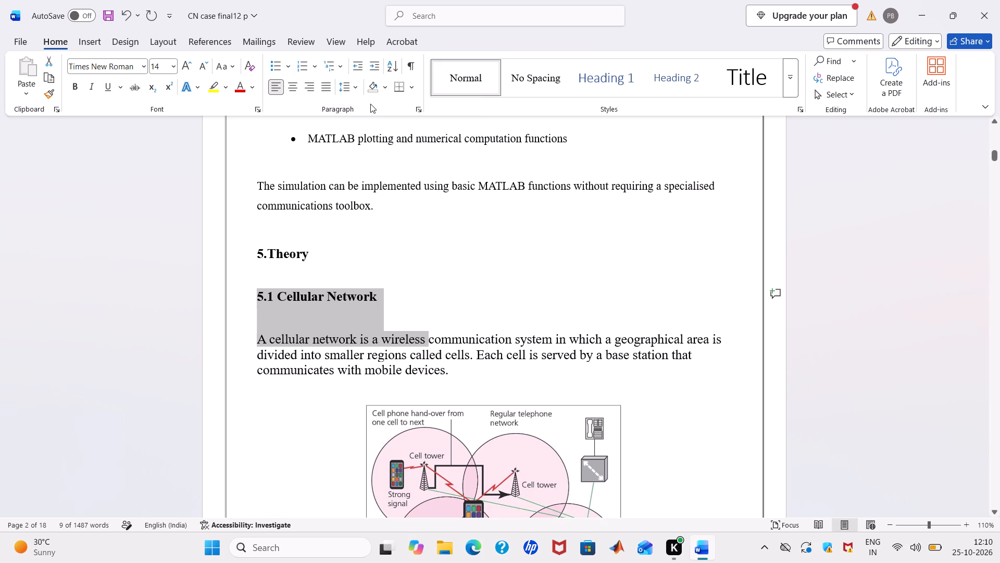
pyautogui.click(455, 256)
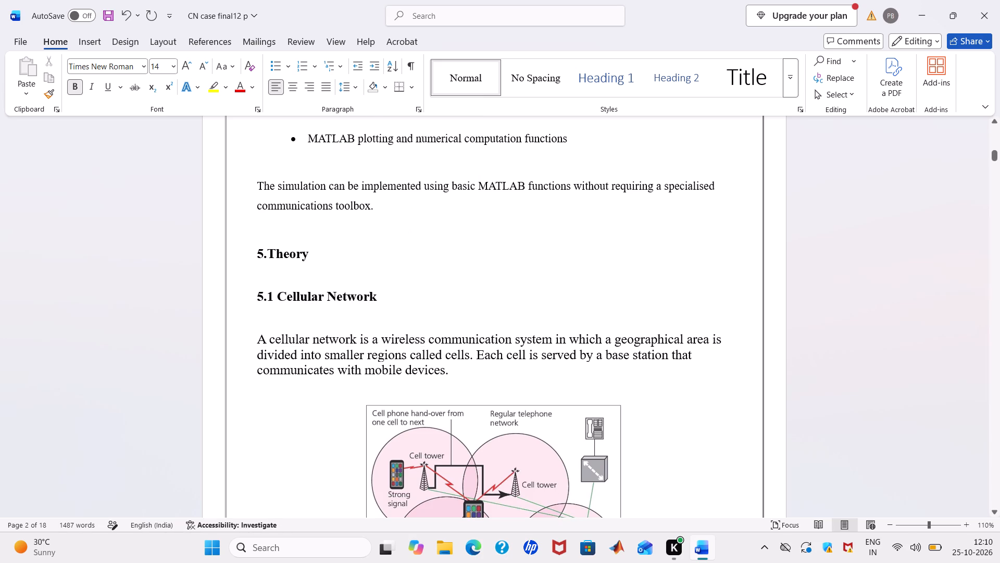
# Review the spacing and bulleted lists from section 5.1 Cellular Network through 5.2 Received Signal Strength (RSS) to 5.3 Handover.
pyautogui.scroll(-1, 423, 373)
pyautogui.hscroll(1, 423, 373)
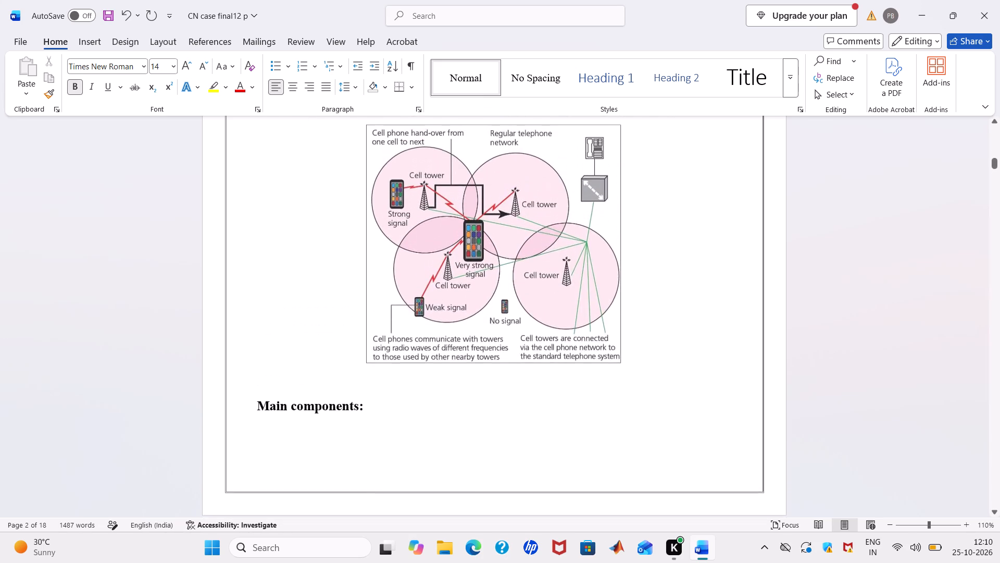
pyautogui.hscroll(2, 423, 373)
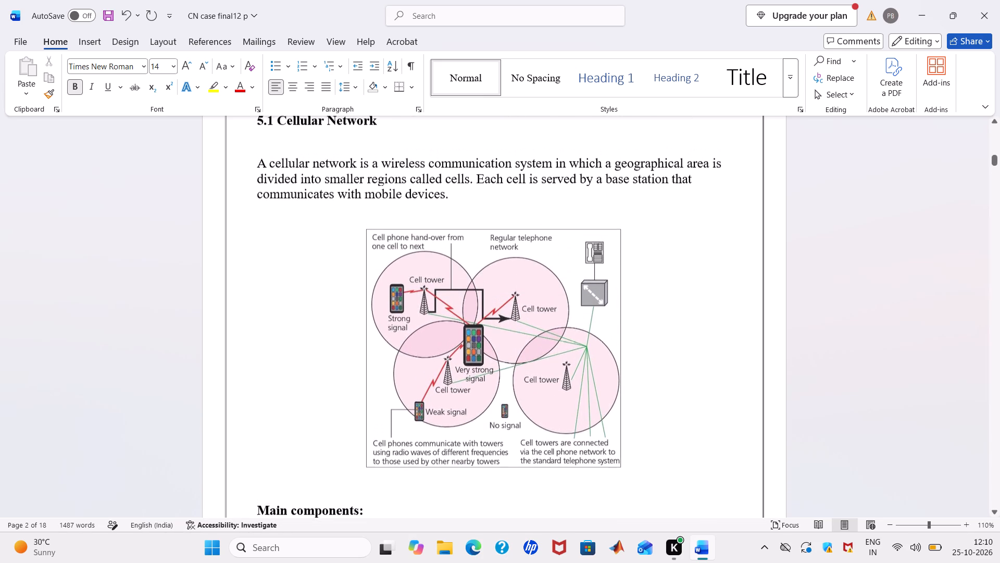
pyautogui.hscroll(2, 423, 373)
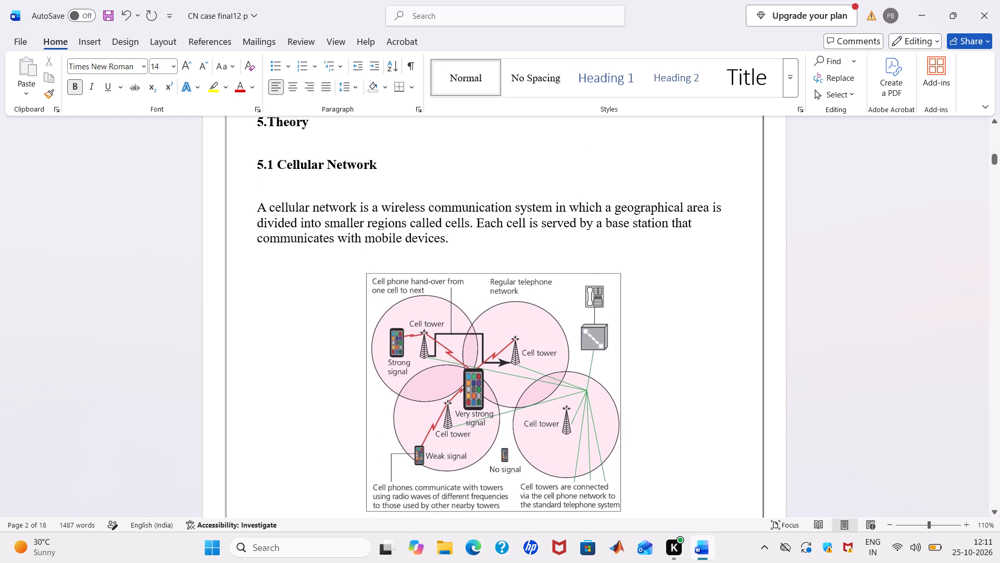
pyautogui.scroll(-5, 370, 335)
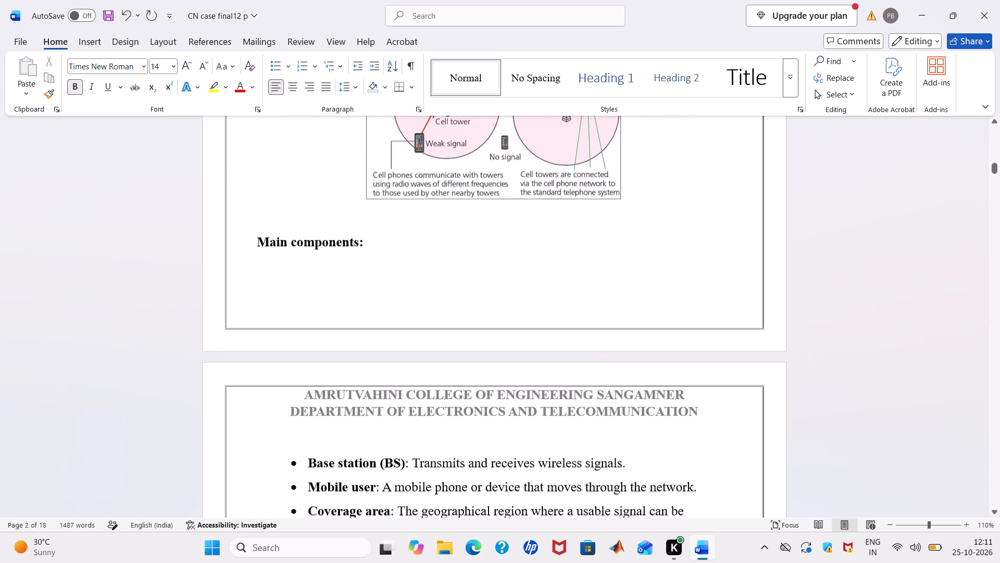
pyautogui.scroll(-2, 370, 335)
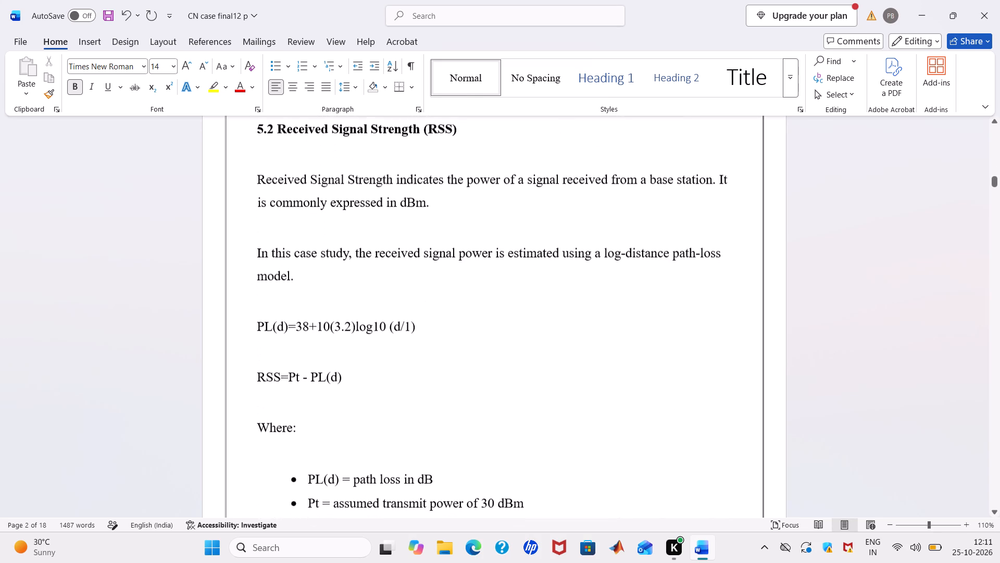
pyautogui.scroll(-1, 370, 335)
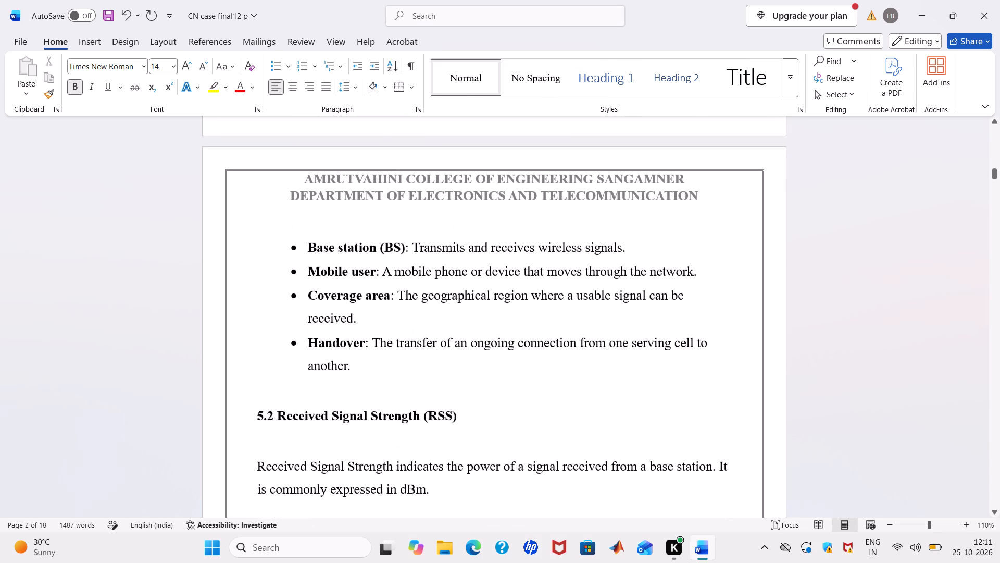
pyautogui.click(304, 440)
pyautogui.click(300, 442)
pyautogui.scroll(-1, 300, 442)
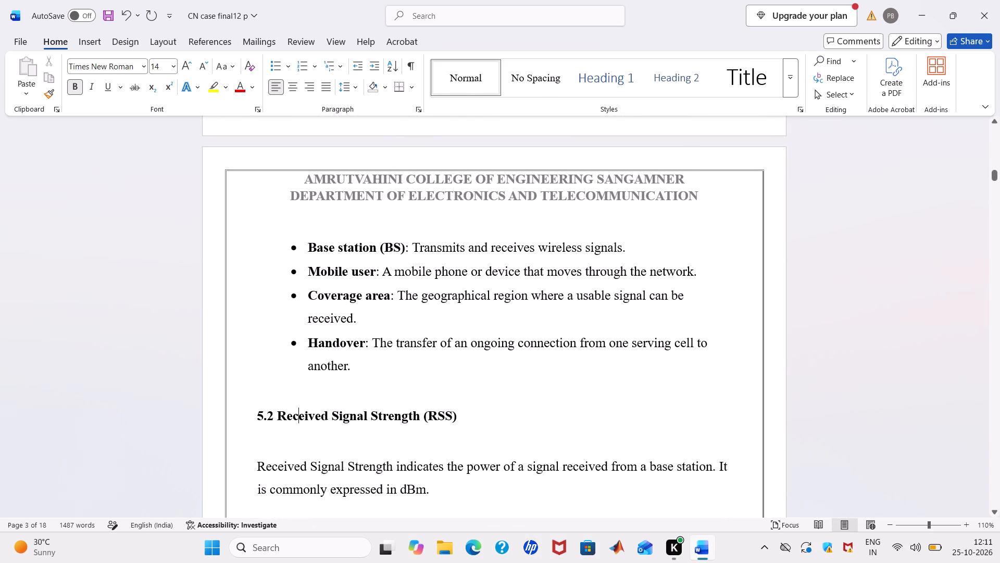
pyautogui.scroll(-1, 300, 442)
pyautogui.click(303, 293)
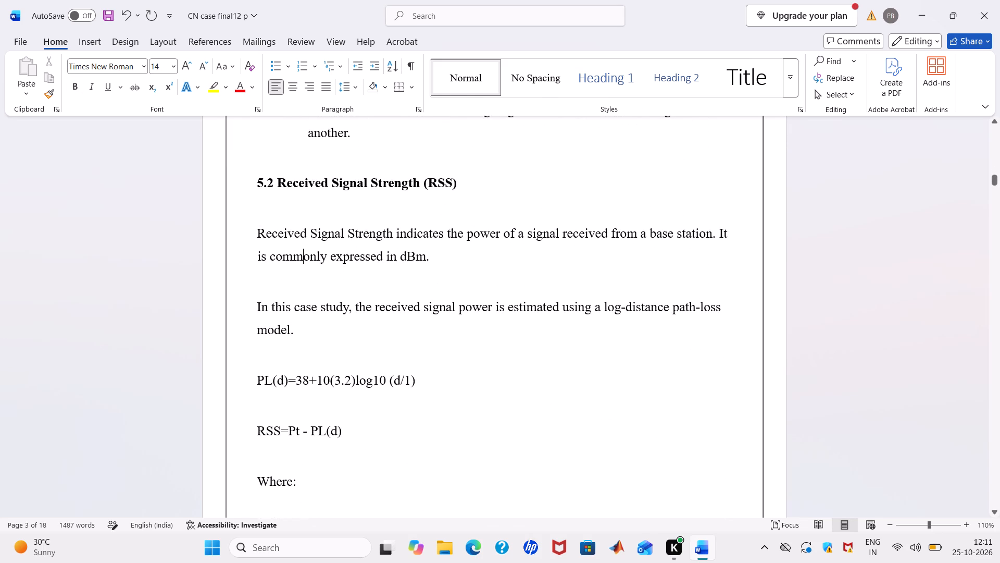
pyautogui.doubleClick(303, 293)
pyautogui.click(305, 361)
pyautogui.scroll(-5, 305, 361)
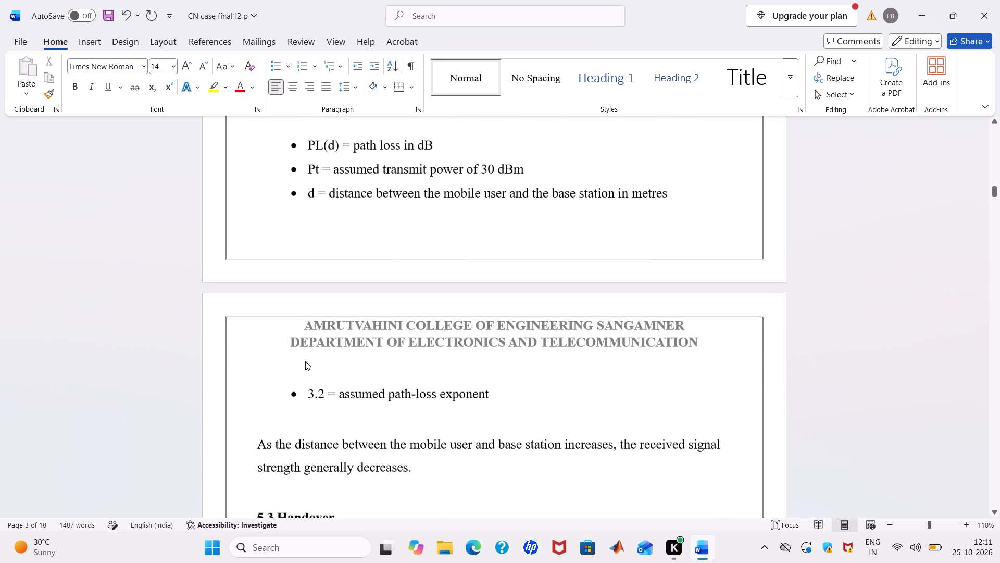
pyautogui.scroll(-1, 305, 361)
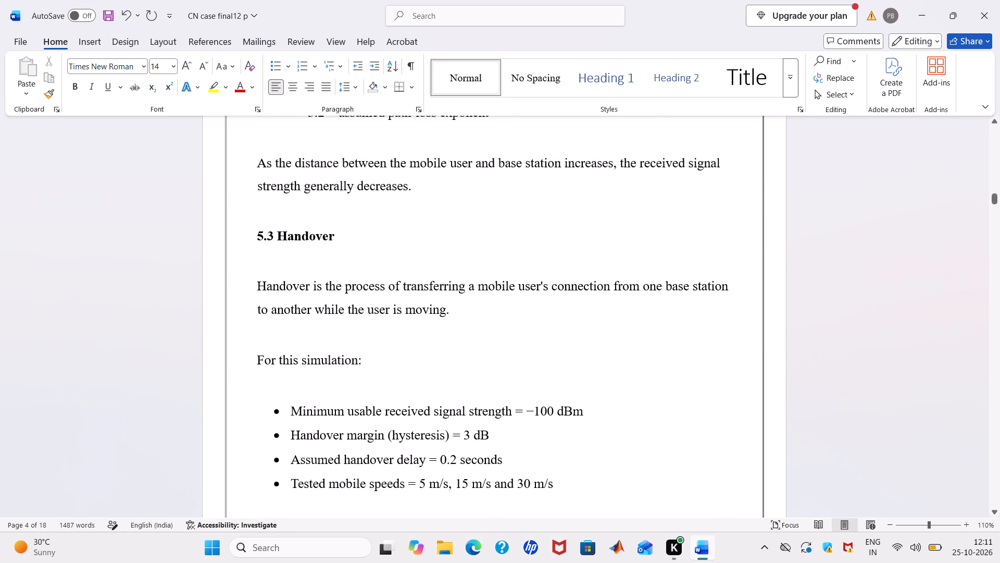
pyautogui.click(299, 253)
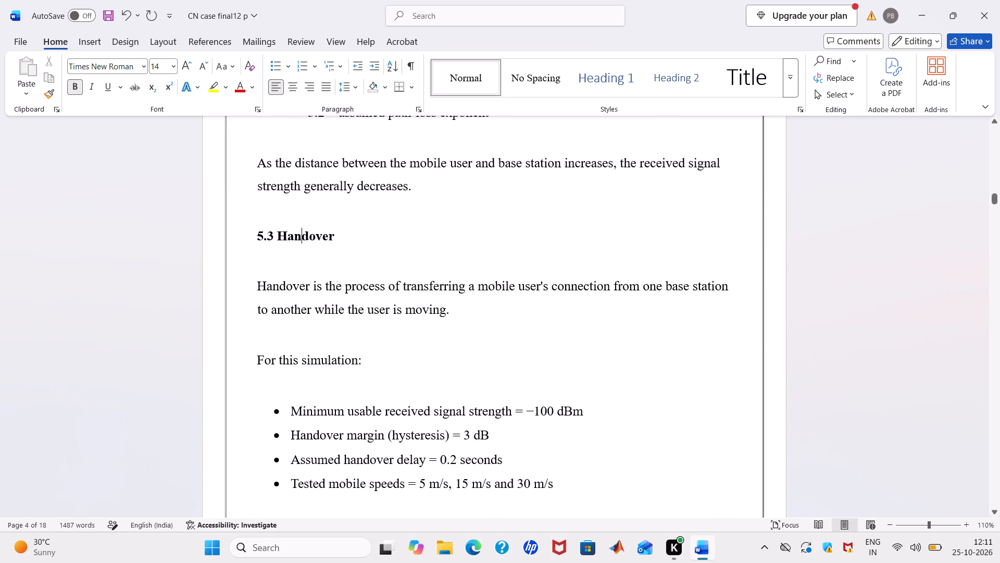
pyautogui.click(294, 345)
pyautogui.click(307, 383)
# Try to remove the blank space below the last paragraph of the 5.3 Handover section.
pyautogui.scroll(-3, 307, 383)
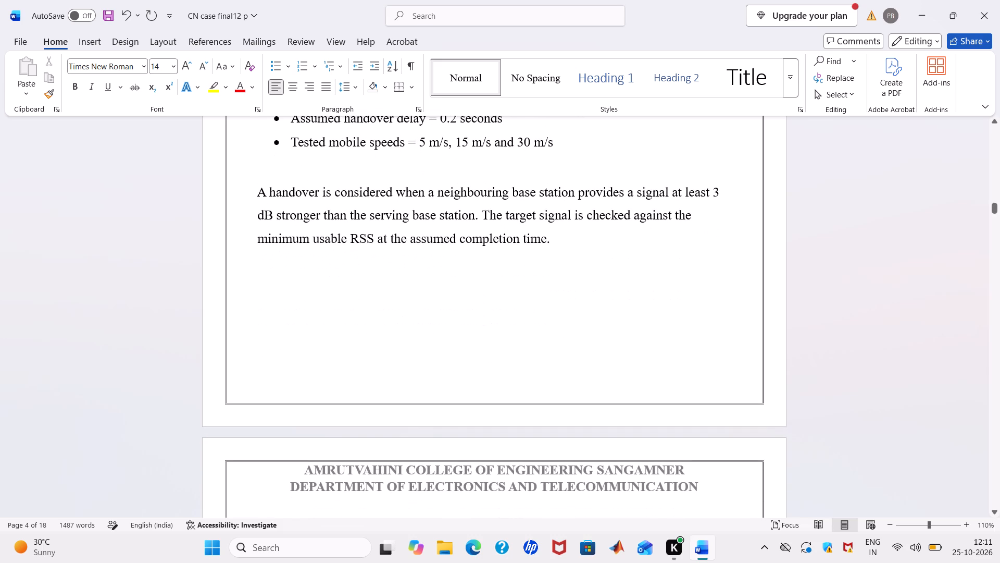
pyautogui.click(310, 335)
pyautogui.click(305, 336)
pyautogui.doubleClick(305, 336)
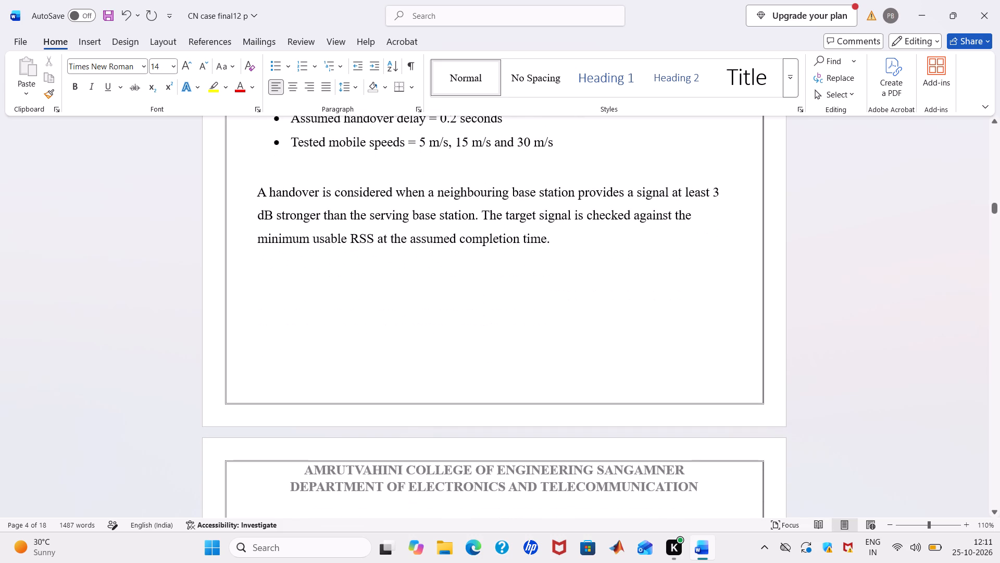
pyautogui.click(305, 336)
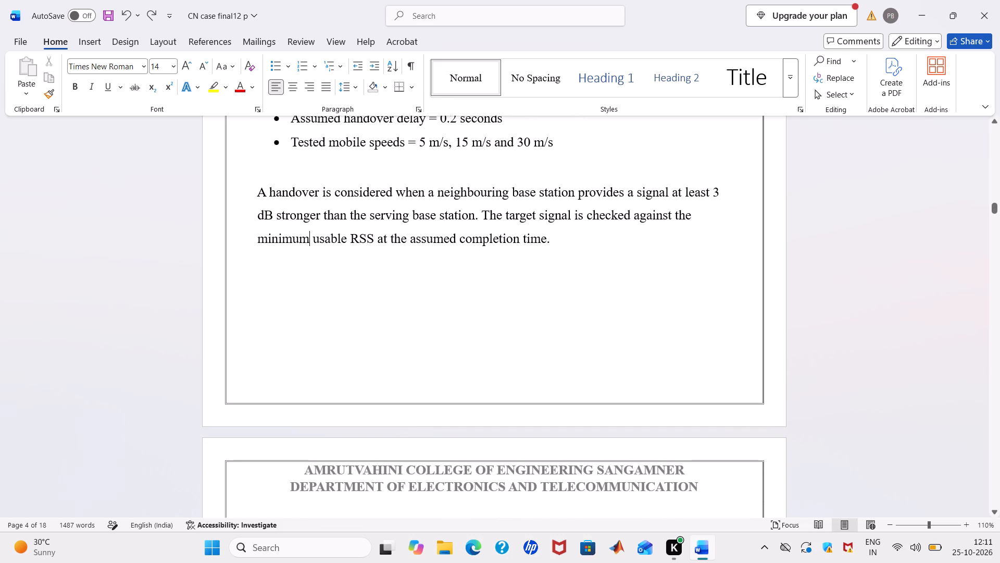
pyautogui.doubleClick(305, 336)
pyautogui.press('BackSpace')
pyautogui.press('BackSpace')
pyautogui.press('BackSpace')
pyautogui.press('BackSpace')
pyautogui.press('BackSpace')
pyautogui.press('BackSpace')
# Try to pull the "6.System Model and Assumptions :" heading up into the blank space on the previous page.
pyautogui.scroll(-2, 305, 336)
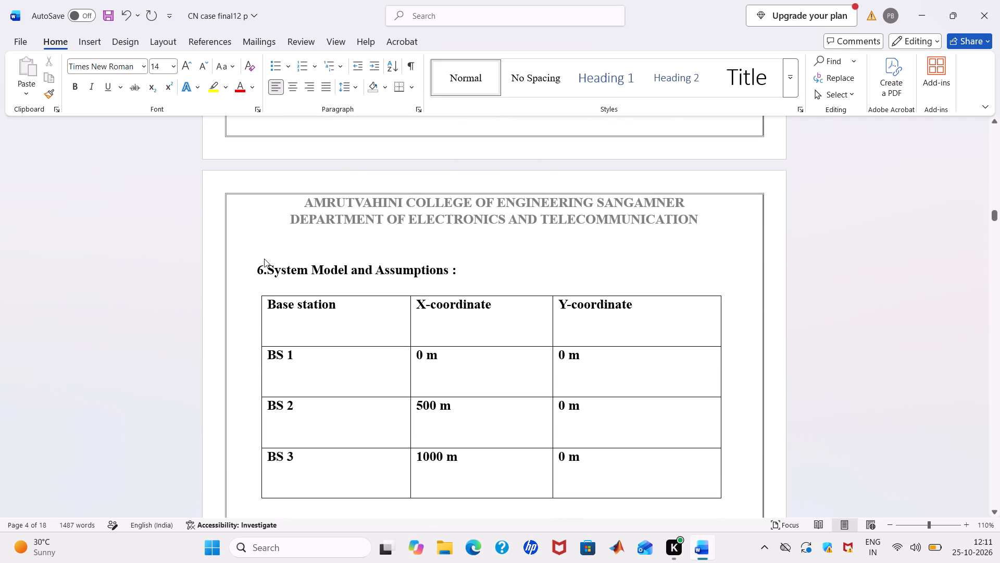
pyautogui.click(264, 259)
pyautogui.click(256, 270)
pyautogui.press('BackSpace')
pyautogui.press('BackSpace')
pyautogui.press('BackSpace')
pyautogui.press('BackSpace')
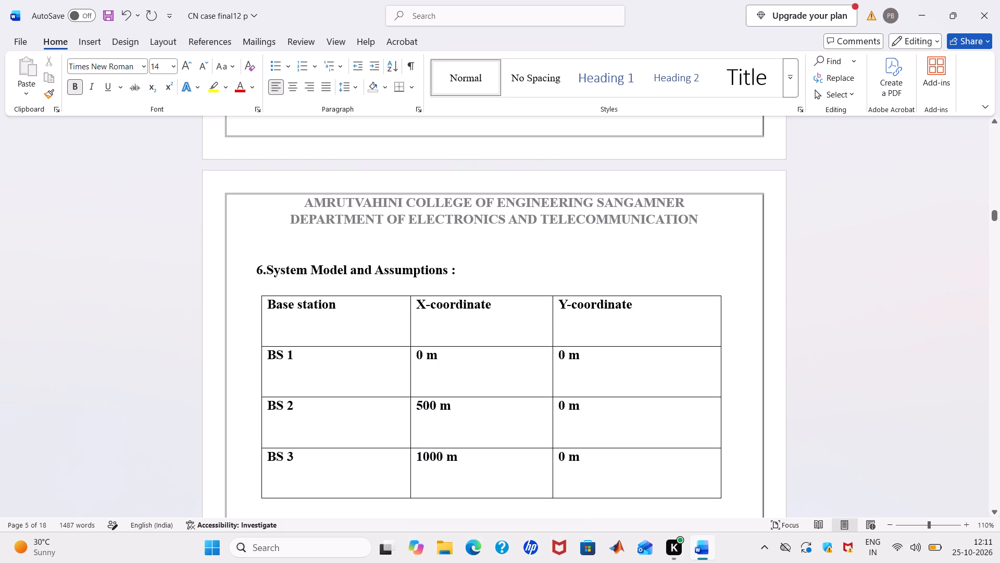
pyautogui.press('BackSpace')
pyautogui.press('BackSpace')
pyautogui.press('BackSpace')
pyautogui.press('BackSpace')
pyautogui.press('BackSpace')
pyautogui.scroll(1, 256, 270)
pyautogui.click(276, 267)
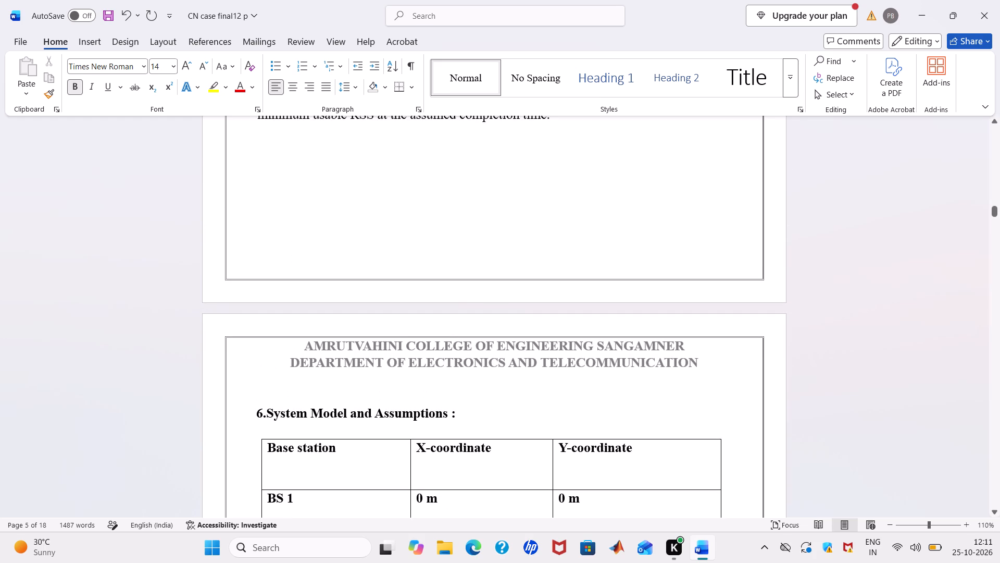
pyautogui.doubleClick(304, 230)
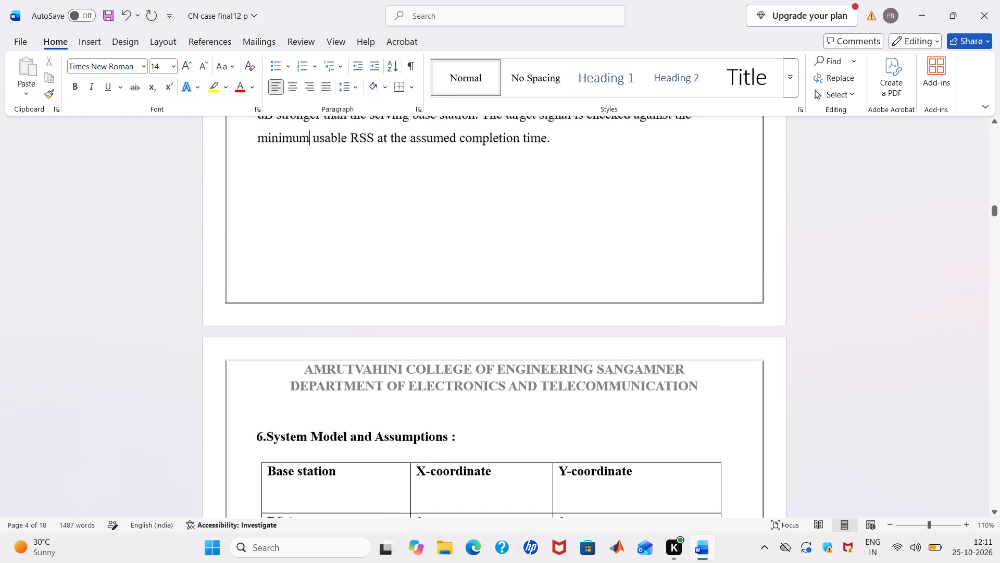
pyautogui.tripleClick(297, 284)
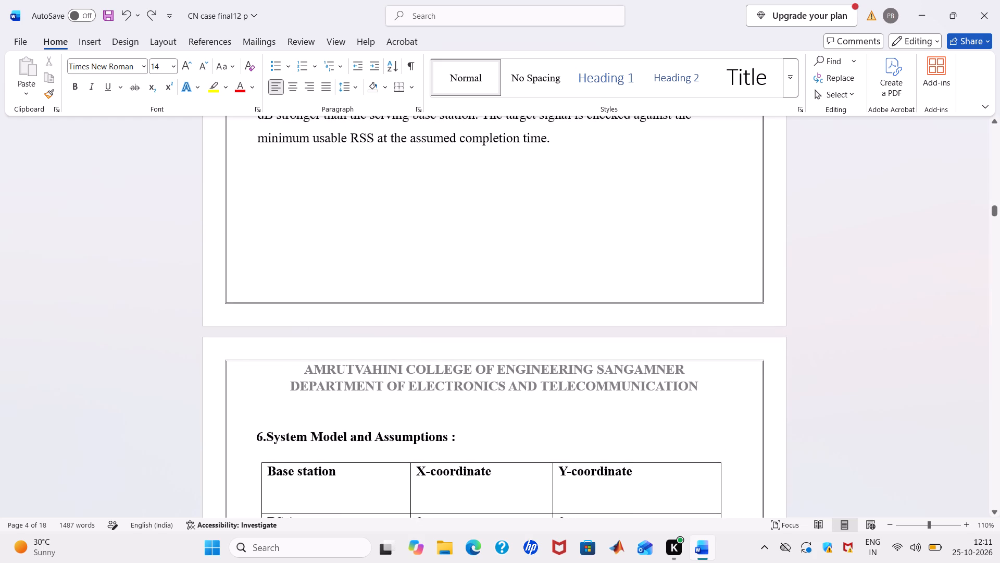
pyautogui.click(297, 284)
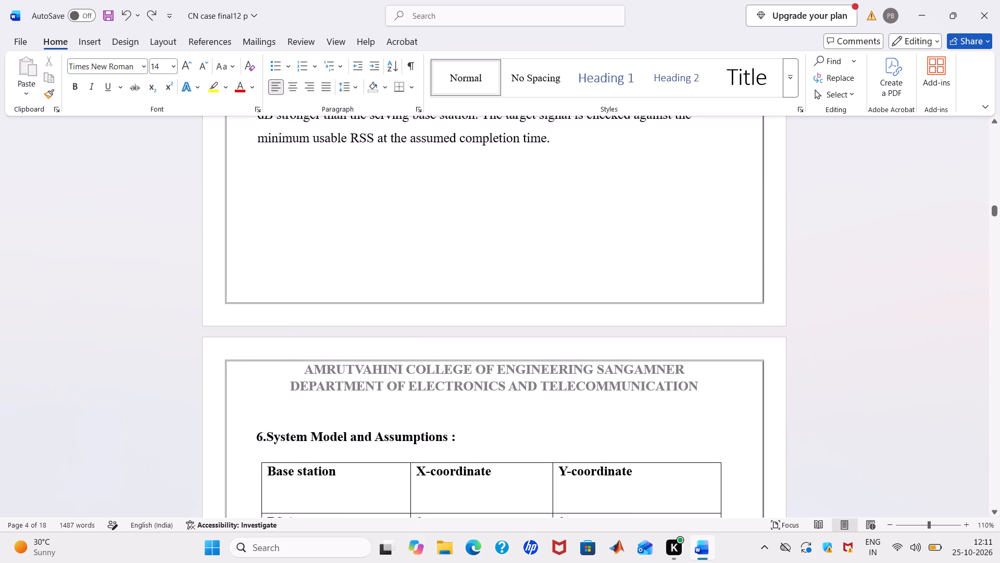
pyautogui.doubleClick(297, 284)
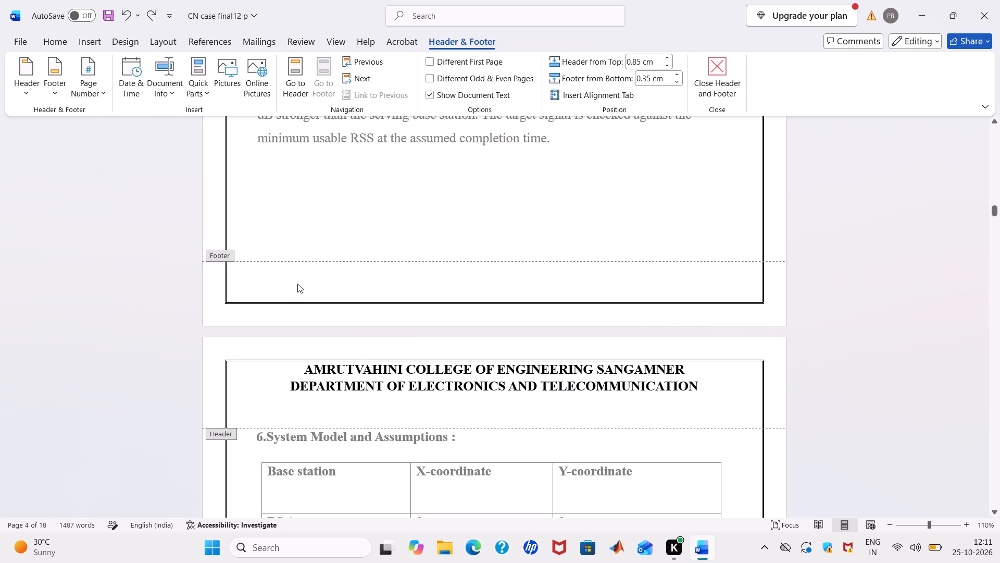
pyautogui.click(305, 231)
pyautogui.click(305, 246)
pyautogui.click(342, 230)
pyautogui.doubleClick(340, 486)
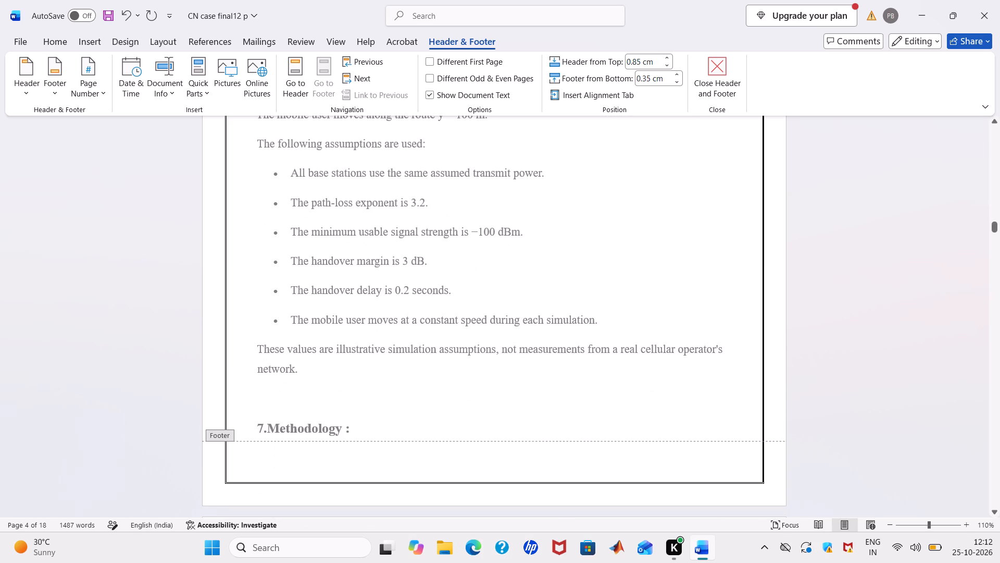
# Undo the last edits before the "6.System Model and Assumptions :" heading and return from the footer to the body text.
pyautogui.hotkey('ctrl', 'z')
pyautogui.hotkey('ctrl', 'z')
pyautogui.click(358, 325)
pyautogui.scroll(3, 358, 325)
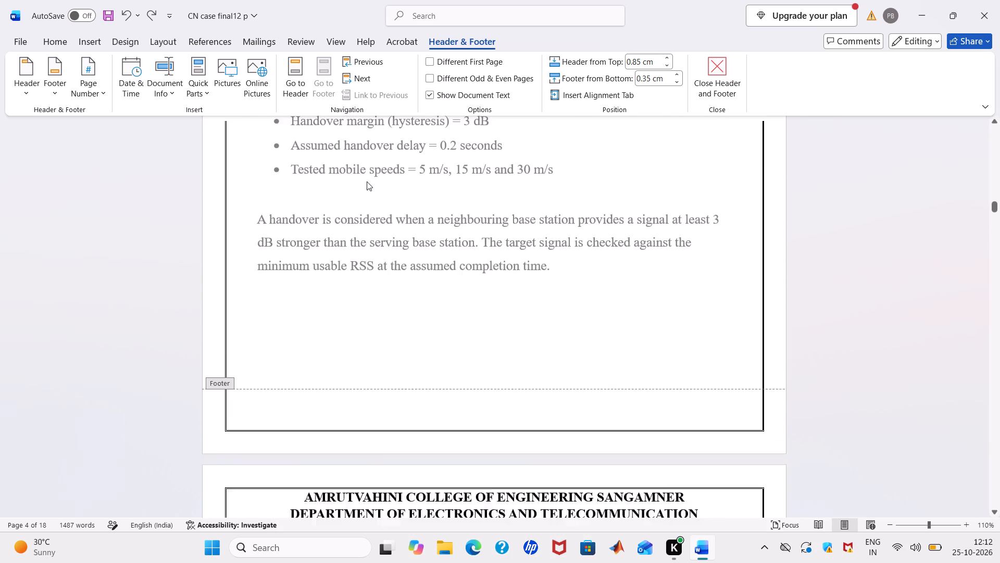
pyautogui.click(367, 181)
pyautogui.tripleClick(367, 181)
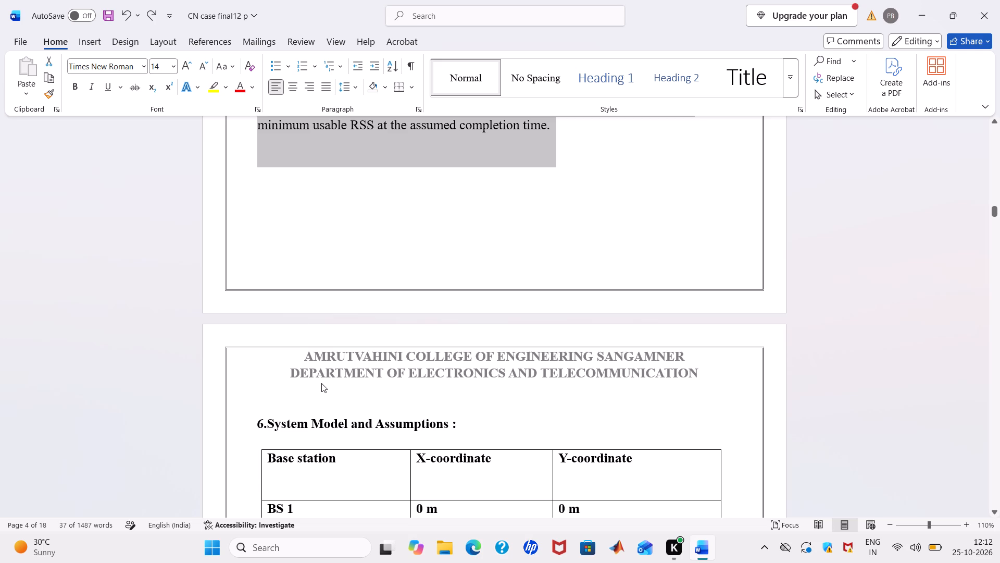
# Remove the blank lines after "RSSmap = zeros(size(Xg));", "end" and "hold on;" in the coverage map part of the simulation code.
pyautogui.scroll(-5, 321, 383)
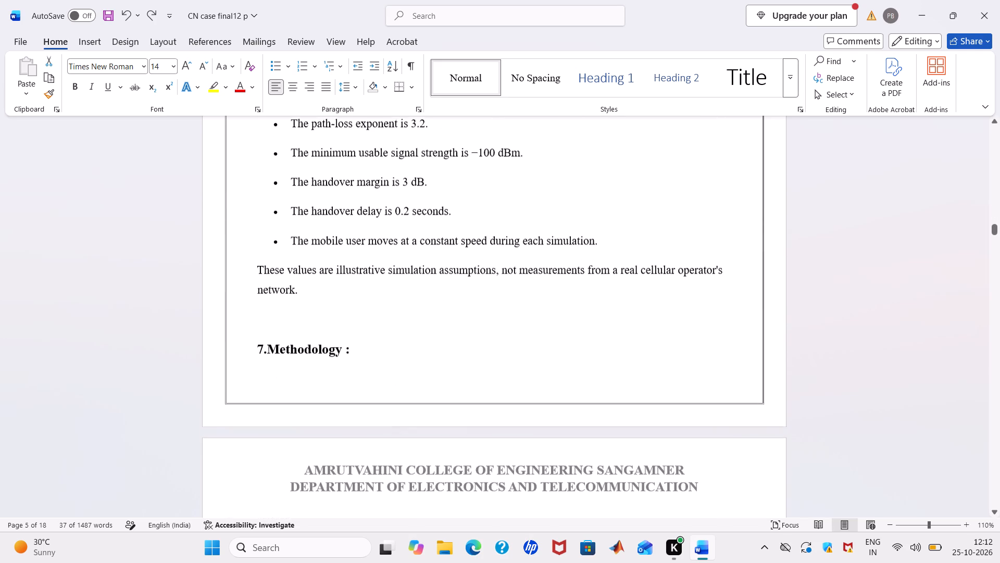
pyautogui.scroll(-4, 321, 383)
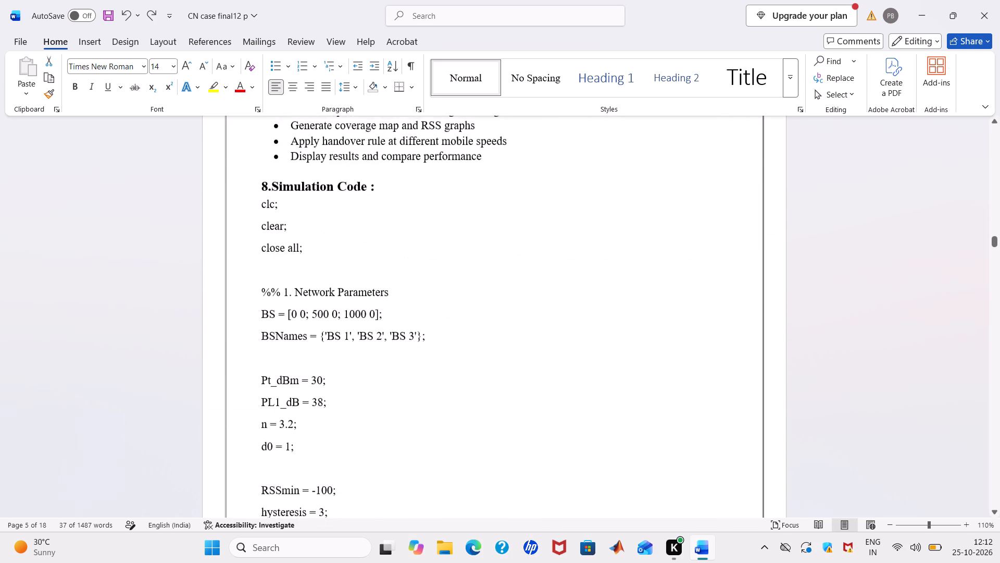
pyautogui.scroll(-4, 321, 383)
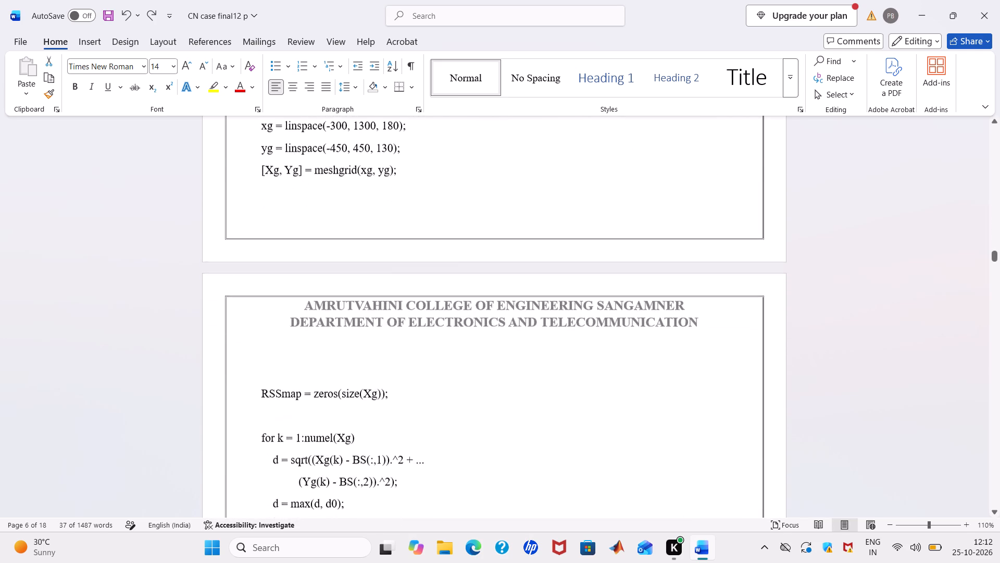
pyautogui.scroll(-1, 321, 383)
pyautogui.click(318, 243)
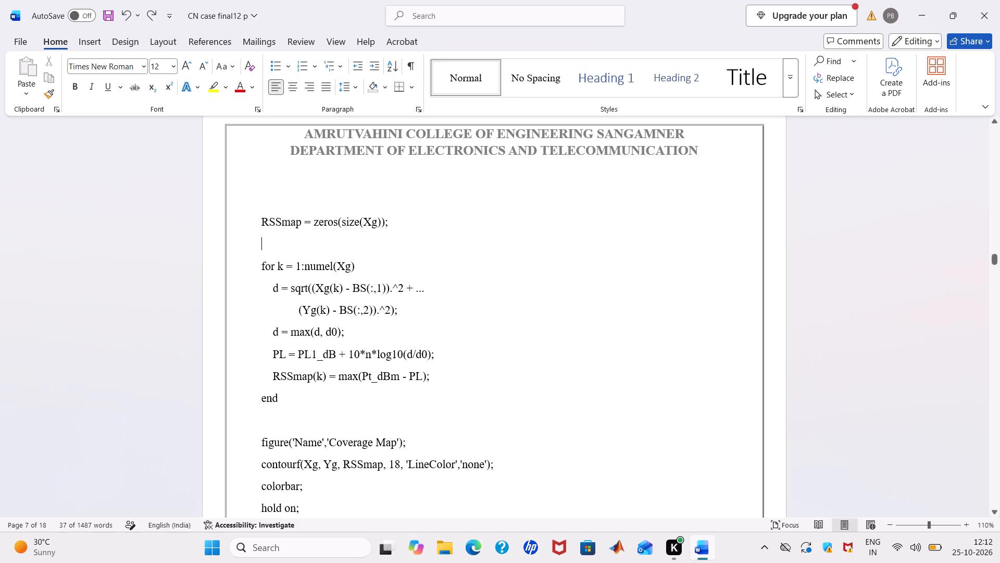
pyautogui.press('BackSpace')
pyautogui.press('BackSpace')
pyautogui.press('BackSpace')
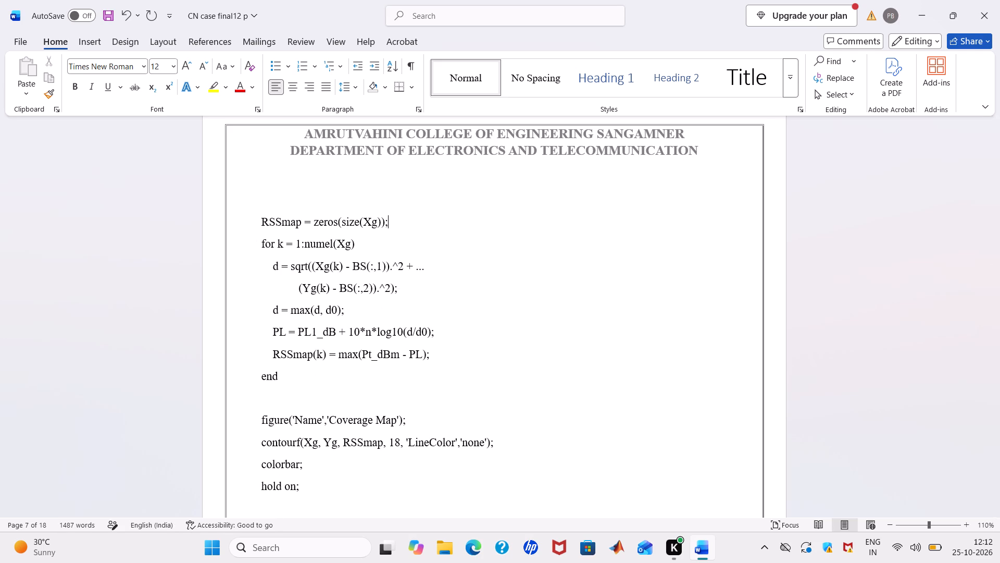
pyautogui.click(275, 393)
pyautogui.press('BackSpace')
pyautogui.press('BackSpace')
pyautogui.press('BackSpace')
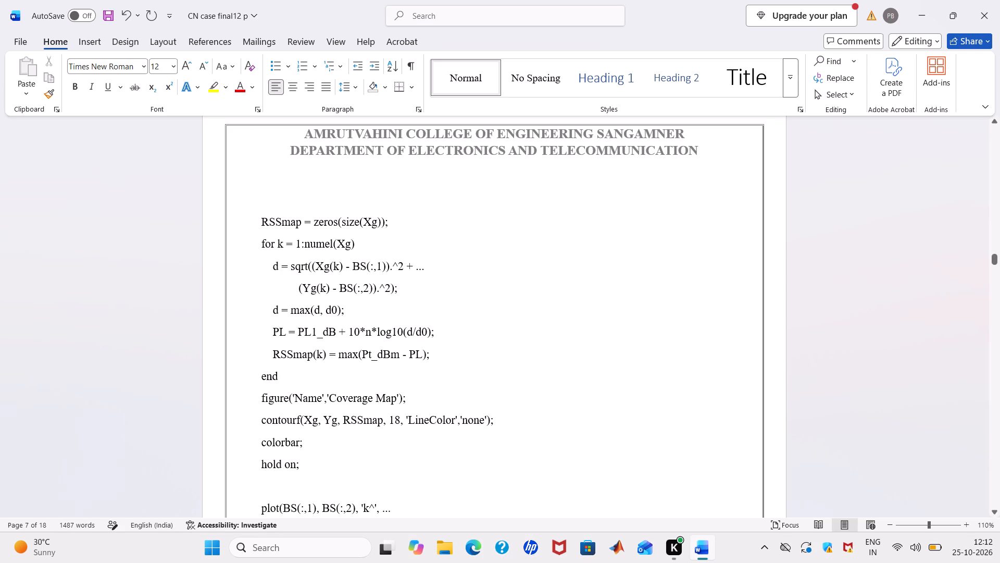
pyautogui.click(278, 494)
pyautogui.press('BackSpace')
pyautogui.press('BackSpace')
pyautogui.press('BackSpace')
# Remove the blank line above "%% 2. Cellular Coverage Map" together with the semicolon ending the HOdelay line.
pyautogui.scroll(1, 278, 494)
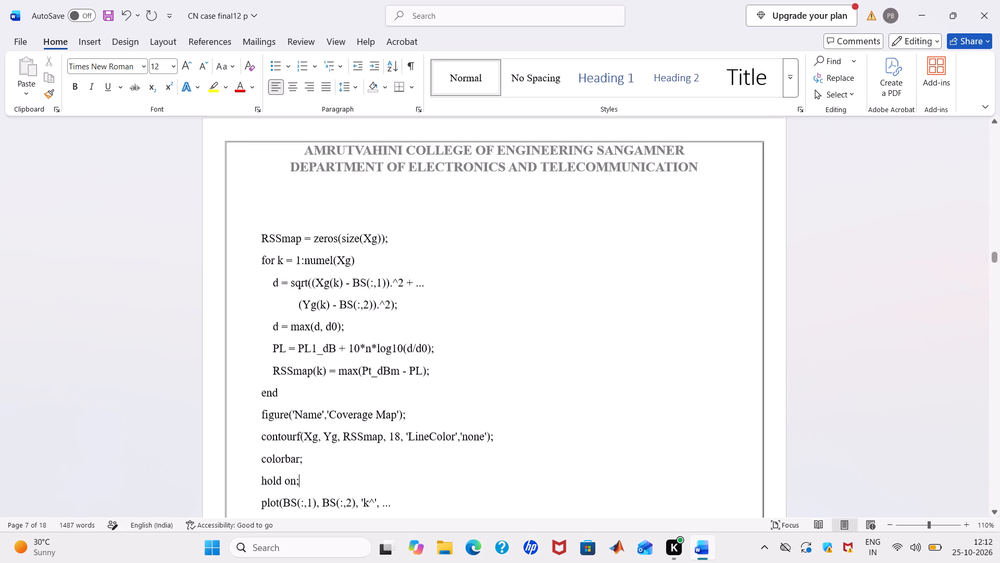
pyautogui.scroll(2, 278, 494)
pyautogui.click(311, 247)
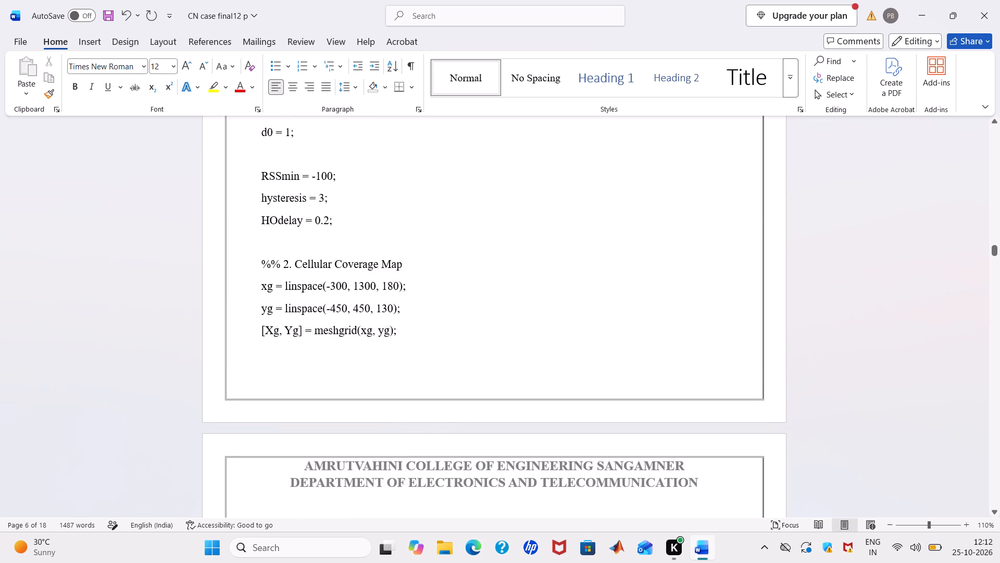
pyautogui.press('BackSpace')
pyautogui.press('BackSpace')
pyautogui.press('BackSpace')
pyautogui.press('BackSpace')
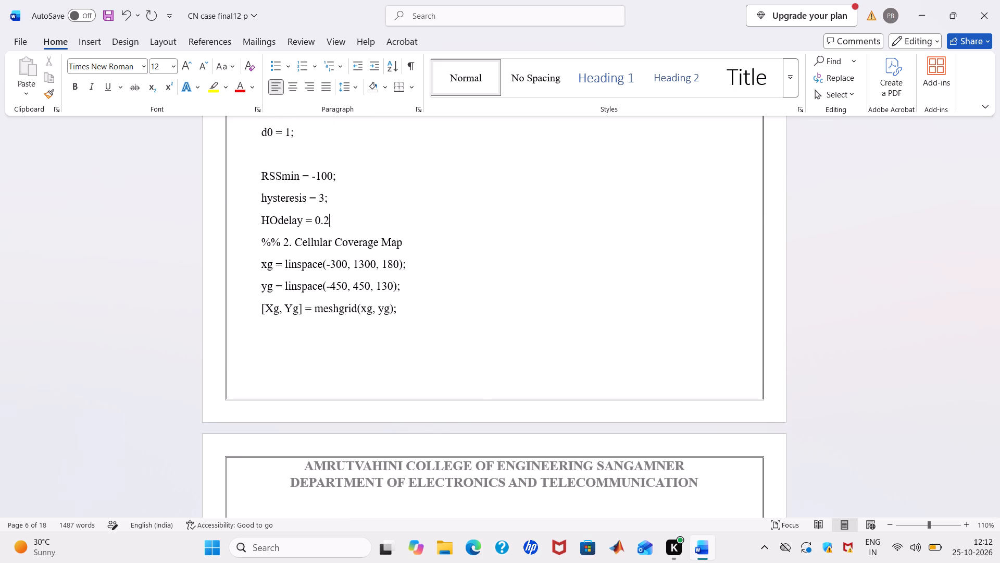
# Remove the blank lines after "close all;", the BSNames line and "d0 = 1;" in the simulation code.
pyautogui.scroll(1, 311, 247)
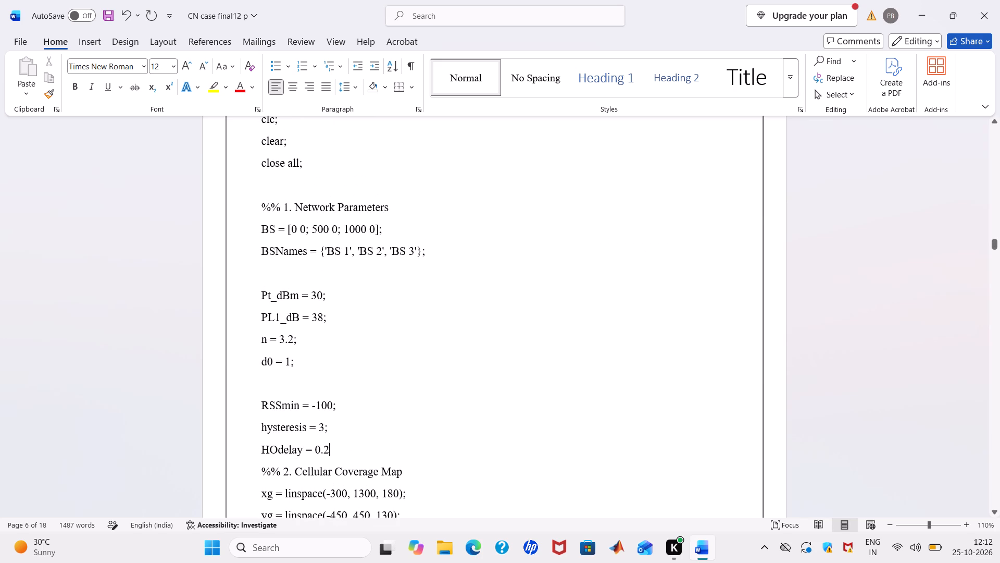
pyautogui.scroll(7, 293, 230)
pyautogui.scroll(-4, 293, 230)
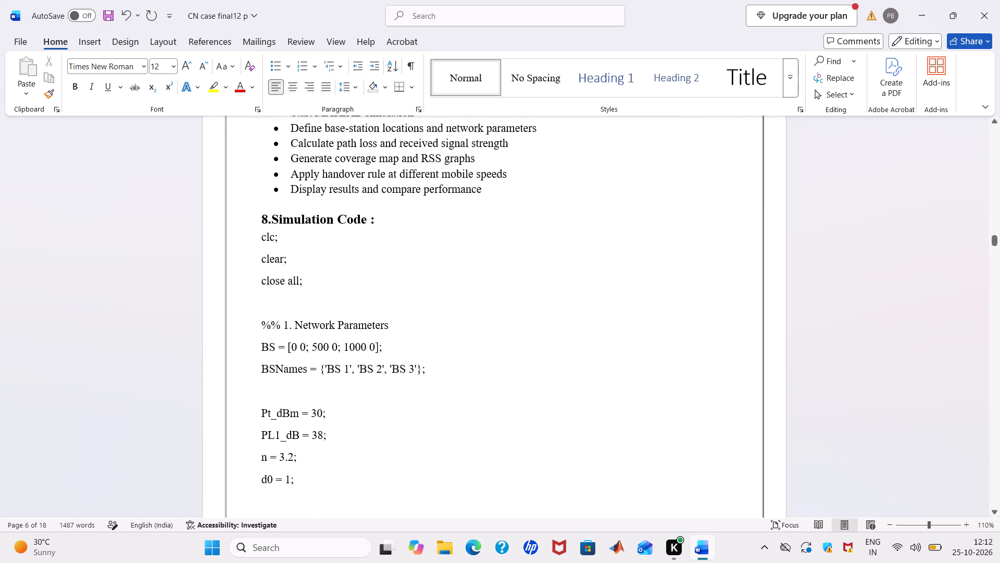
pyautogui.click(284, 299)
pyautogui.press('BackSpace')
pyautogui.press('BackSpace')
pyautogui.press('BackSpace')
pyautogui.click(280, 365)
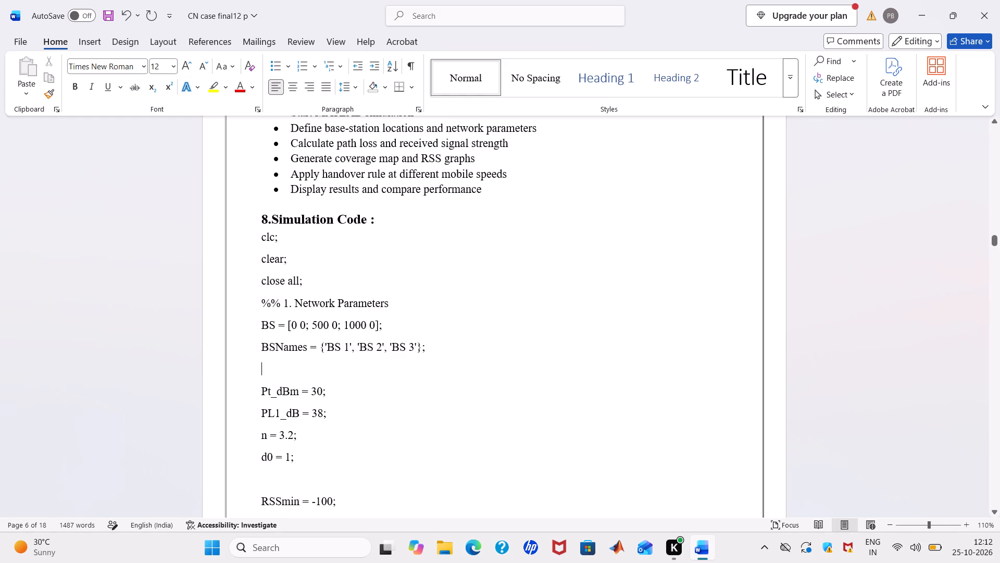
pyautogui.press('BackSpace')
pyautogui.press('BackSpace')
pyautogui.press('BackSpace')
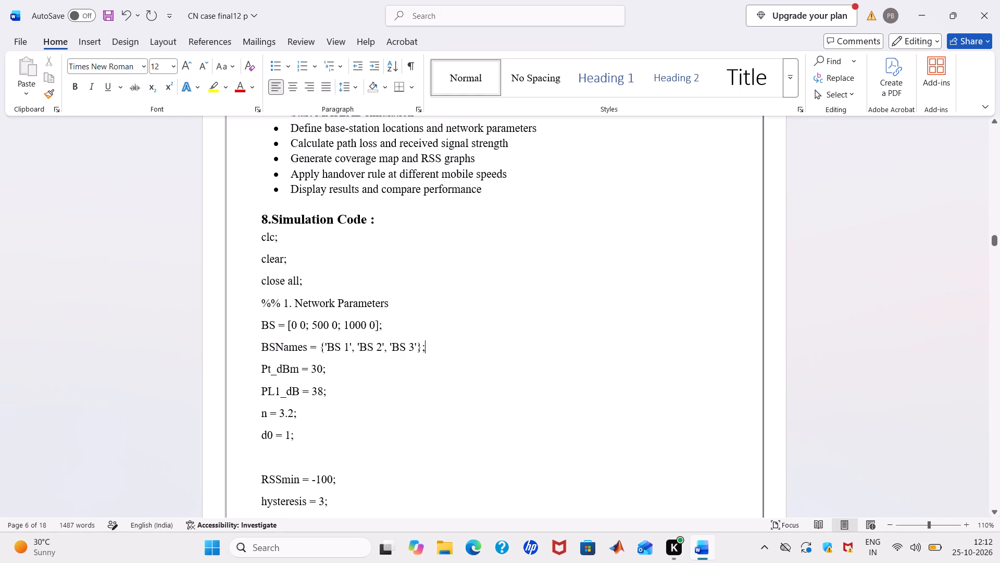
pyautogui.click(264, 456)
pyautogui.press('BackSpace')
pyautogui.press('BackSpace')
pyautogui.press('BackSpace')
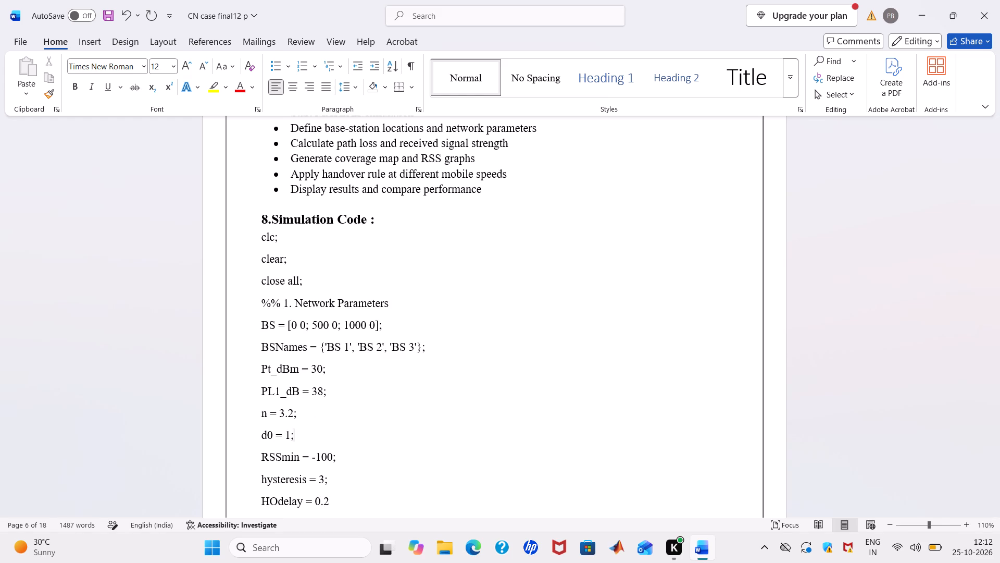
# Remove the blank line between "[Xg, Yg] = meshgrid(xg, yg);" and "RSSmap = zeros(size(Xg));".
pyautogui.scroll(-3, 264, 456)
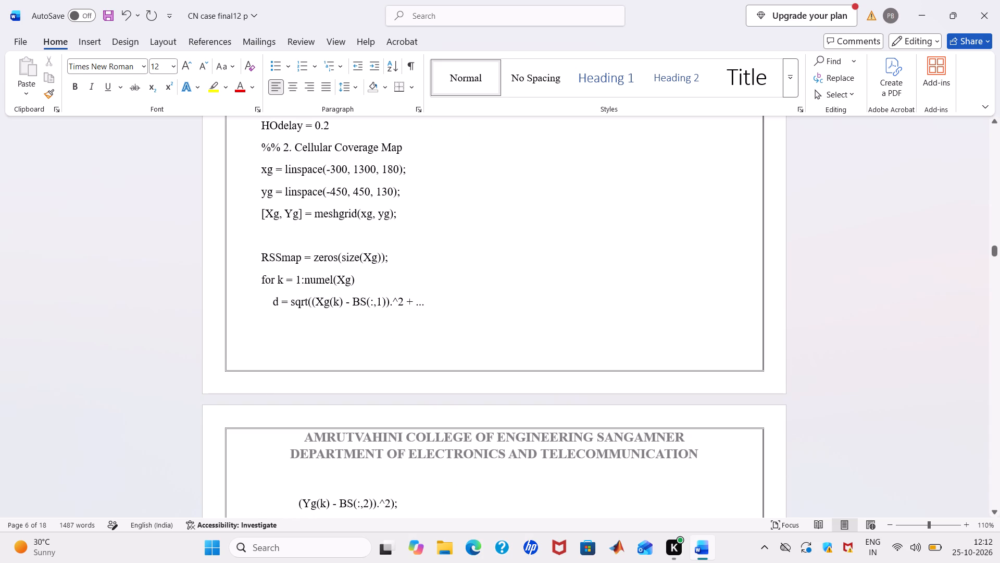
pyautogui.click(295, 244)
pyautogui.press('BackSpace')
pyautogui.press('BackSpace')
pyautogui.press('BackSpace')
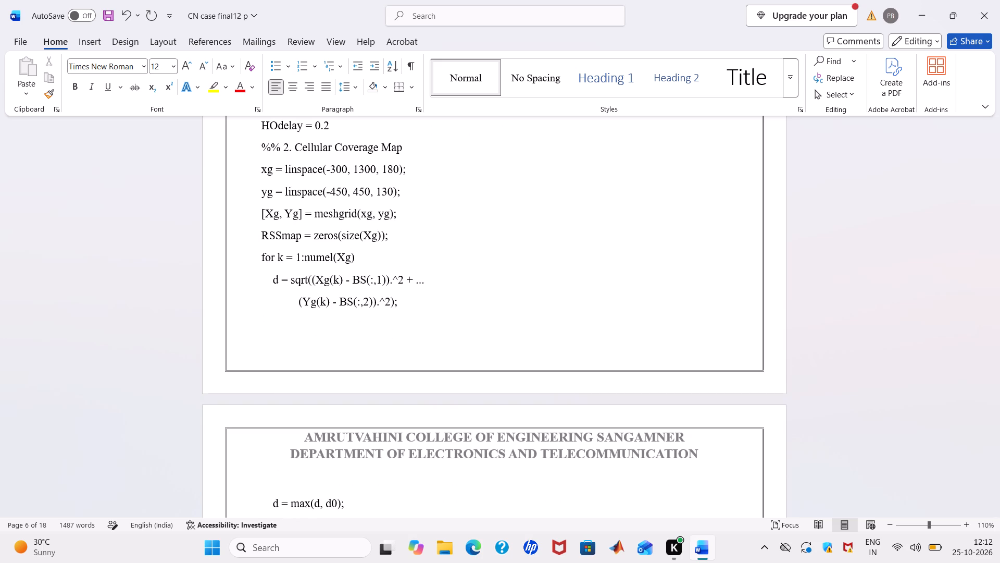
# Remove the blank lines above "plot(linspace(-250,1250,300), ..." and above "xlabel('X Position (m)');" in the coverage map code.
pyautogui.scroll(-2, 316, 364)
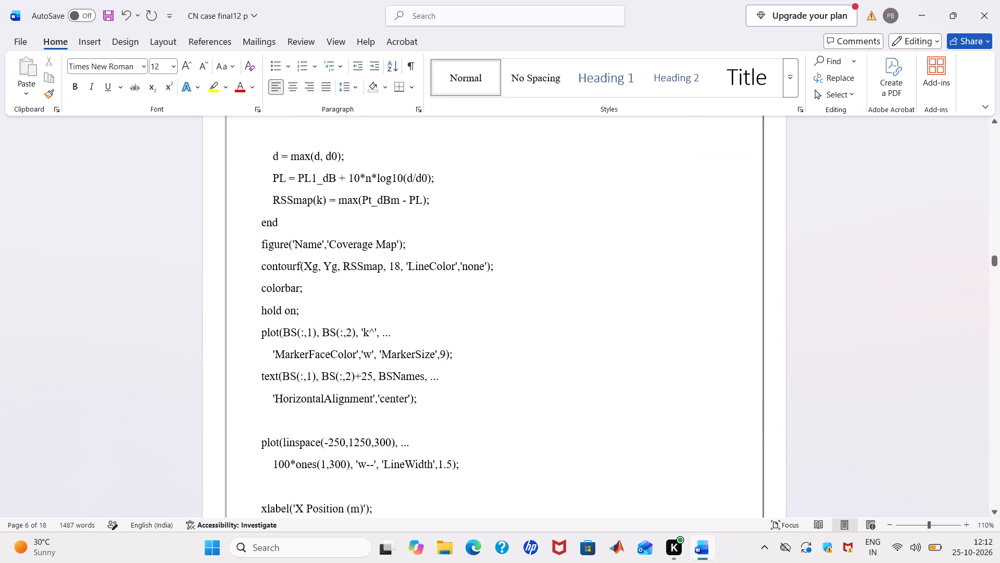
pyautogui.click(295, 411)
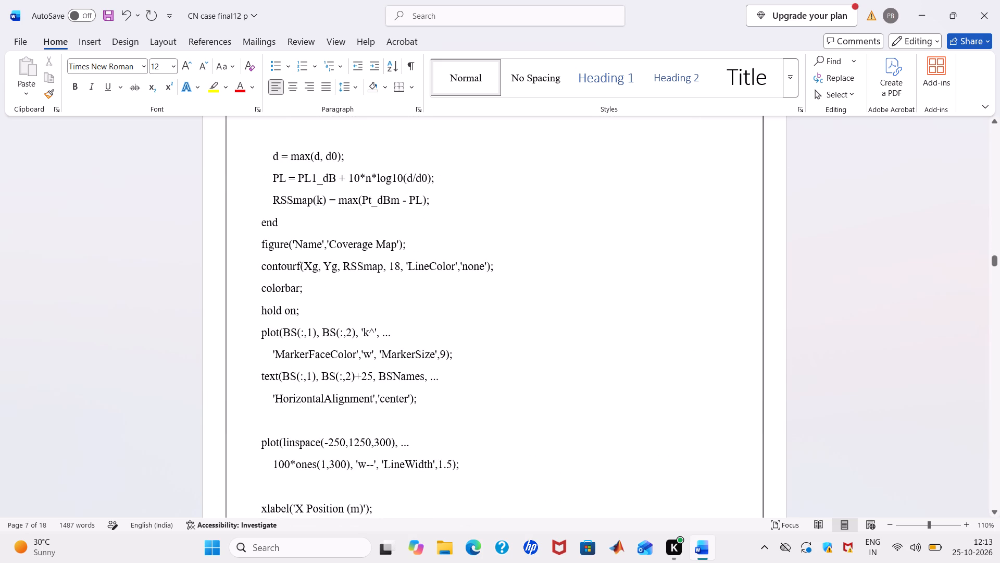
pyautogui.click(295, 415)
pyautogui.press('BackSpace')
pyautogui.press('BackSpace')
pyautogui.press('BackSpace')
pyautogui.click(294, 457)
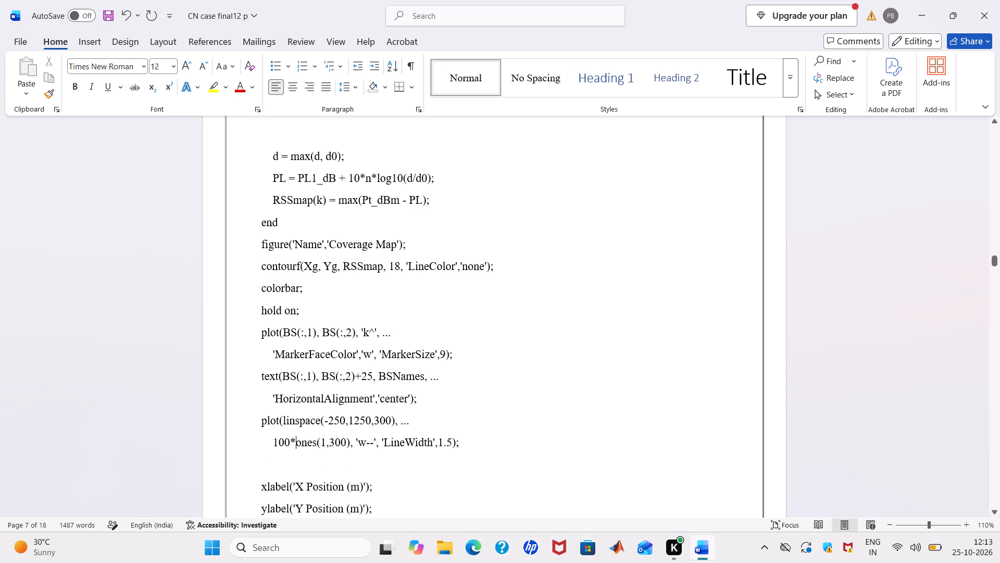
pyautogui.click(288, 465)
pyautogui.press('BackSpace')
pyautogui.press('BackSpace')
pyautogui.press('BackSpace')
# Remove the blank lines above "%% 3. RSS Along the Mobile Route" and above "for k = 1:length(xRoute)", keeping that loop line's indentation.
pyautogui.scroll(-3, 288, 465)
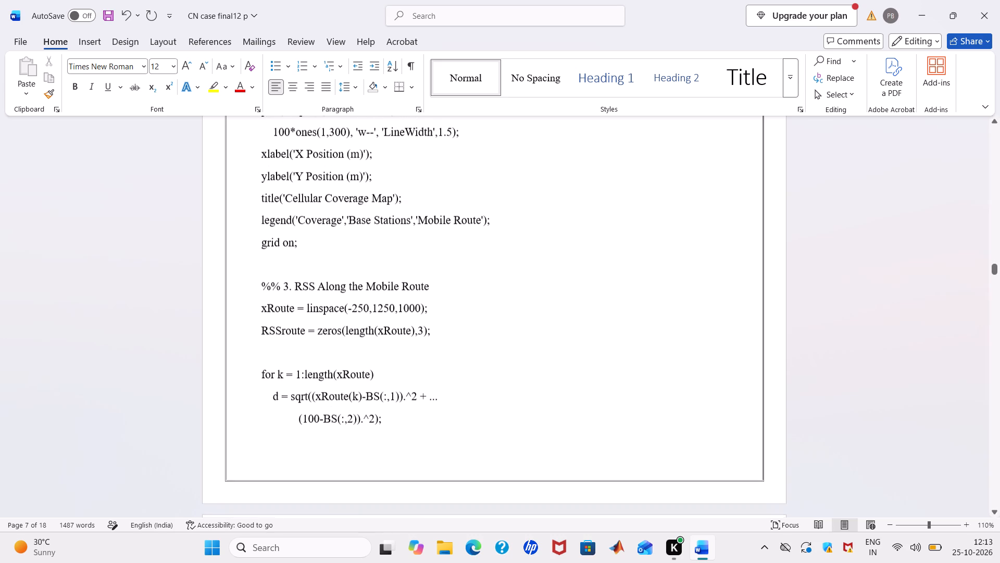
pyautogui.click(298, 264)
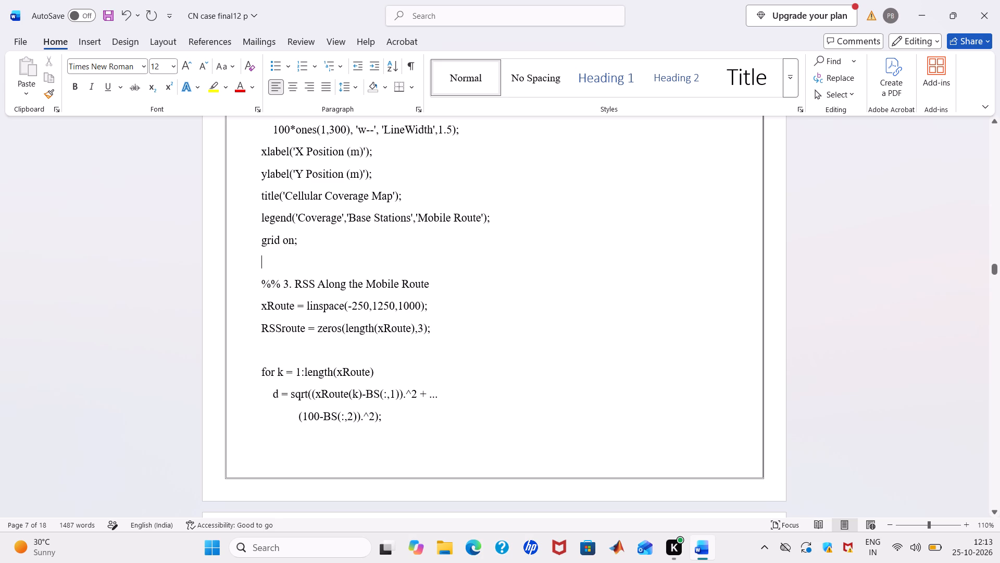
pyautogui.press('BackSpace')
pyautogui.press('BackSpace')
pyautogui.press('BackSpace')
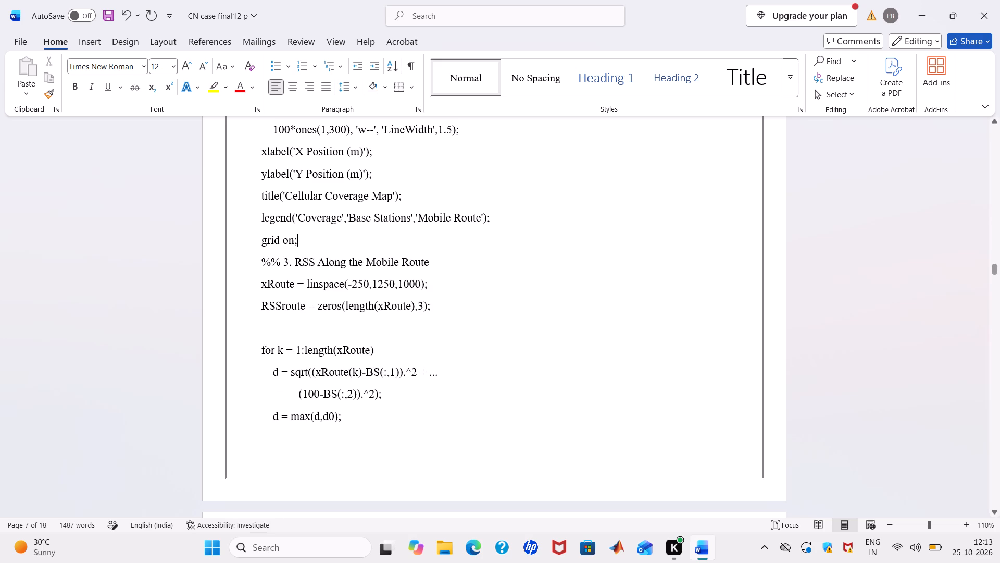
pyautogui.doubleClick(297, 330)
pyautogui.press('BackSpace')
pyautogui.press('BackSpace')
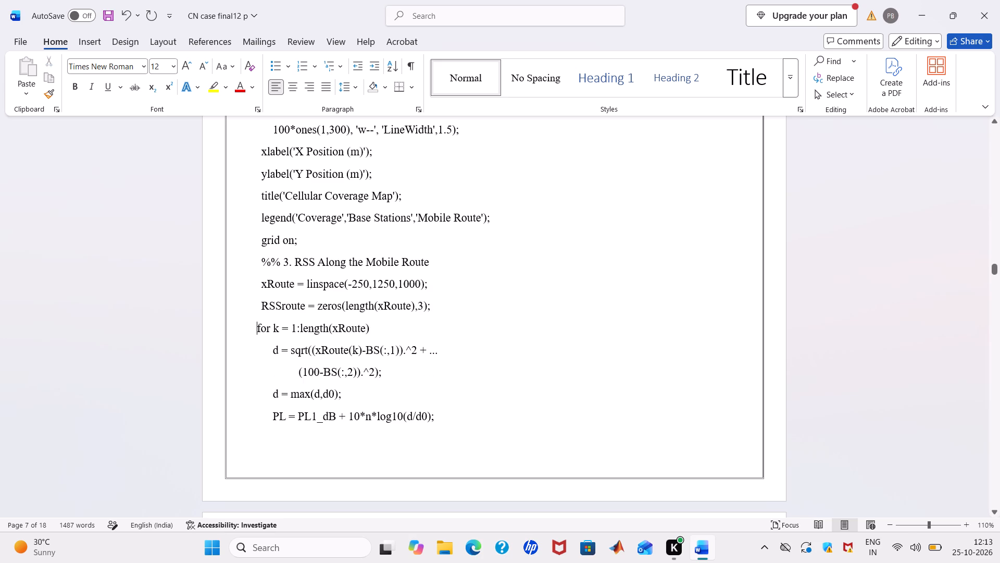
pyautogui.hotkey('ctrl', 'z')
# Remove the blank lines above "figure('Name','RSS versus Position');" and above "%% 4. Handover Simulation".
pyautogui.scroll(-1, 297, 330)
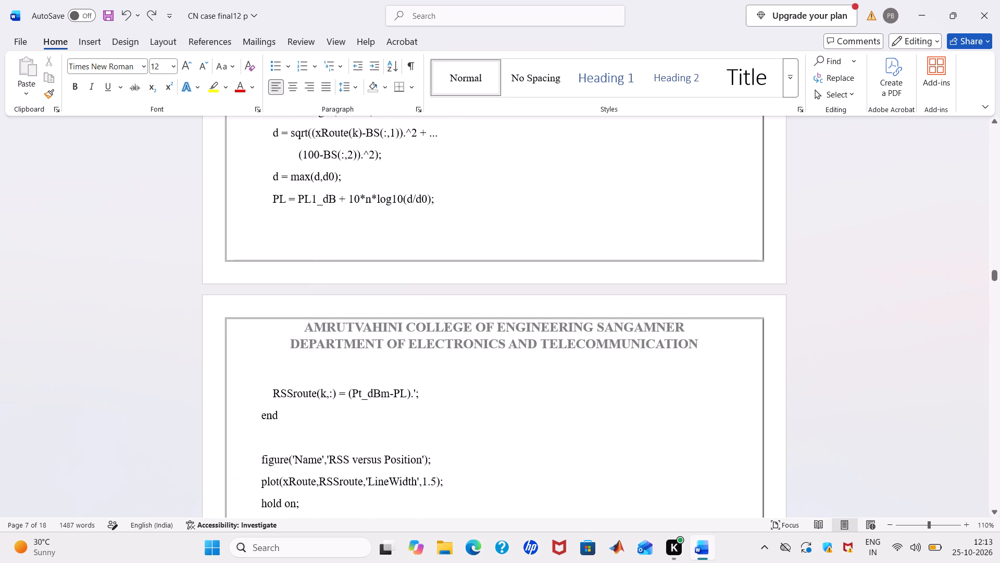
pyautogui.click(286, 429)
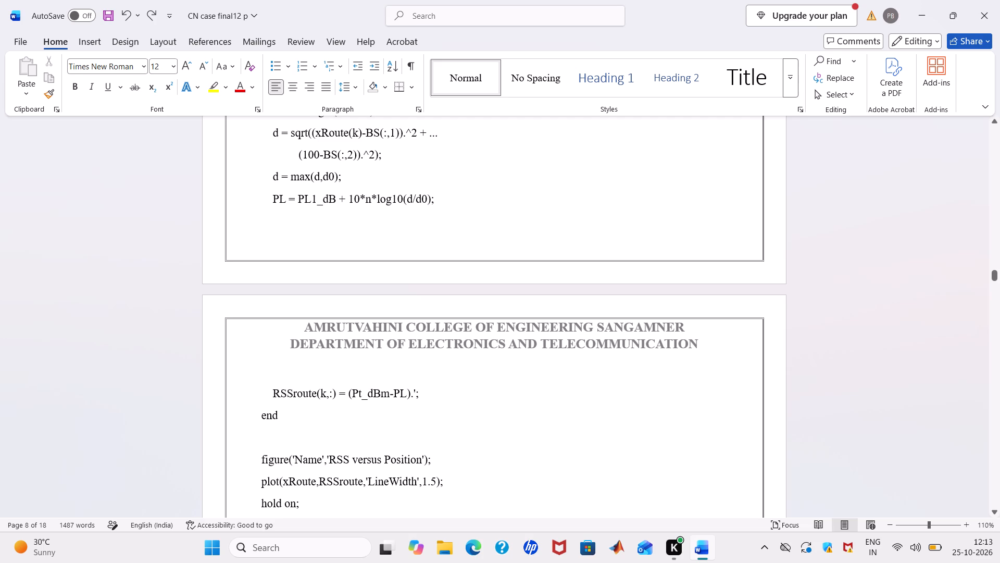
pyautogui.click(285, 442)
pyautogui.press('BackSpace')
pyautogui.press('BackSpace')
pyautogui.press('BackSpace')
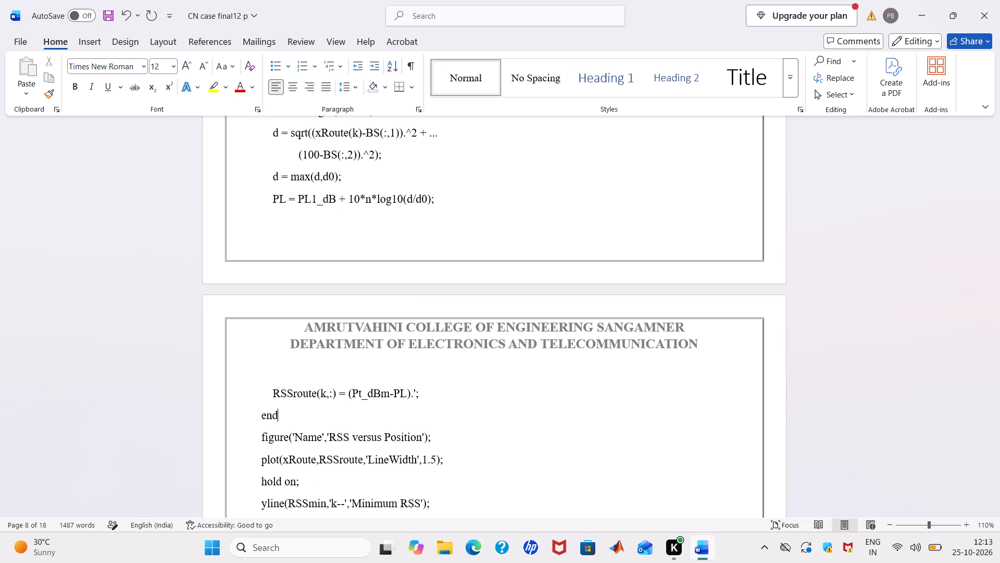
pyautogui.scroll(-3, 285, 442)
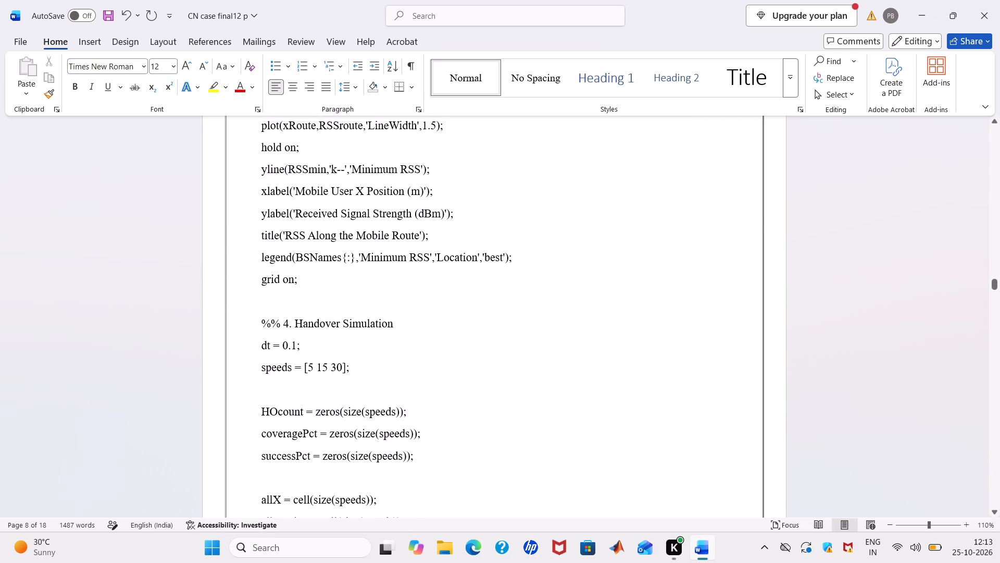
pyautogui.click(286, 302)
pyautogui.press('BackSpace')
pyautogui.press('BackSpace')
pyautogui.press('BackSpace')
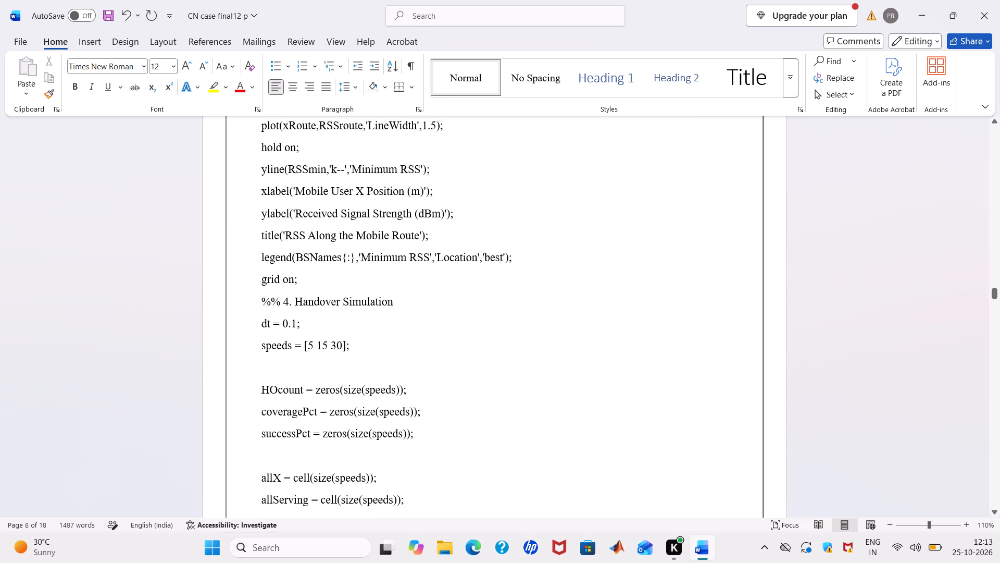
# Remove the blank lines above "HOcount = zeros(size(speeds));" and "allX = cell(size(speeds));", together with the semicolon ending the successPct line.
pyautogui.scroll(-1, 286, 302)
pyautogui.click(287, 226)
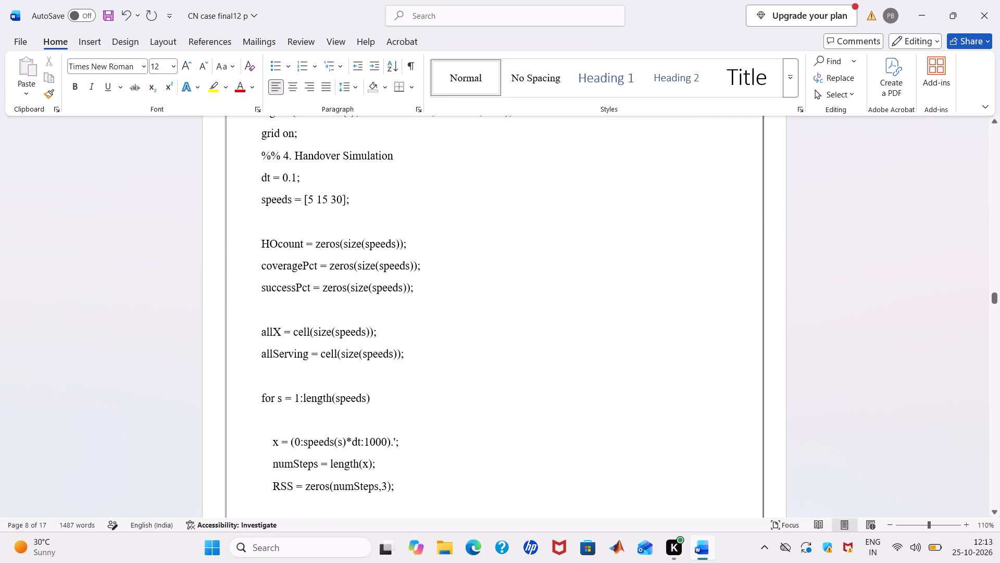
pyautogui.press('BackSpace')
pyautogui.press('BackSpace')
pyautogui.press('BackSpace')
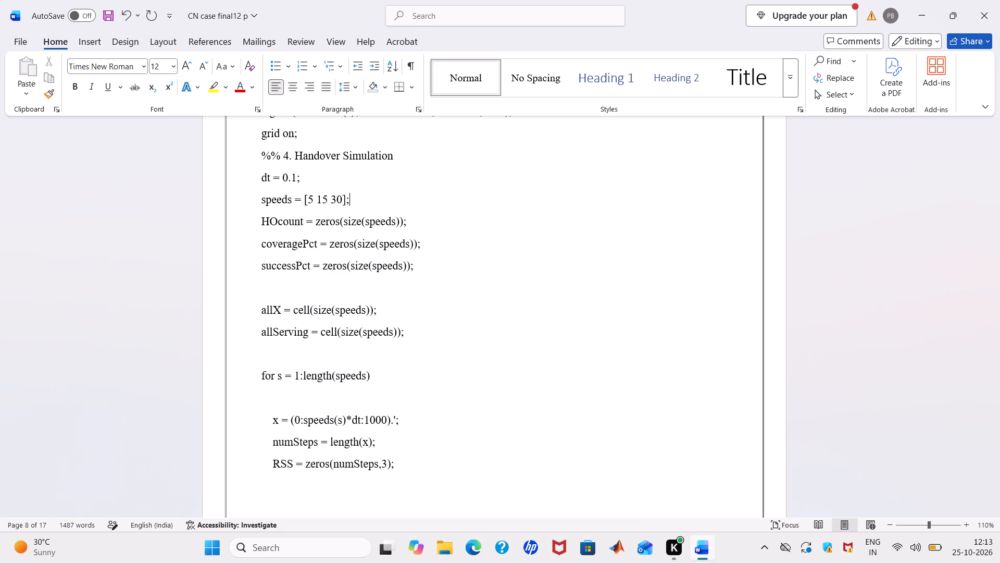
pyautogui.click(278, 280)
pyautogui.press('BackSpace')
pyautogui.press('BackSpace')
pyautogui.press('BackSpace')
pyautogui.press('BackSpace')
# Remove the blank lines above "for s = 1:length(speeds)", "x = (0:speeds(s)*dt:1000).';" and "% Calculate RSS from each base station".
pyautogui.click(269, 342)
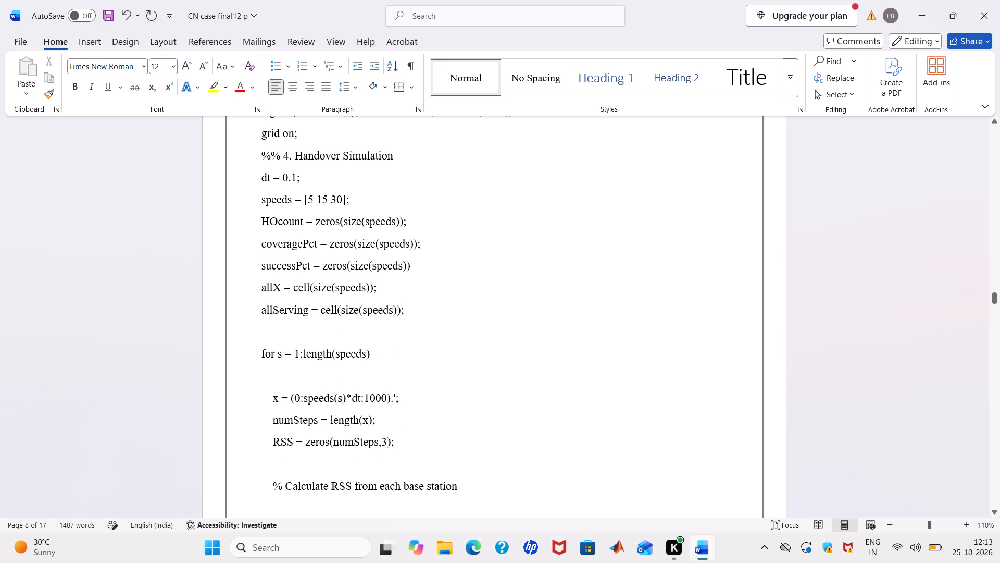
pyautogui.press('BackSpace')
pyautogui.press('BackSpace')
pyautogui.press('BackSpace')
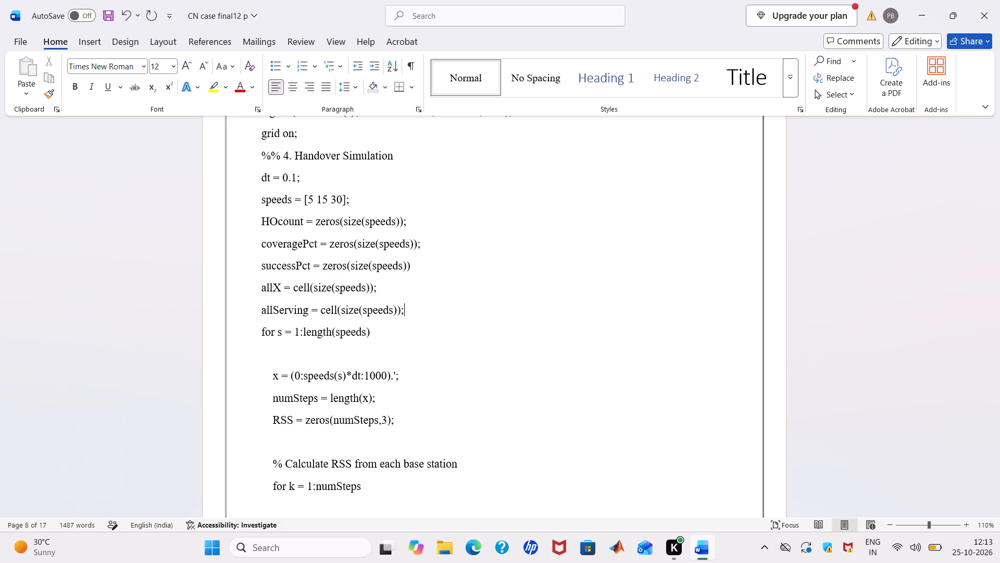
pyautogui.click(269, 350)
pyautogui.press('BackSpace')
pyautogui.press('BackSpace')
pyautogui.press('BackSpace')
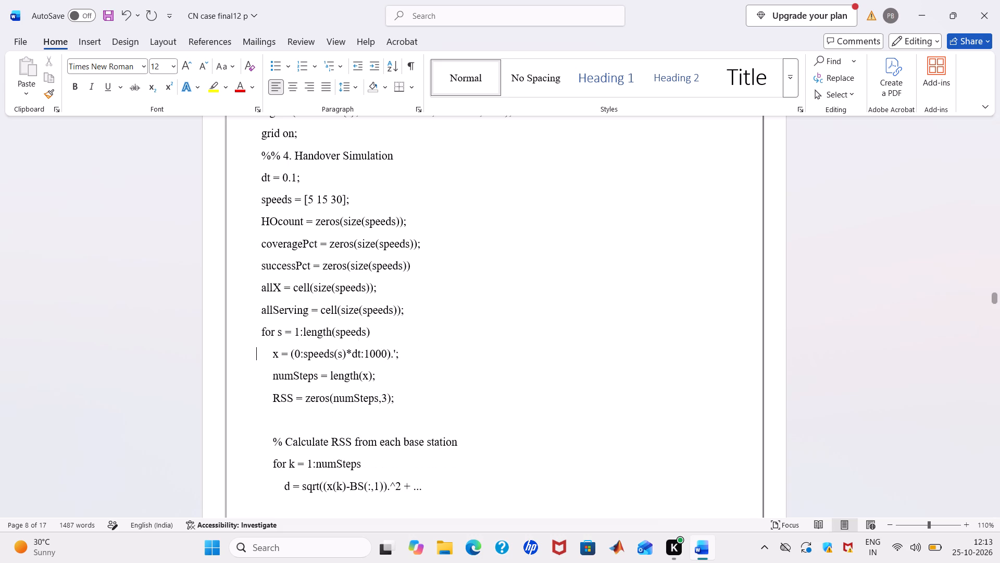
pyautogui.click(298, 418)
pyautogui.press('BackSpace')
pyautogui.press('BackSpace')
pyautogui.press('BackSpace')
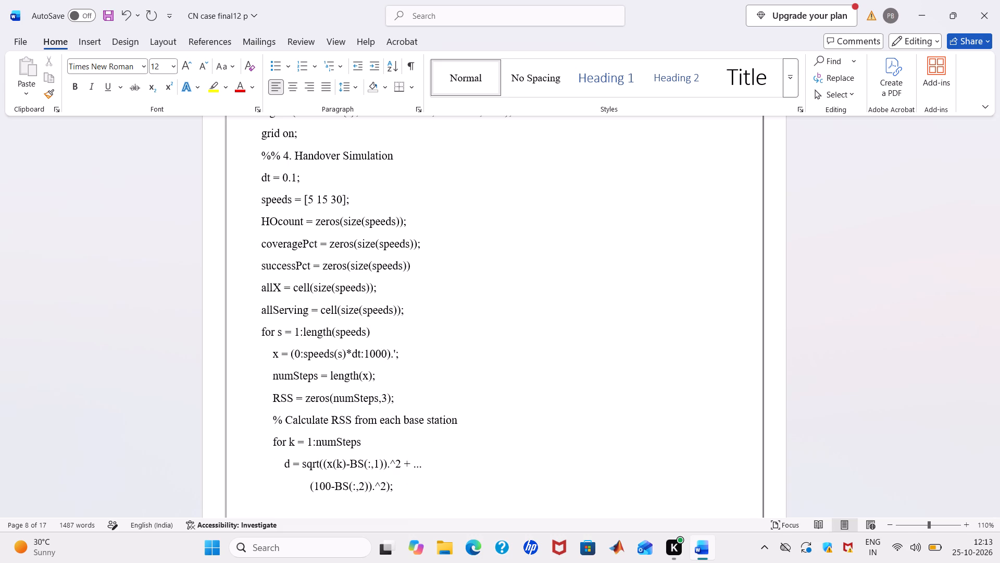
# Remove the blank lines above "serving = zeros(numSteps,1);" and above "% Handover decision" in the handover simulation code.
pyautogui.scroll(-5, 288, 460)
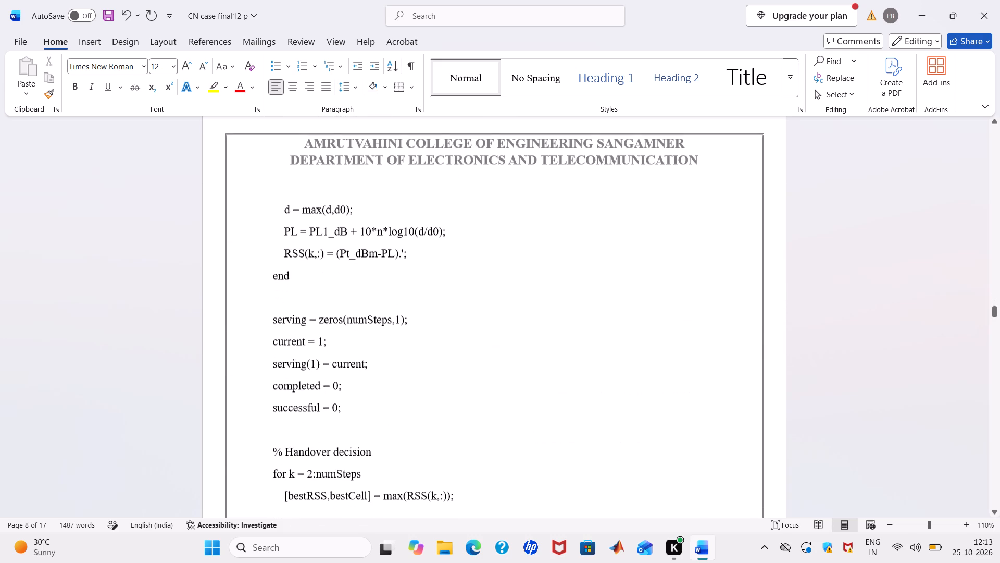
pyautogui.click(291, 307)
pyautogui.press('BackSpace')
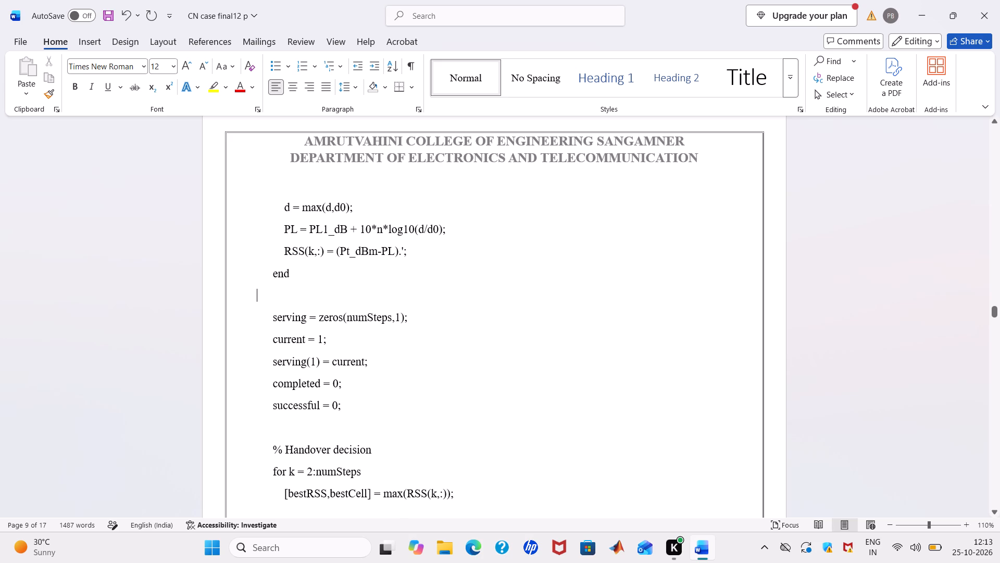
pyautogui.press('BackSpace')
pyautogui.press('BackSpace')
pyautogui.click(310, 409)
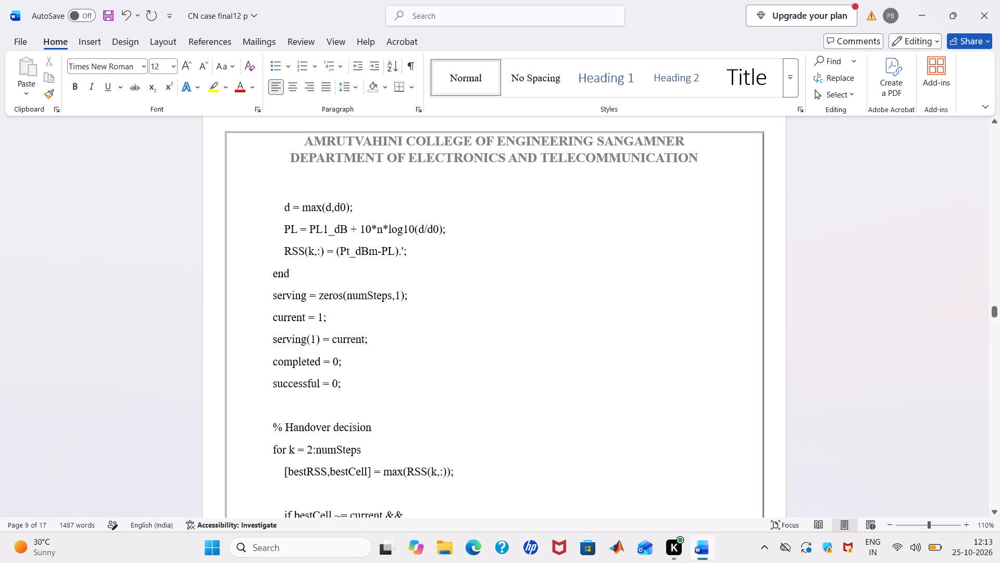
pyautogui.press('BackSpace')
pyautogui.press('BackSpace')
pyautogui.press('BackSpace')
# Remove the blank line above "if bestCell ~= current && ..." together with the semicolon ending the "[bestRSS,bestCell]" line.
pyautogui.scroll(-2, 310, 409)
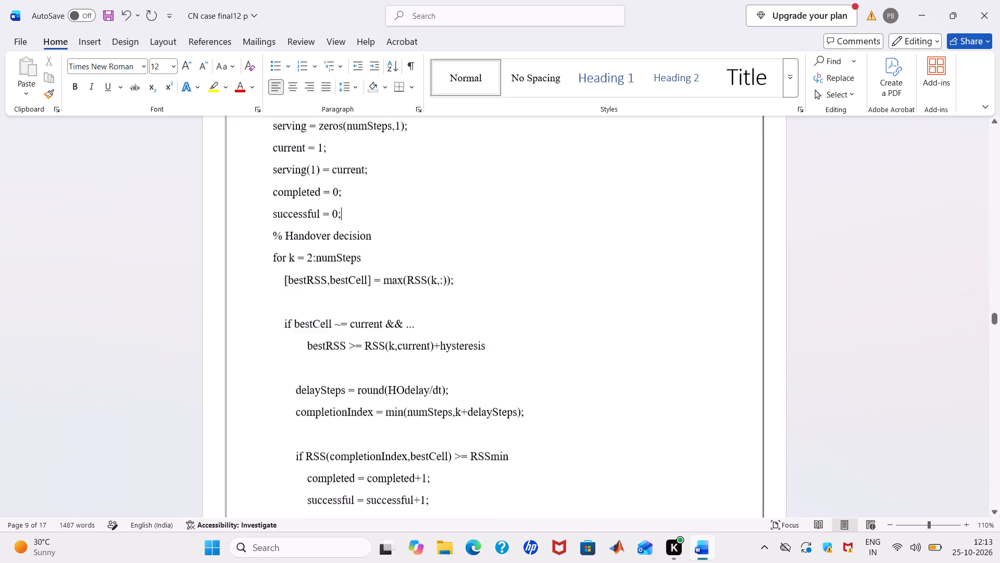
pyautogui.scroll(-1, 310, 409)
pyautogui.click(311, 177)
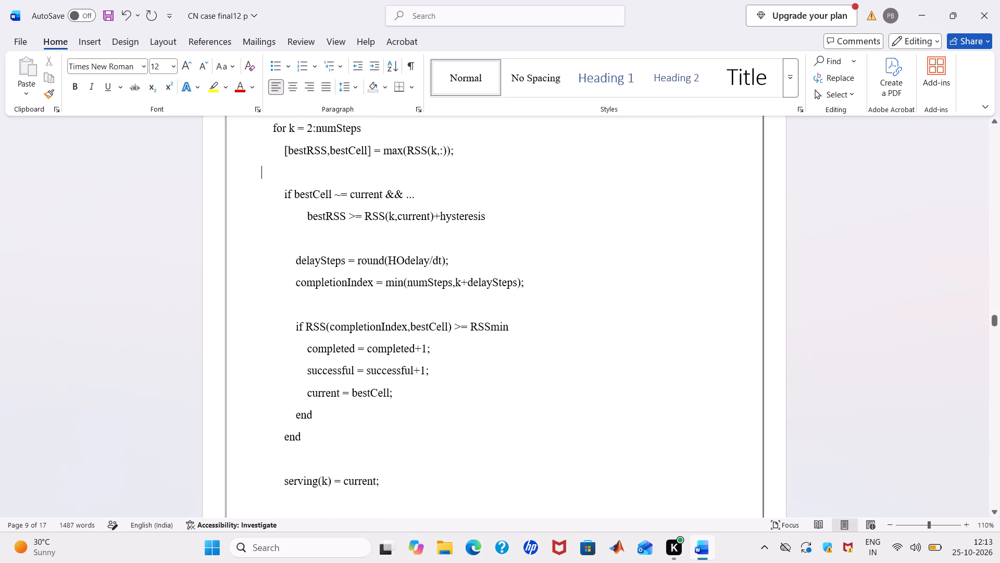
pyautogui.press('BackSpace')
pyautogui.press('BackSpace')
pyautogui.press('BackSpace')
pyautogui.press('BackSpace')
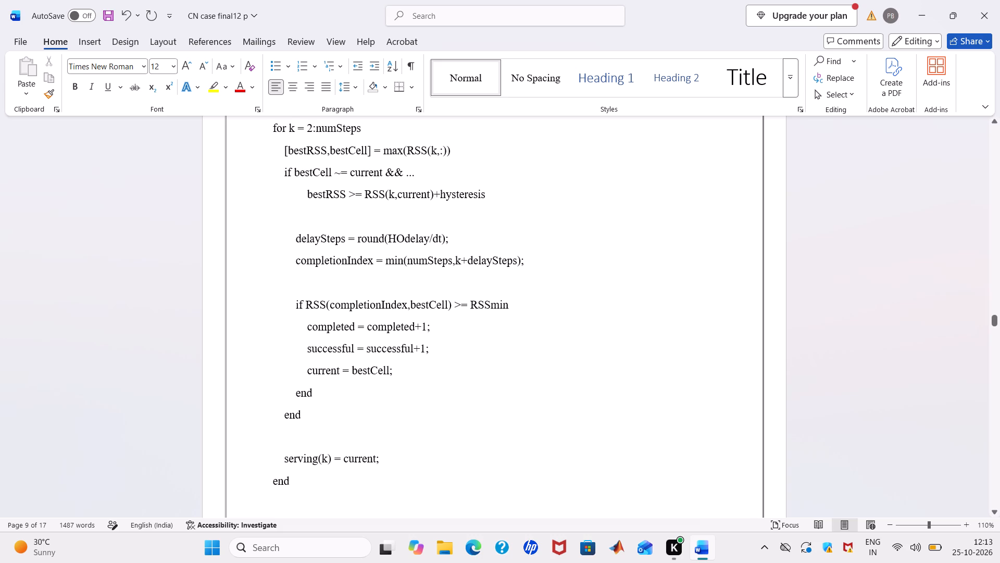
# Remove the blank lines above "delaySteps = round(HOdelay/dt);", "if RSS(completionIndex,bestCell) >= RSSmin" and "serving(k) = current;".
pyautogui.click(302, 236)
pyautogui.click(302, 219)
pyautogui.press('BackSpace')
pyautogui.press('BackSpace')
pyautogui.press('BackSpace')
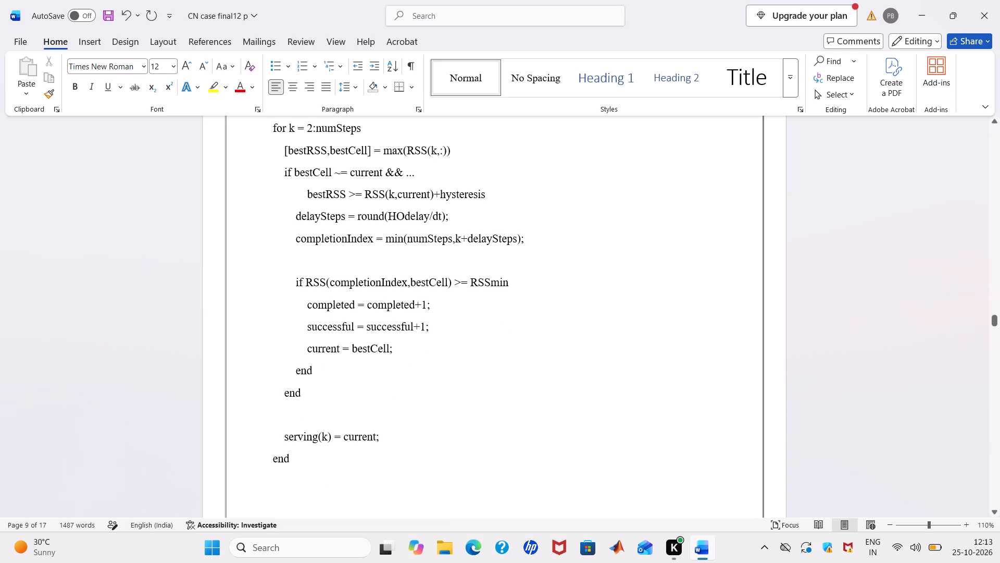
pyautogui.click(322, 263)
pyautogui.press('BackSpace')
pyautogui.press('BackSpace')
pyautogui.press('BackSpace')
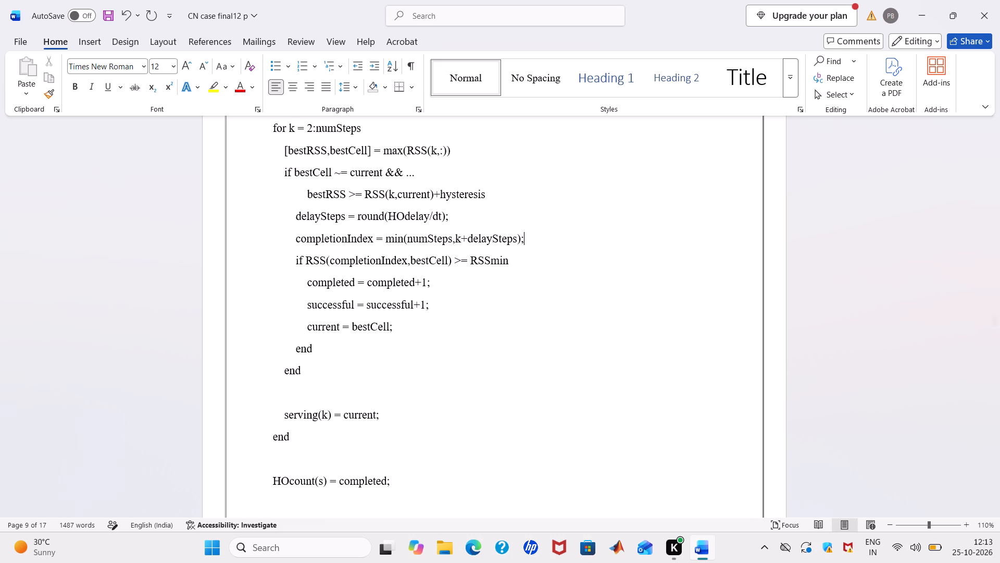
pyautogui.click(314, 402)
pyautogui.press('BackSpace')
pyautogui.press('BackSpace')
pyautogui.press('BackSpace')
# Remove the blank line between "end" and "chosenRSS = zeros(numSteps,1);" in the handover simulation code.
pyautogui.scroll(-3, 314, 402)
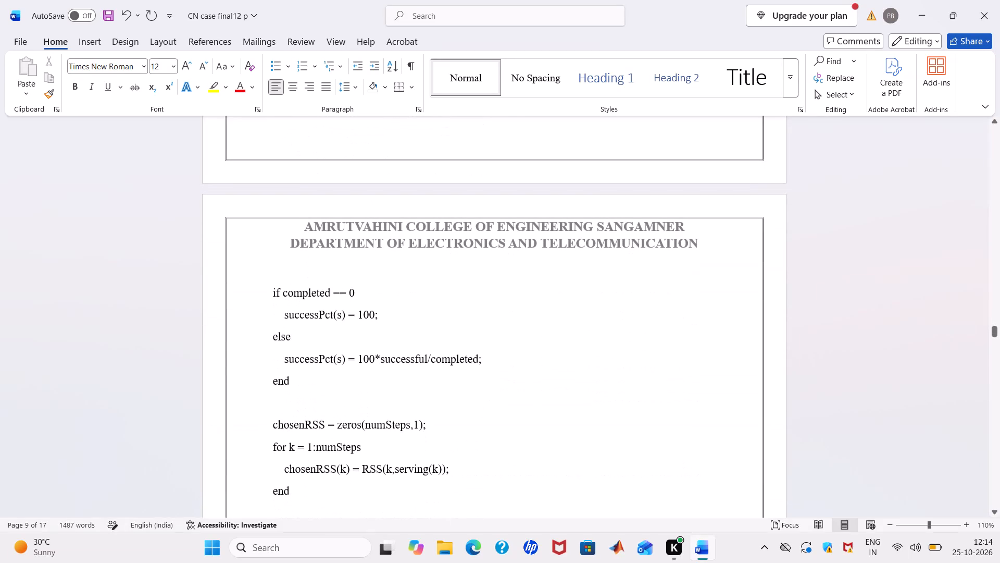
pyautogui.click(298, 402)
pyautogui.press('BackSpace')
pyautogui.press('BackSpace')
pyautogui.press('BackSpace')
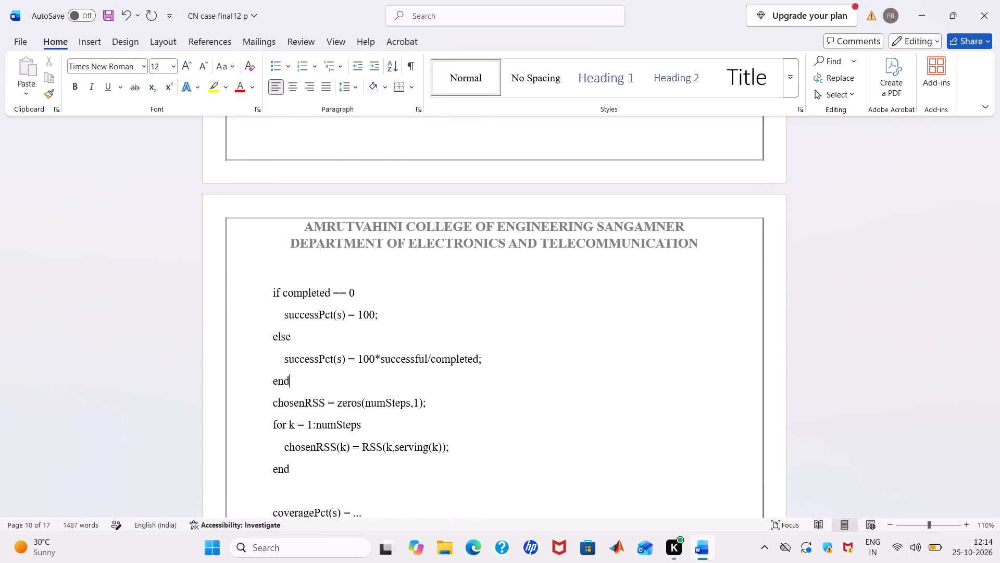
# Remove the blank lines above "coveragePct(s) = ..." and above "allX{s} = x;" in the handover simulation code.
pyautogui.scroll(-5, 298, 402)
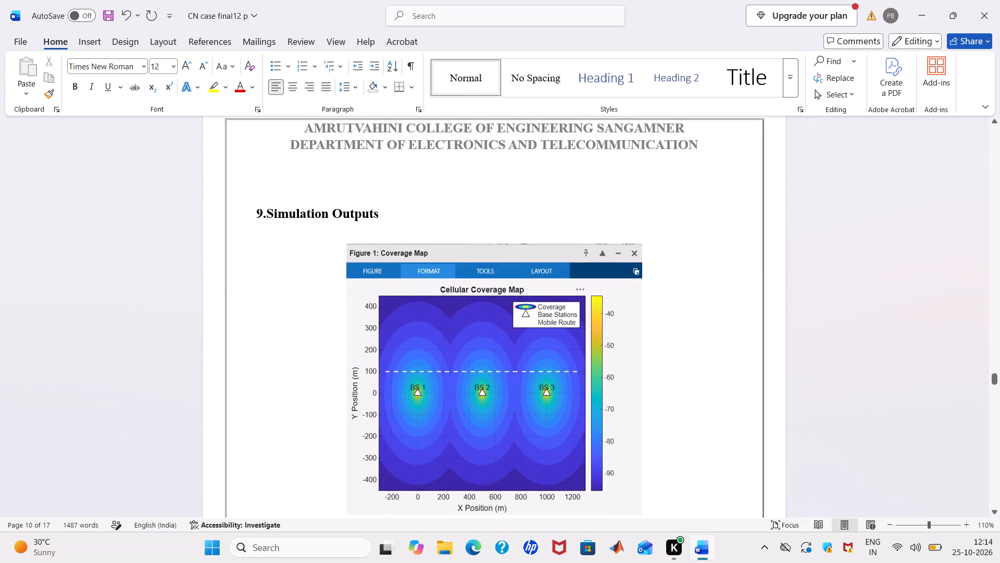
pyautogui.scroll(6, 298, 402)
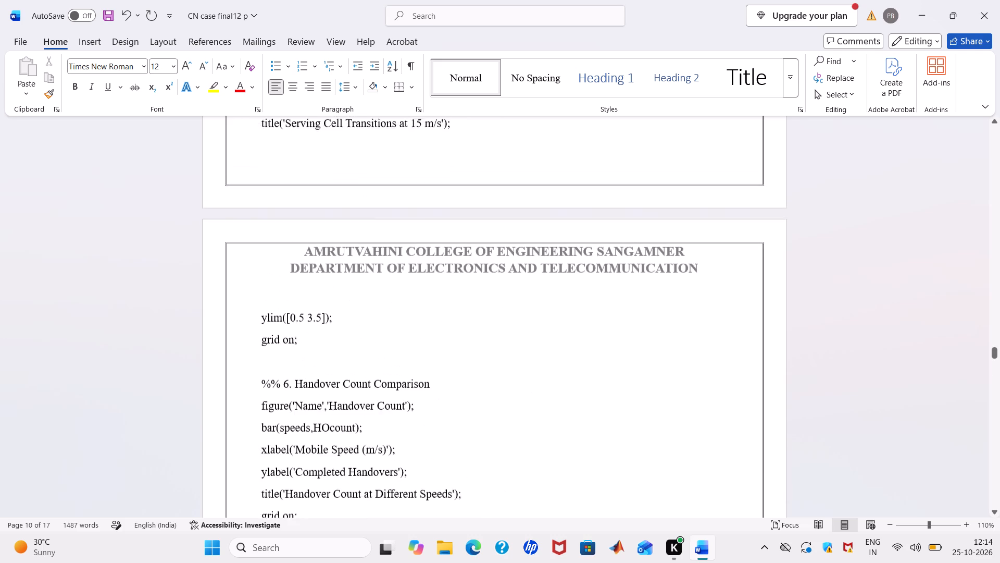
pyautogui.scroll(3, 298, 402)
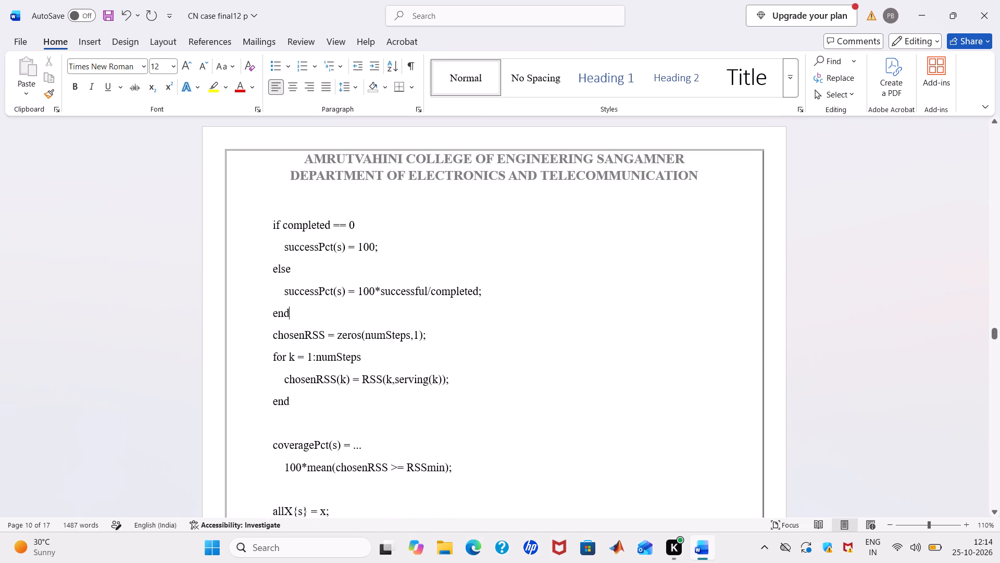
pyautogui.click(291, 424)
pyautogui.press('BackSpace')
pyautogui.press('BackSpace')
pyautogui.press('BackSpace')
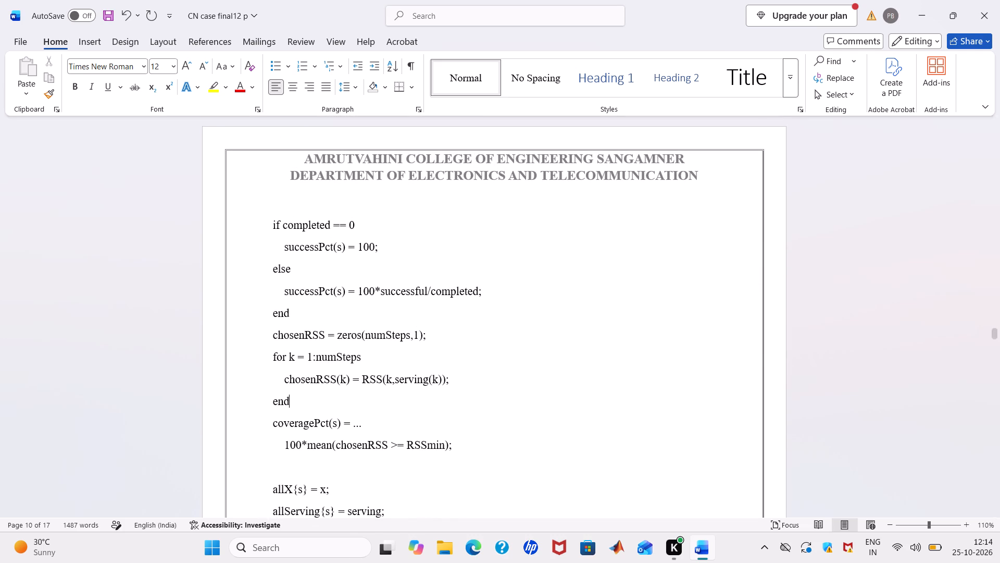
pyautogui.press('BackSpace')
pyautogui.press('d')
pyautogui.click(288, 469)
pyautogui.press('BackSpace')
pyautogui.press('BackSpace')
pyautogui.press('BackSpace')
# Remove the blank lines above "%% 5. Serving Cell Transitions at 15 m/s" and above "figure('Name','Serving Cell Transitions');".
pyautogui.scroll(-3, 288, 469)
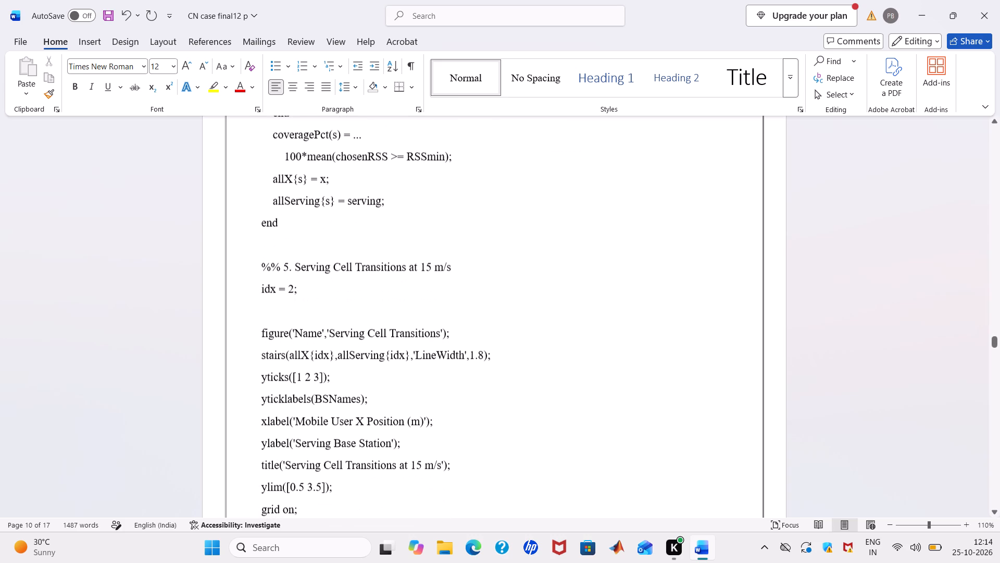
pyautogui.click(276, 253)
pyautogui.press('BackSpace')
pyautogui.press('BackSpace')
pyautogui.press('BackSpace')
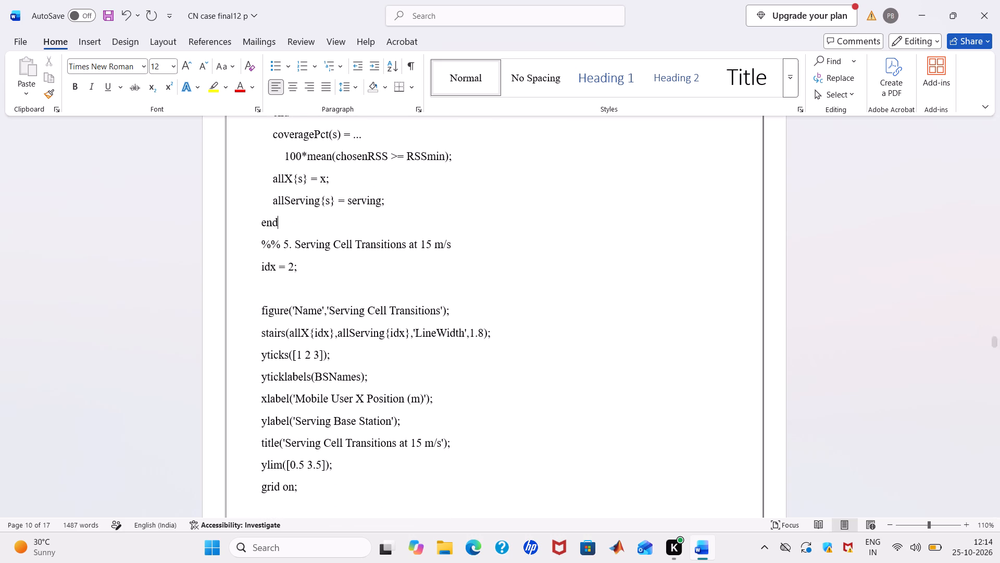
pyautogui.press('BackSpace')
pyautogui.press('d')
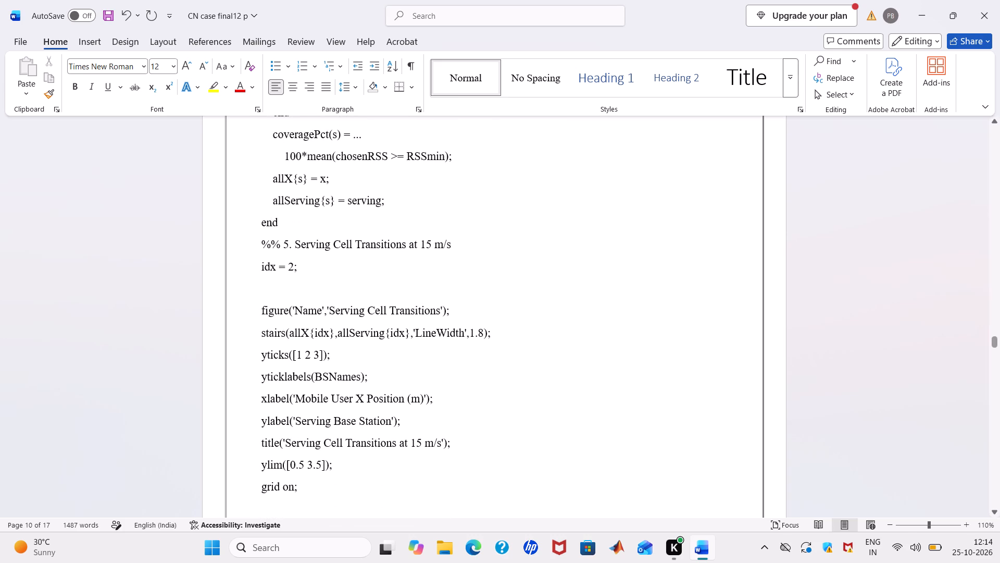
pyautogui.click(284, 298)
pyautogui.press('BackSpace')
pyautogui.press('BackSpace')
pyautogui.press('BackSpace')
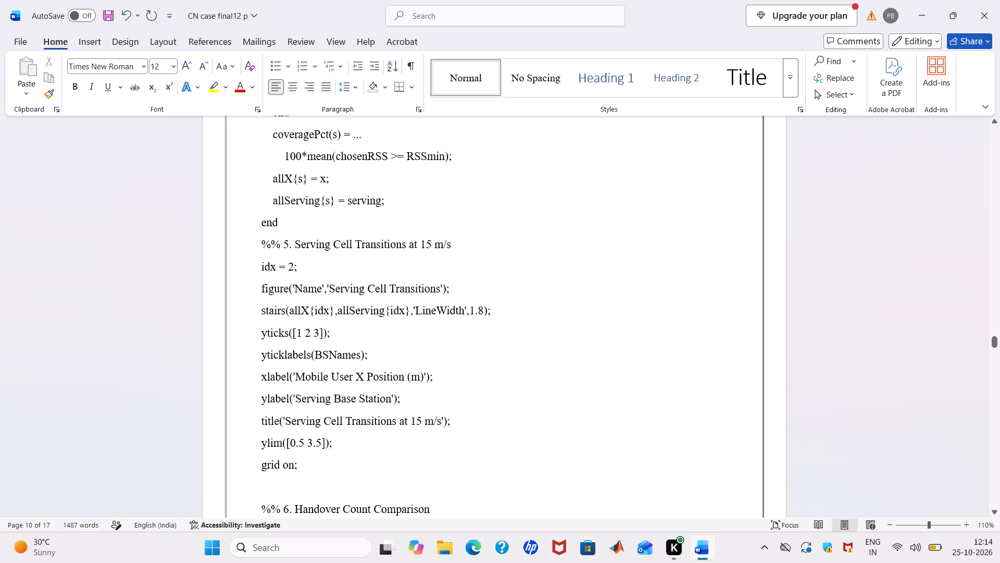
# Remove the blank lines above "%% 6. Handover Count Comparison", "%% 7. Display Results" and "disp('CELLULAR NETWORK SIMULATION RESULTS');".
pyautogui.scroll(-3, 279, 393)
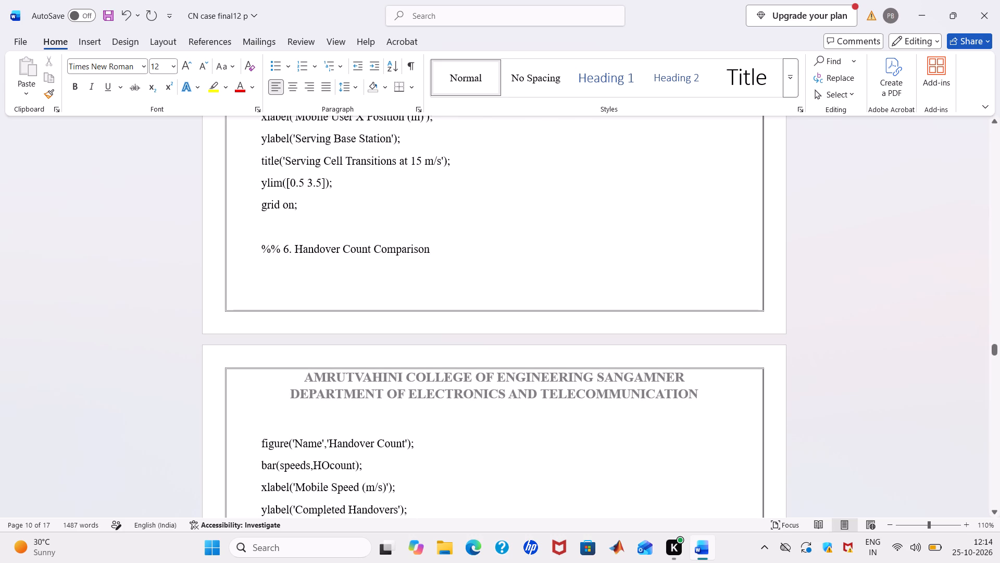
pyautogui.click(264, 235)
pyautogui.press('BackSpace')
pyautogui.press('BackSpace')
pyautogui.press('BackSpace')
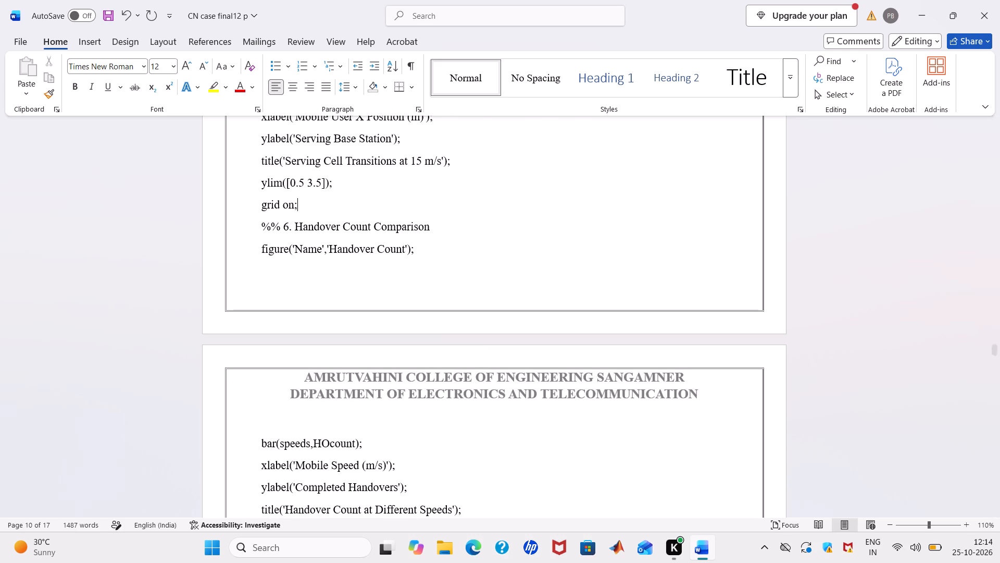
pyautogui.scroll(-2, 264, 235)
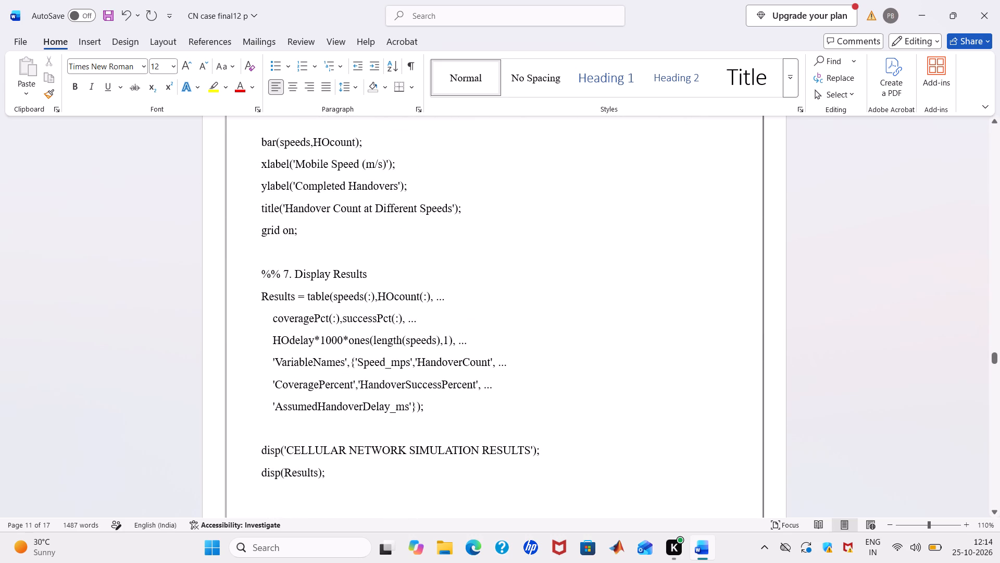
pyautogui.click(297, 246)
pyautogui.press('BackSpace')
pyautogui.press('BackSpace')
pyautogui.press('BackSpace')
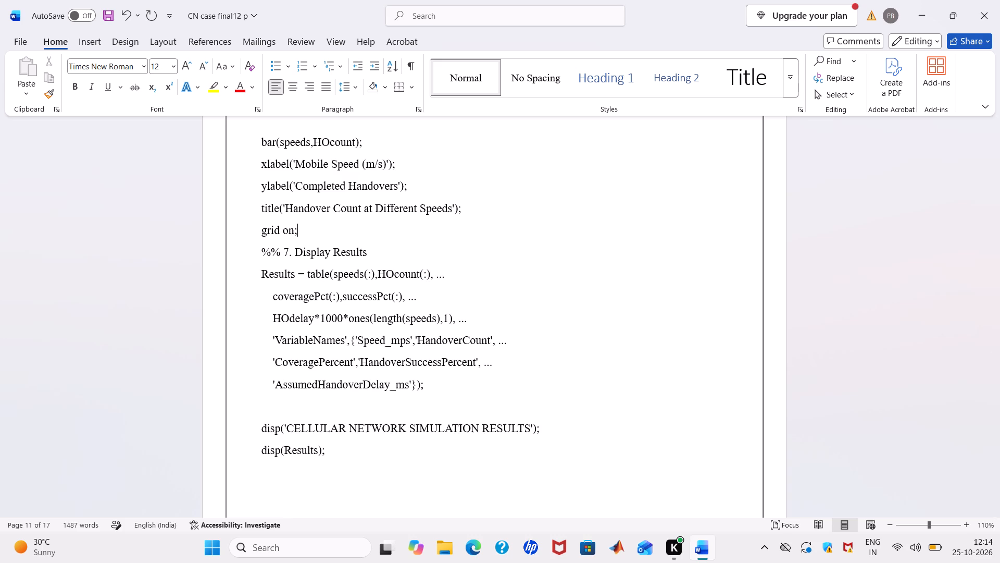
pyautogui.scroll(-1, 297, 246)
pyautogui.click(302, 256)
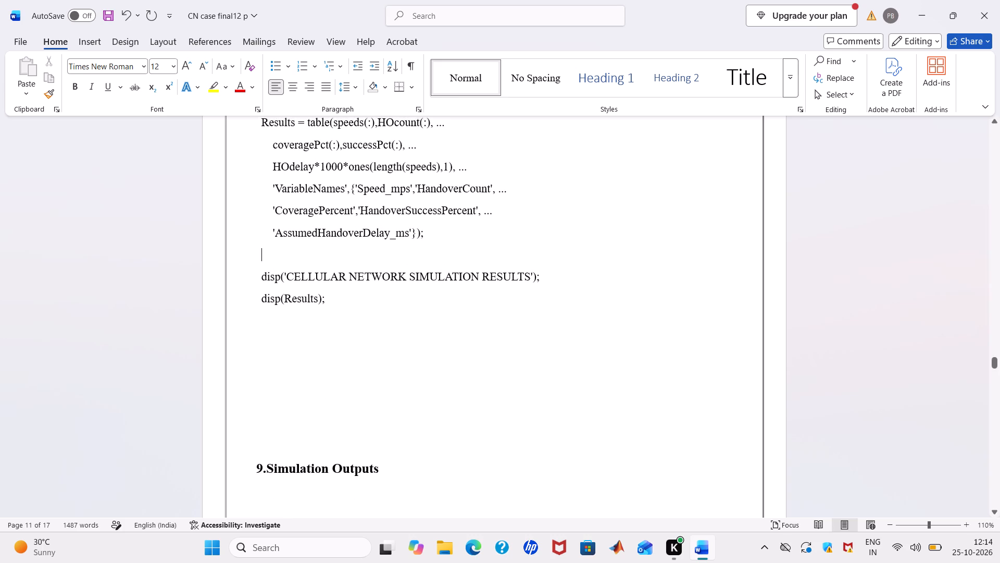
pyautogui.press('BackSpace')
pyautogui.press('BackSpace')
pyautogui.press('BackSpace')
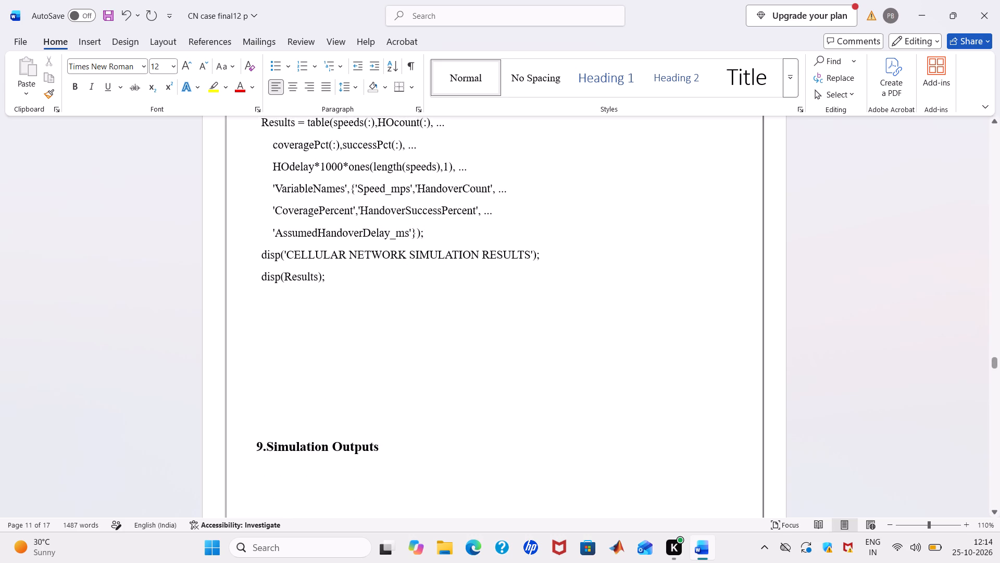
# Delete the extra blank lines between "disp(Results);" and the "9.Simulation Outputs" heading, keeping the code line's closing semicolon.
pyautogui.click(300, 408)
pyautogui.scroll(1, 300, 408)
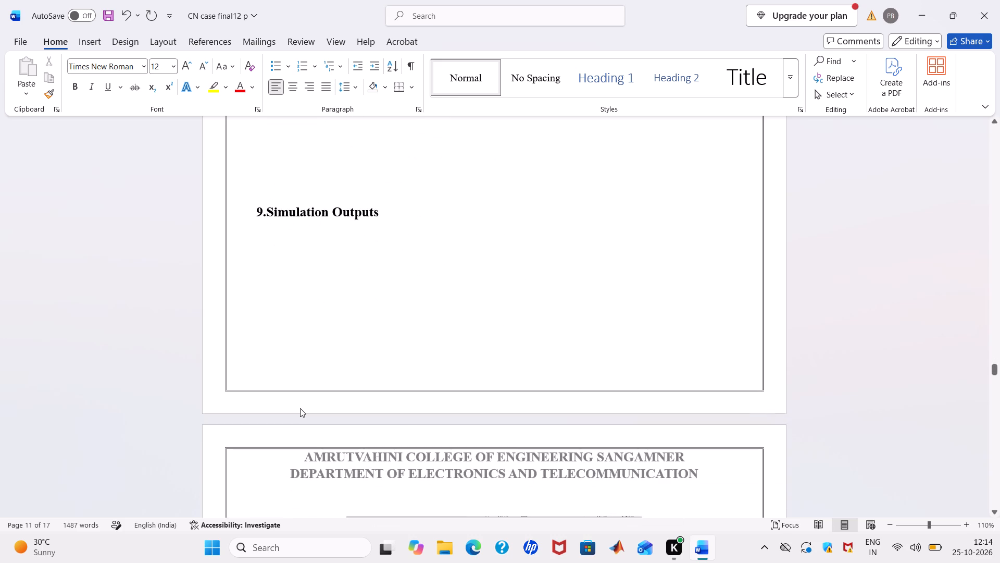
pyautogui.scroll(1, 300, 408)
pyautogui.press('BackSpace')
pyautogui.press('BackSpace')
pyautogui.press('BackSpace')
pyautogui.press('BackSpace')
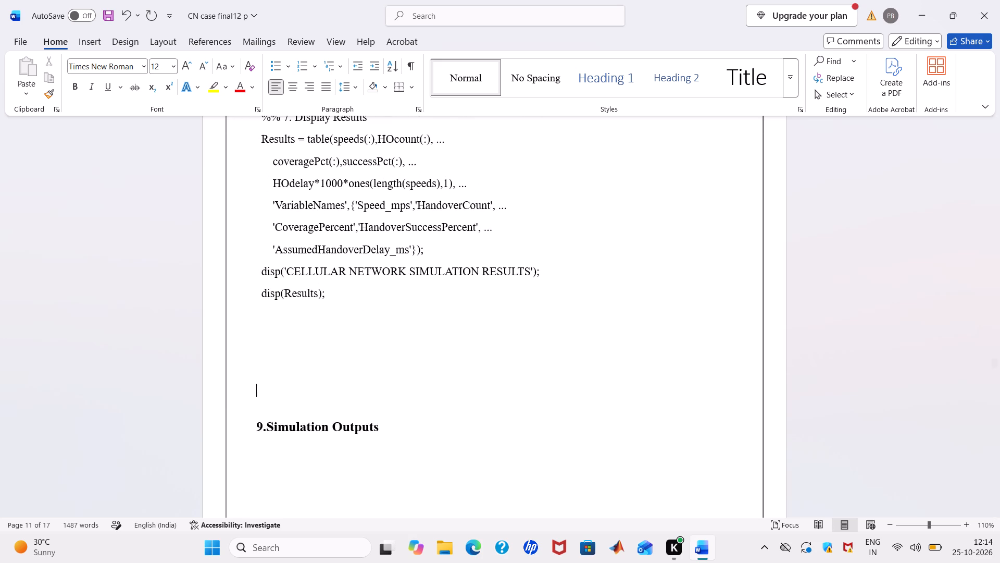
pyautogui.press('BackSpace')
pyautogui.press('BackSpace')
pyautogui.press('BackSpace')
pyautogui.press('BackSpace')
pyautogui.press('BackSpace')
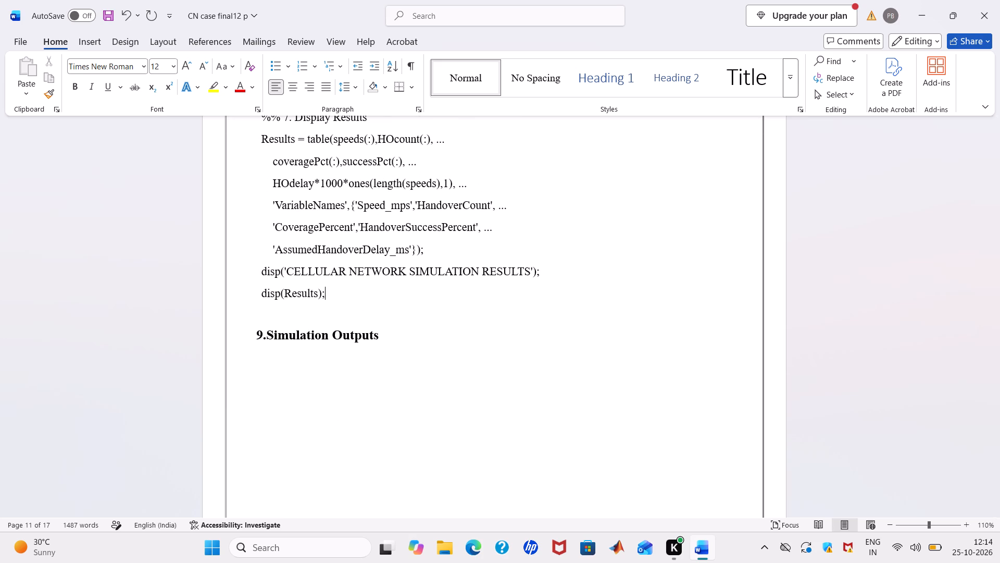
pyautogui.press('BackSpace')
pyautogui.press(';')
# Shrink the Figure 1 Coverage Map picture proportionally to about 8.97 cm high and 9.79 cm wide.
pyautogui.scroll(-1, 346, 503)
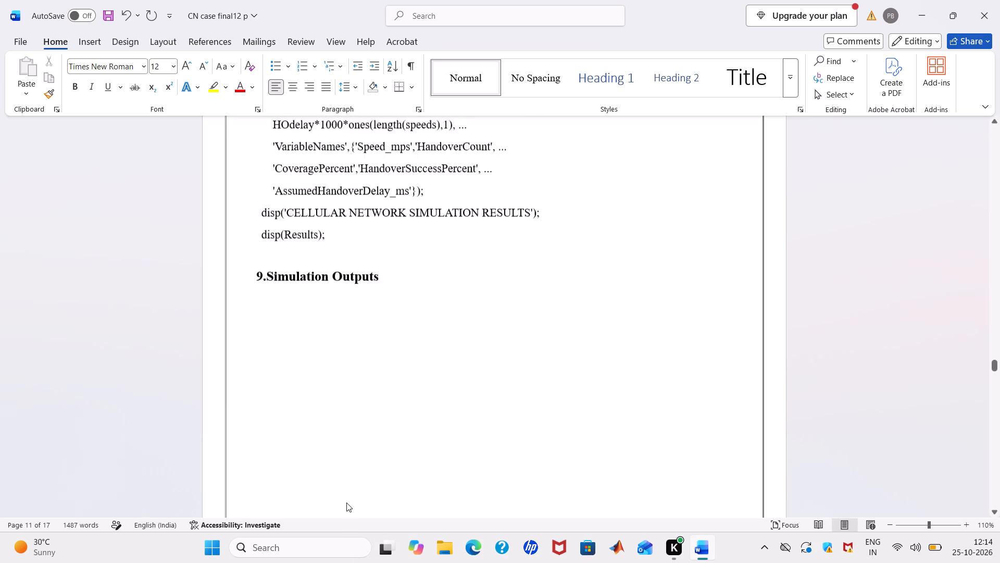
pyautogui.scroll(-2, 346, 503)
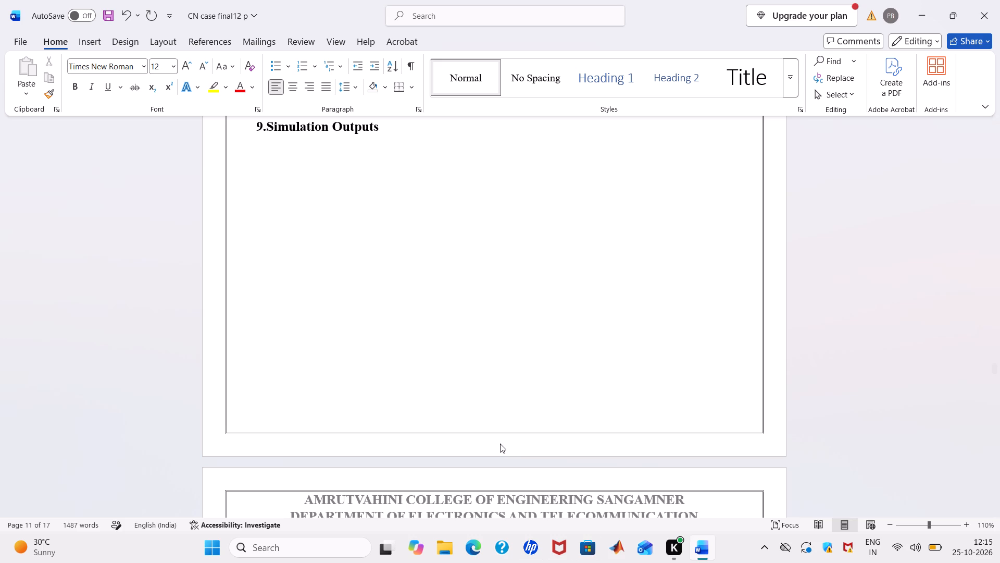
pyautogui.scroll(-2, 500, 444)
pyautogui.doubleClick(500, 444)
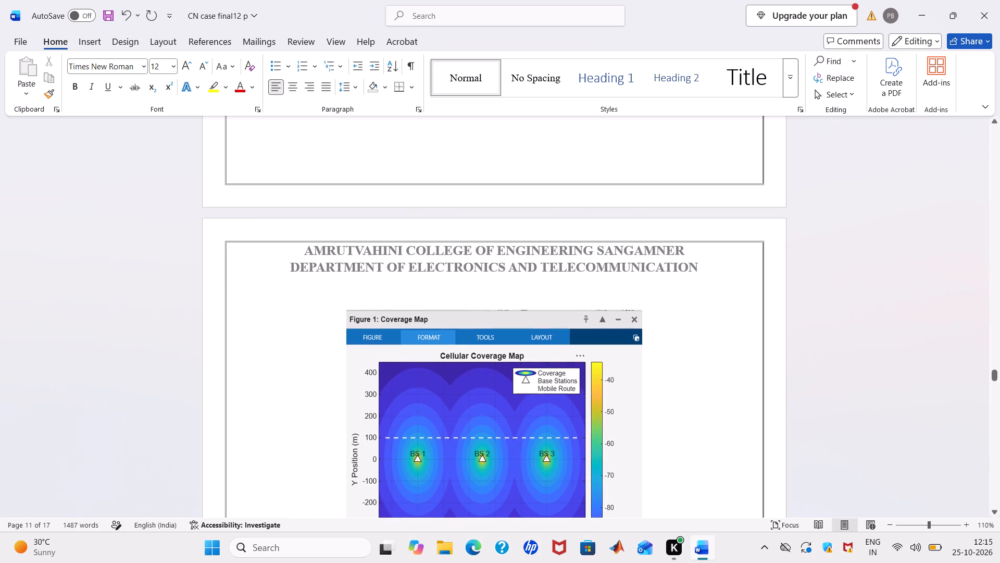
pyautogui.scroll(-1, 500, 444)
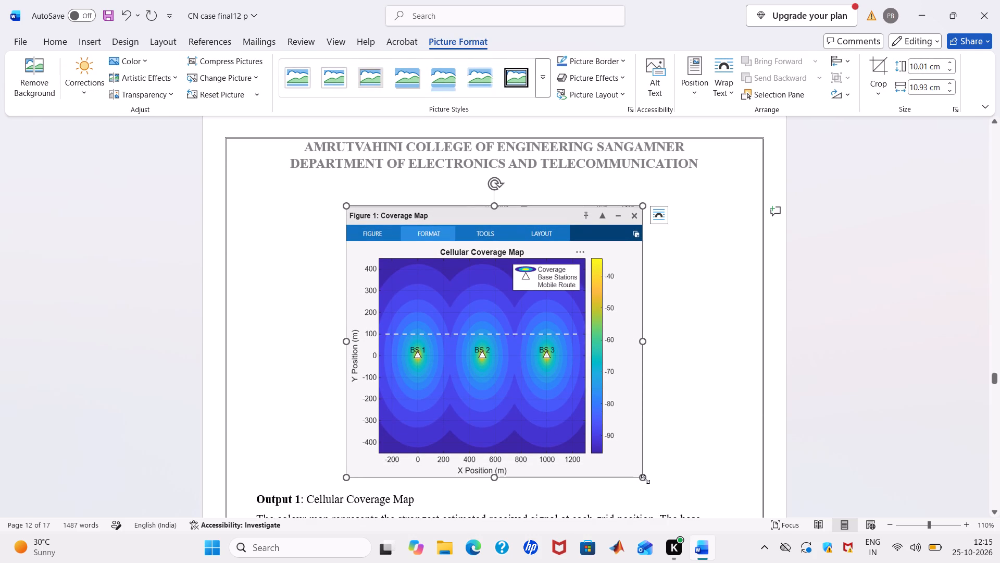
pyautogui.moveTo(646, 478); pyautogui.dragTo(611, 439)
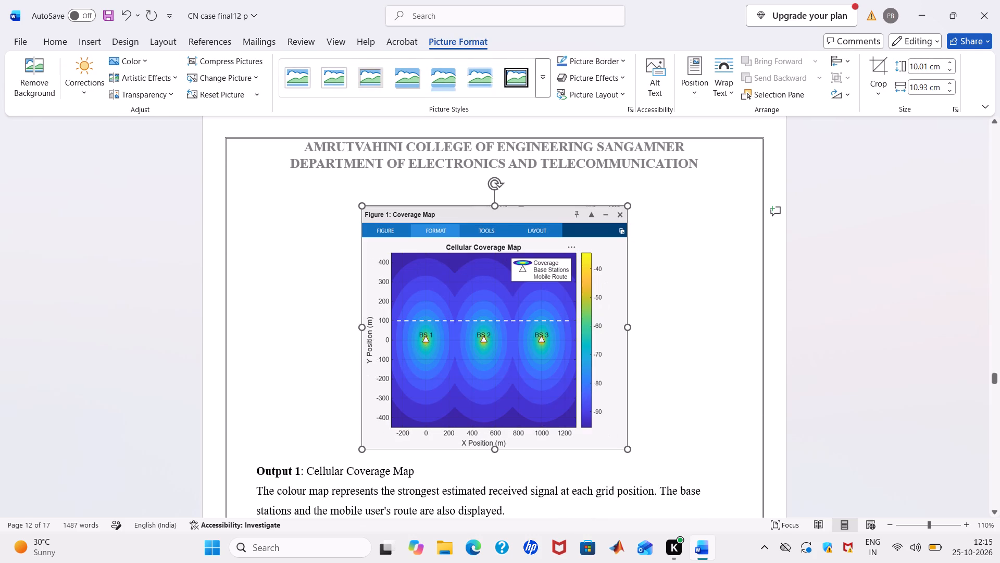
# Move the Coverage Map picture to the preceding page, directly below the "9.Simulation Outputs" heading.
pyautogui.moveTo(543, 374); pyautogui.dragTo(535, 159)
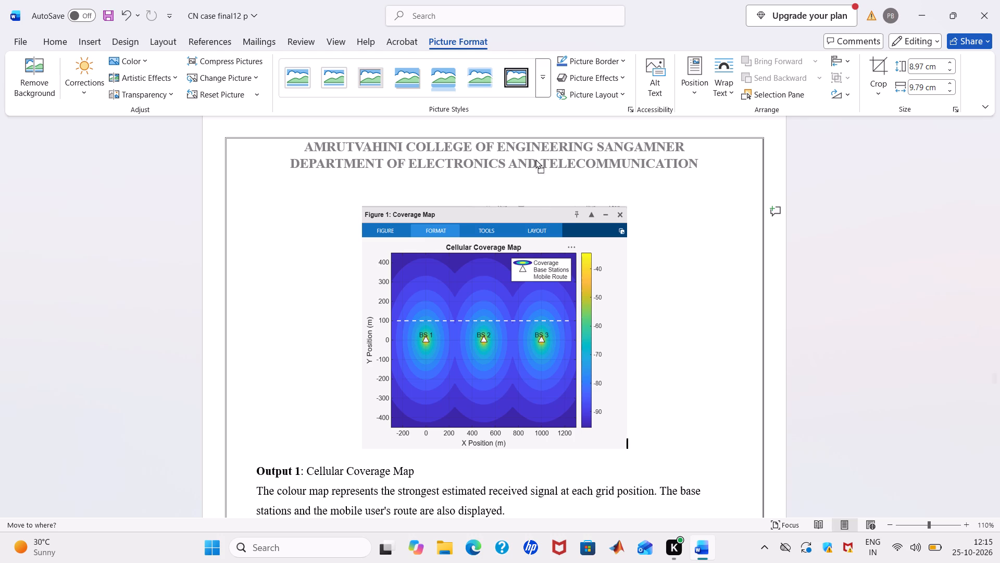
pyautogui.moveTo(535, 159); pyautogui.dragTo(515, 124)
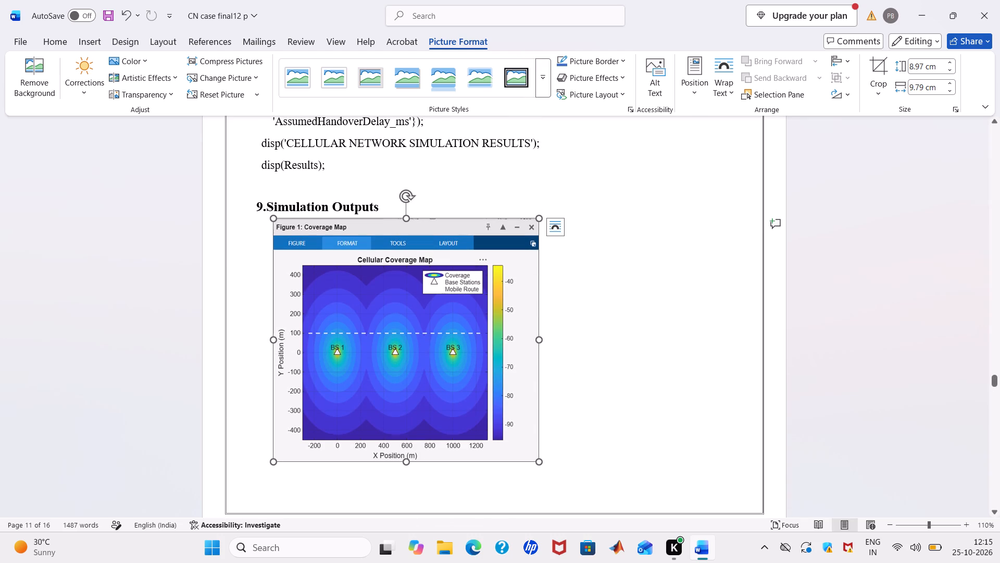
# Stretch the Coverage Map picture horizontally below the "9.Simulation Outputs" heading, keeping its height at about 8.96 cm.
pyautogui.moveTo(540, 338); pyautogui.dragTo(622, 358)
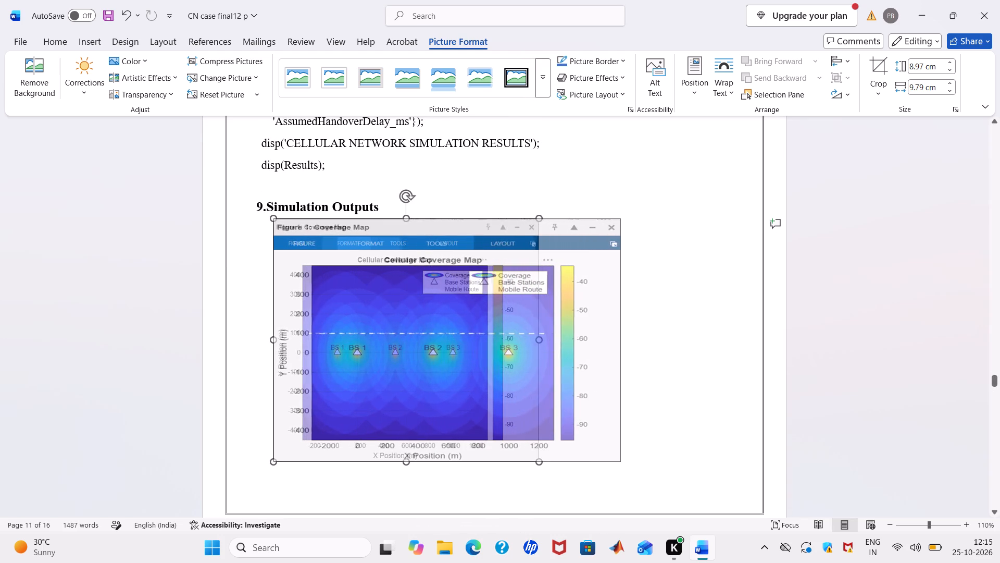
pyautogui.moveTo(622, 358); pyautogui.dragTo(634, 358)
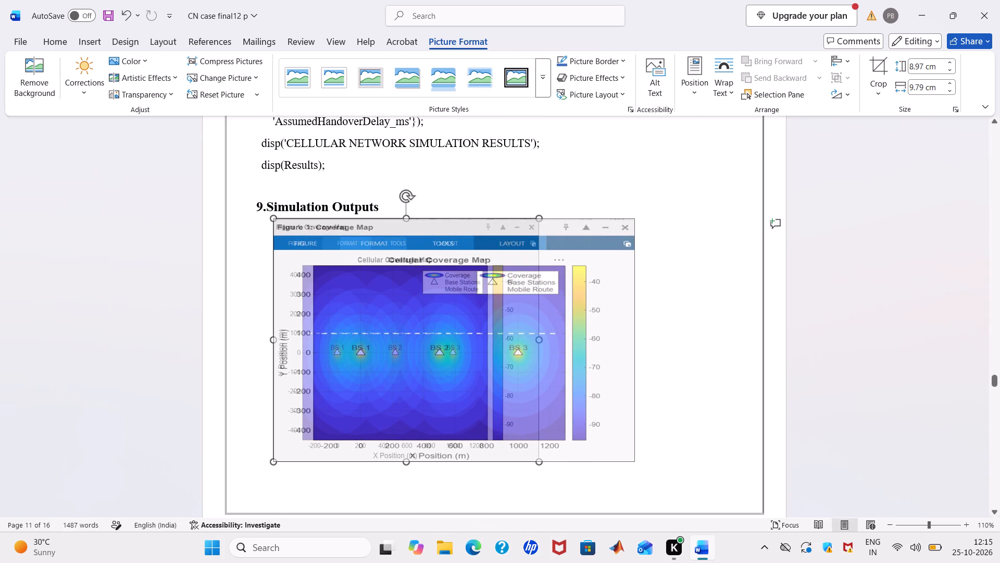
pyautogui.moveTo(273, 336); pyautogui.dragTo(355, 346)
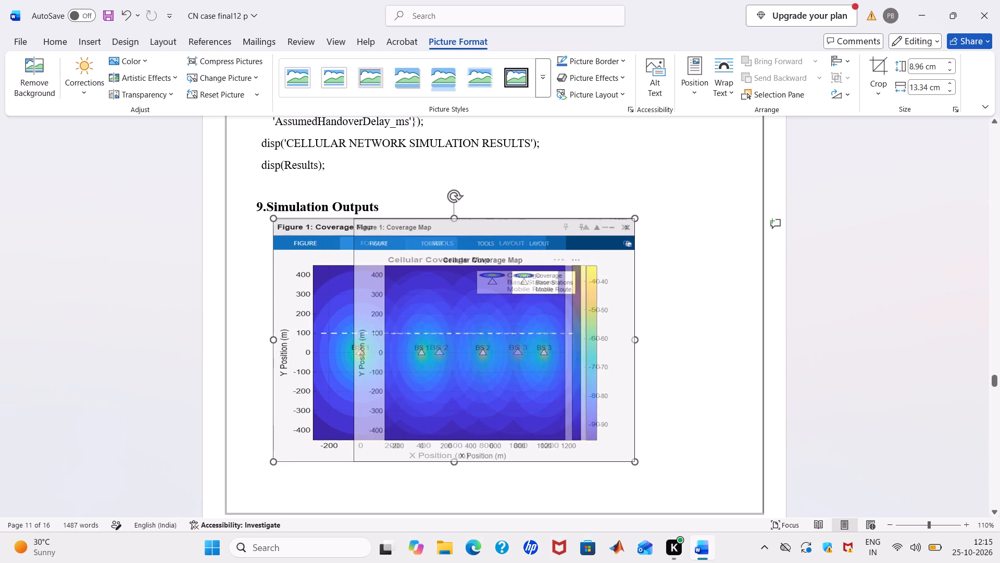
pyautogui.moveTo(355, 346); pyautogui.dragTo(299, 342)
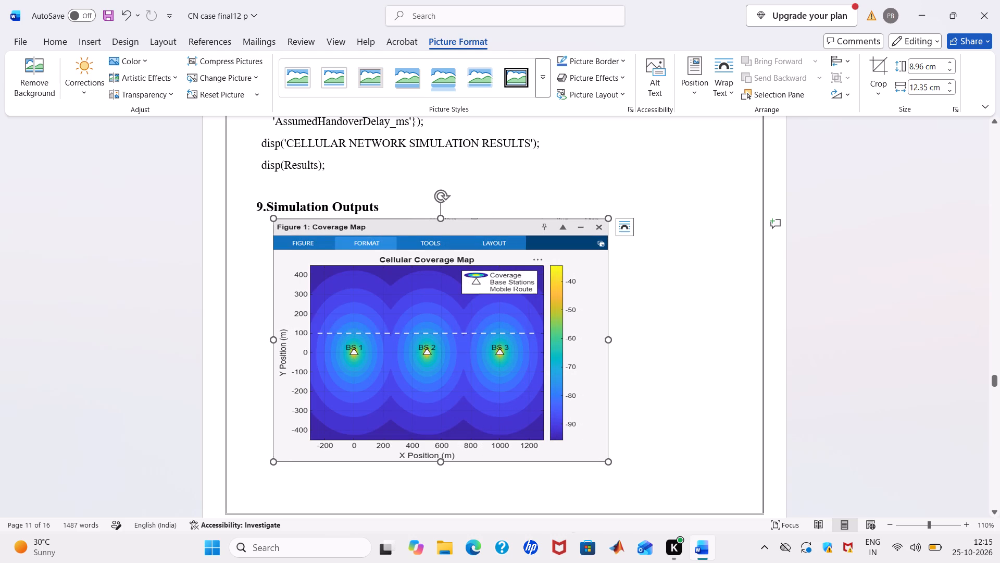
pyautogui.moveTo(270, 339); pyautogui.dragTo(313, 350)
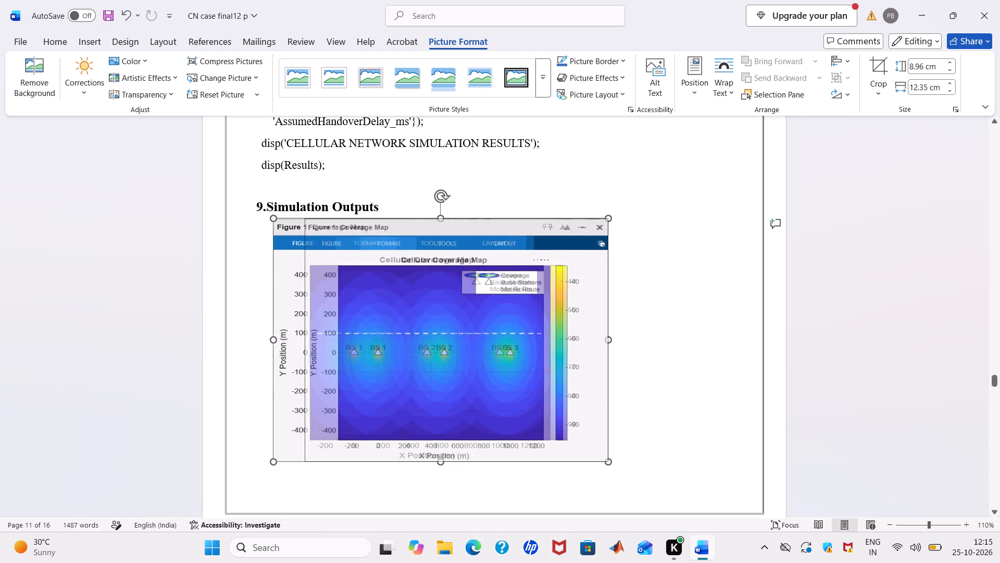
pyautogui.moveTo(313, 350); pyautogui.dragTo(320, 351)
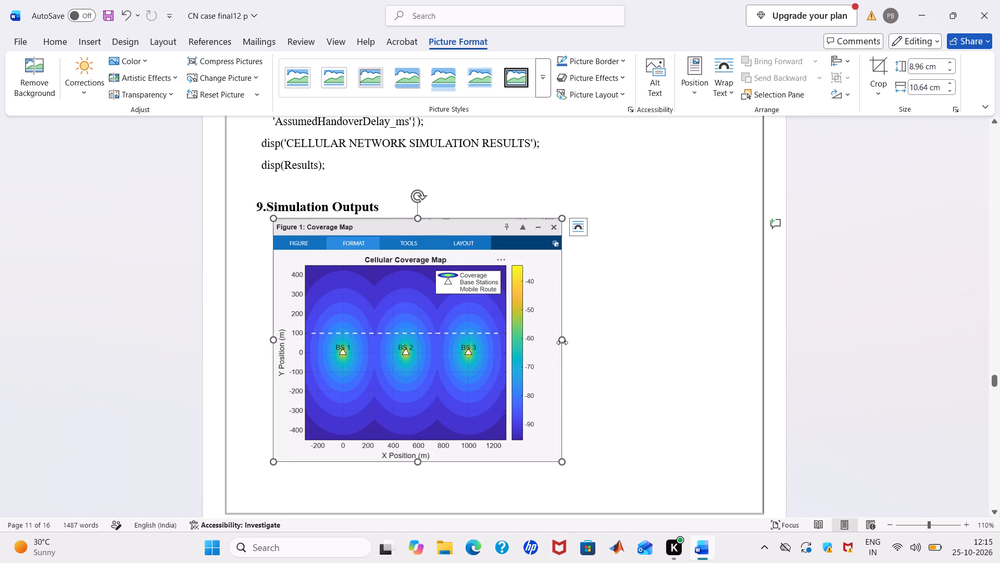
pyautogui.moveTo(562, 342); pyautogui.dragTo(614, 342)
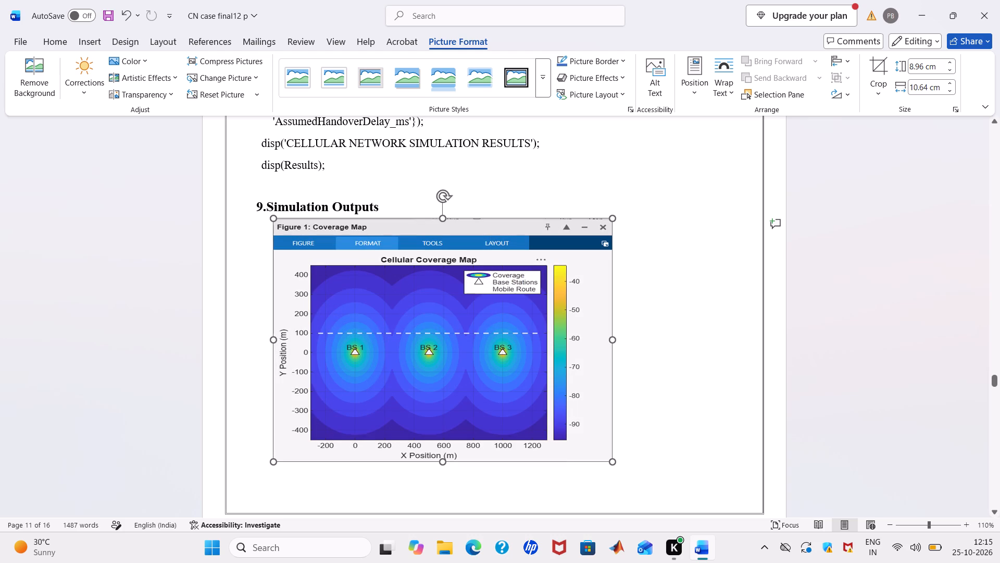
# Remove the blank line above the "9.Simulation Outputs" heading and insert one between the heading and the Coverage Map picture.
pyautogui.click(258, 191)
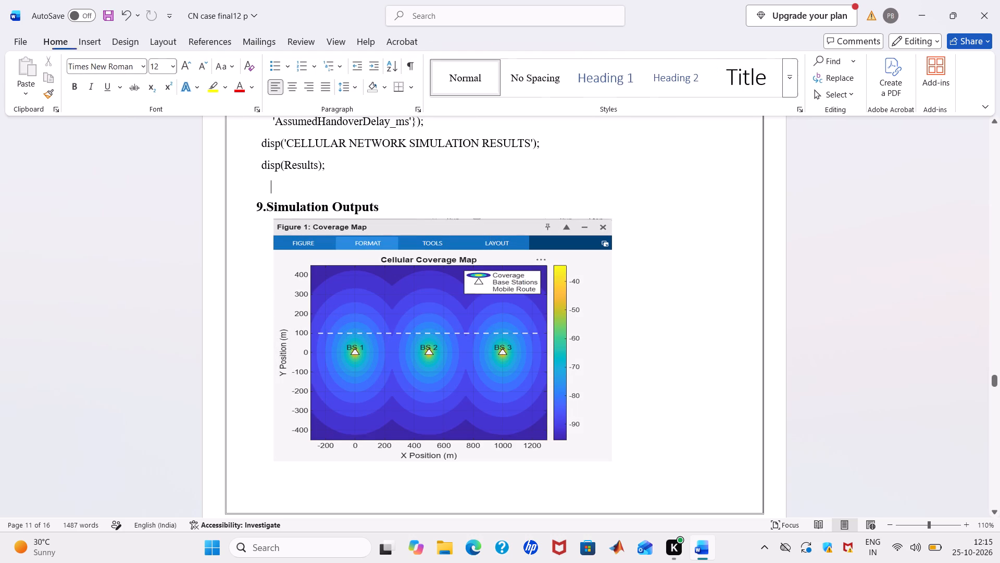
pyautogui.press('BackSpace')
pyautogui.press('BackSpace')
pyautogui.press('BackSpace')
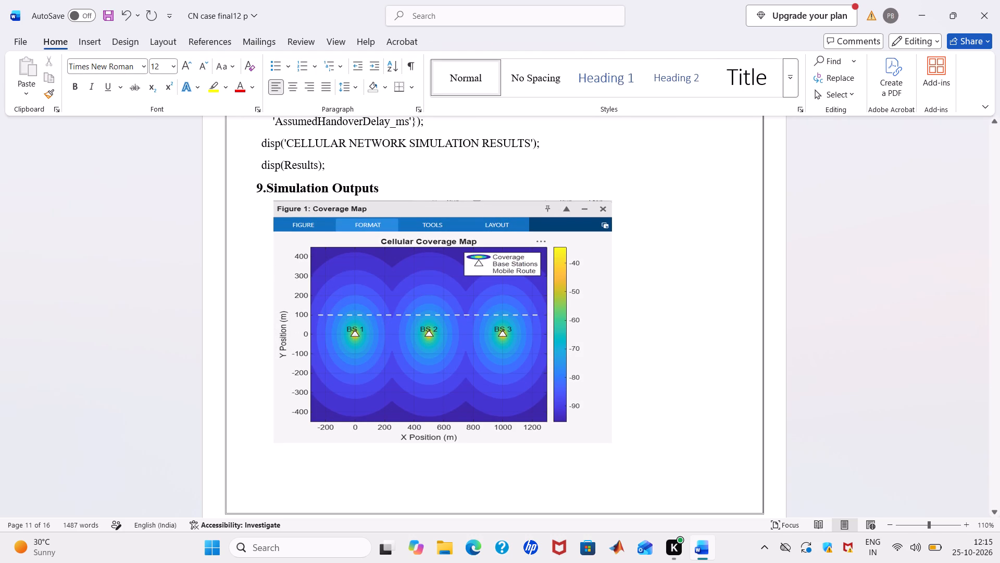
pyautogui.click(397, 189)
pyautogui.press('Return')
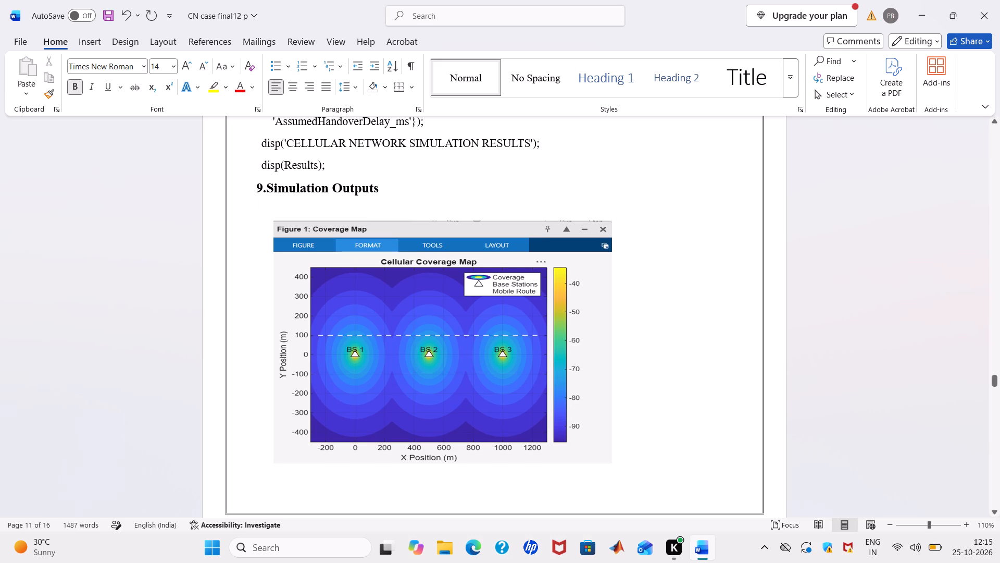
# Centre the Figure 1 Coverage Map picture horizontally on the page.
pyautogui.rightClick(290, 236)
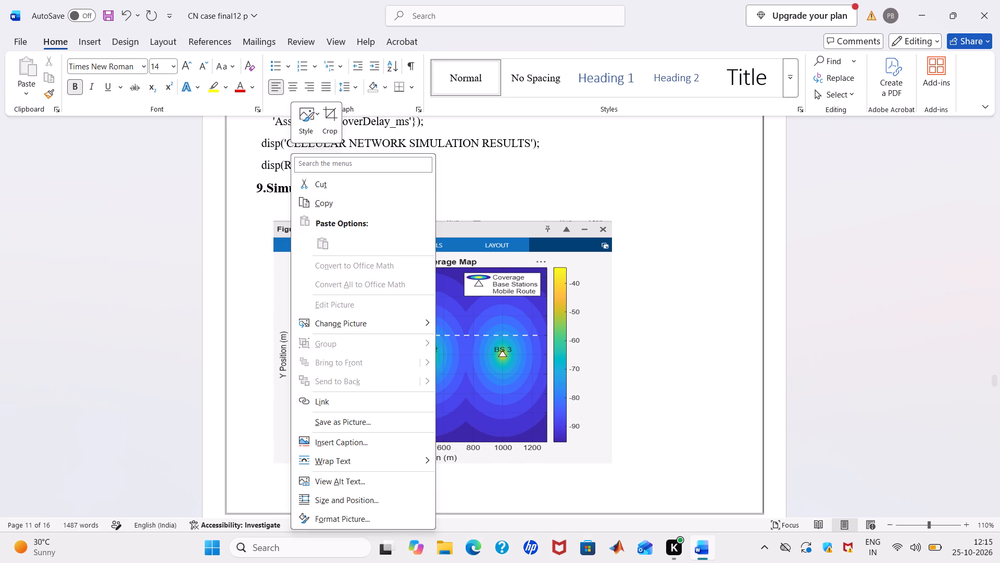
pyautogui.click(293, 85)
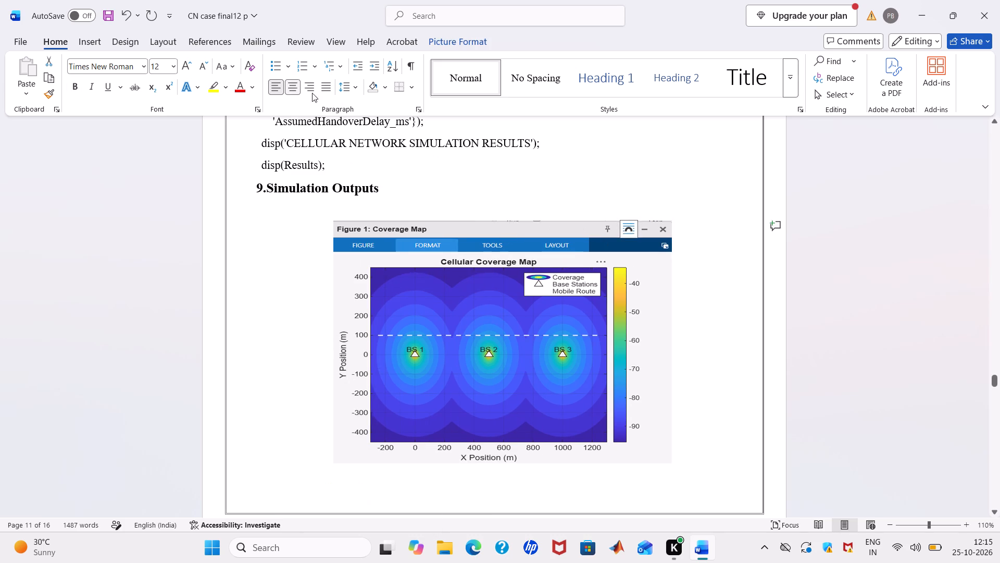
pyautogui.click(247, 281)
# Review the layout and free space on the pages holding the Figure 2, Figure 3 and Figure 4 pictures.
pyautogui.scroll(-3, 247, 281)
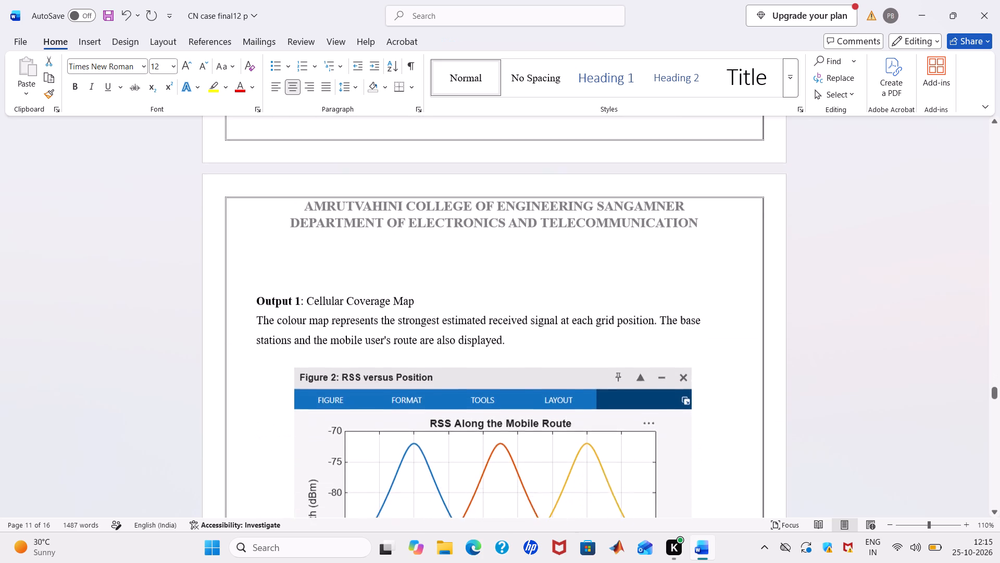
pyautogui.scroll(-1, 247, 281)
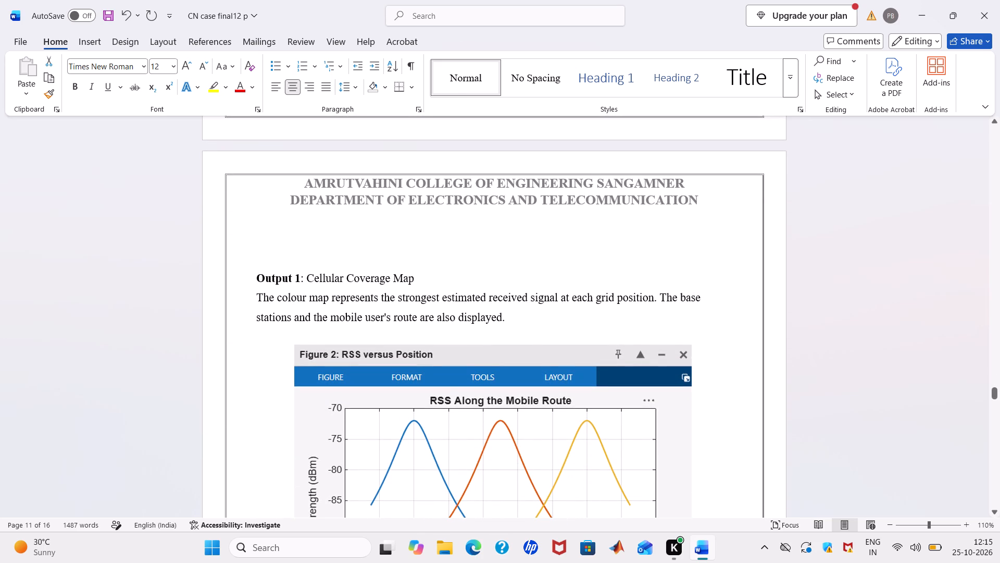
pyautogui.scroll(-1, 257, 278)
pyautogui.click(365, 261)
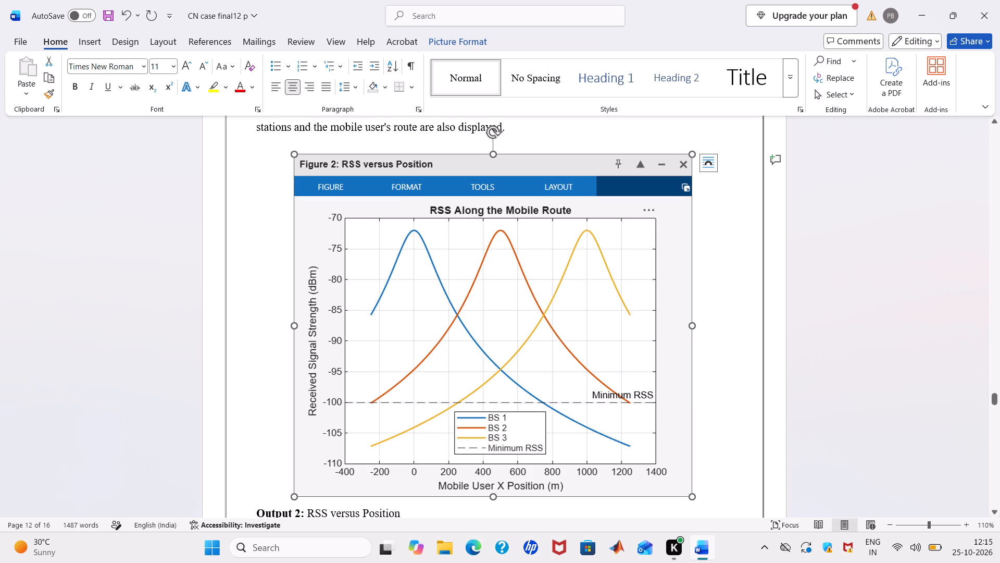
pyautogui.scroll(-1, 394, 312)
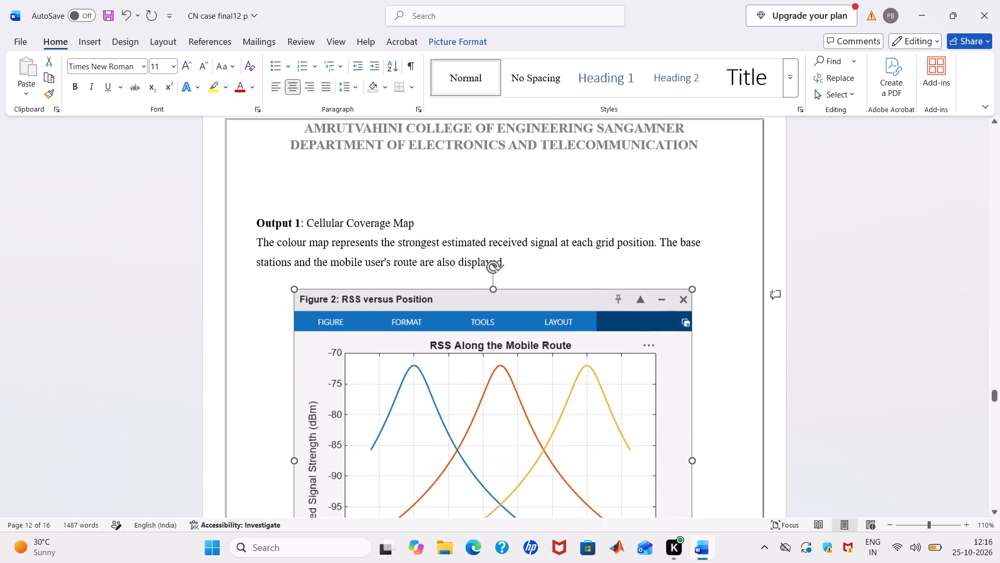
pyautogui.scroll(-4, 394, 312)
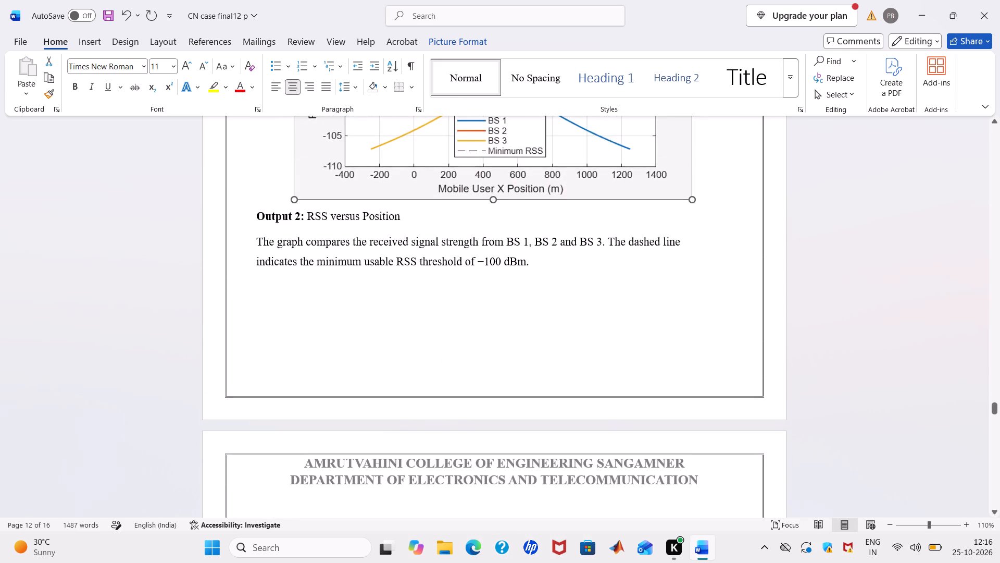
pyautogui.scroll(-5, 394, 312)
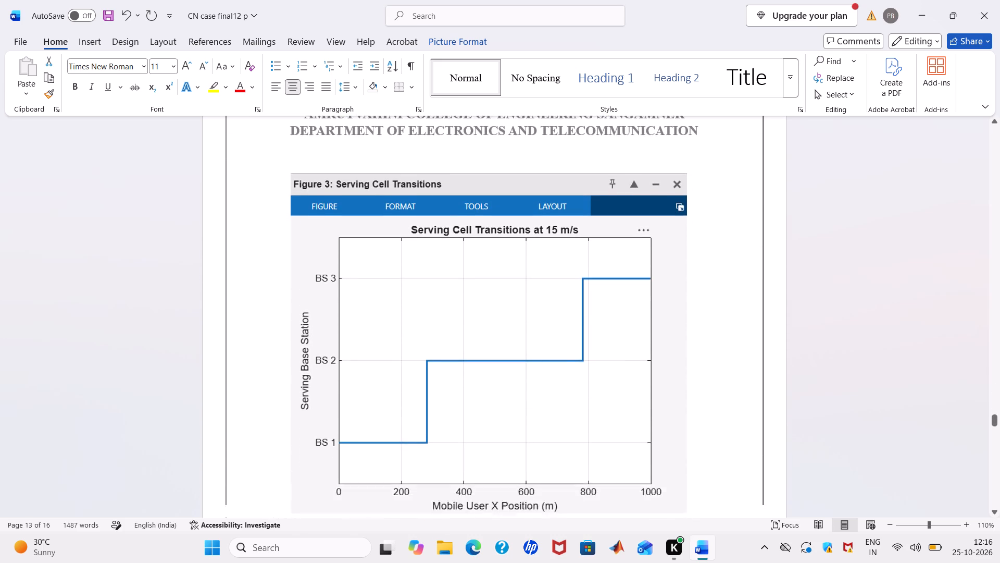
pyautogui.scroll(-3, 394, 312)
pyautogui.scroll(1, 394, 312)
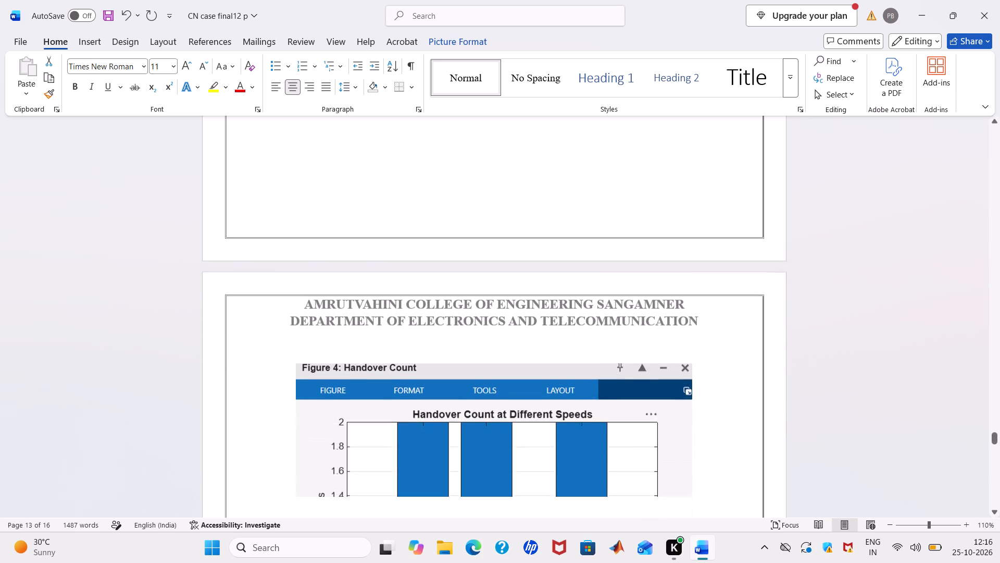
pyautogui.scroll(4, 394, 312)
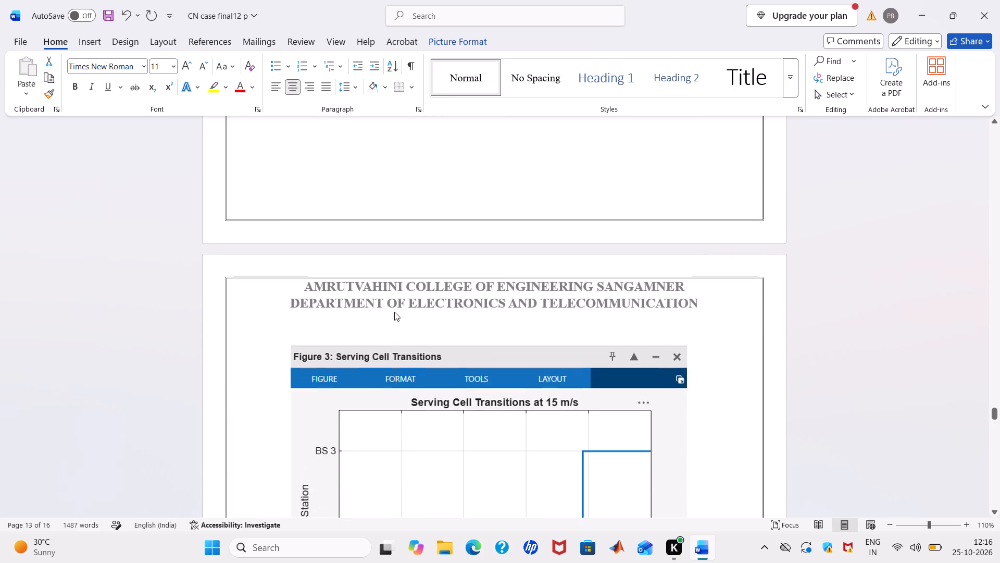
pyautogui.scroll(3, 394, 312)
pyautogui.click(394, 312)
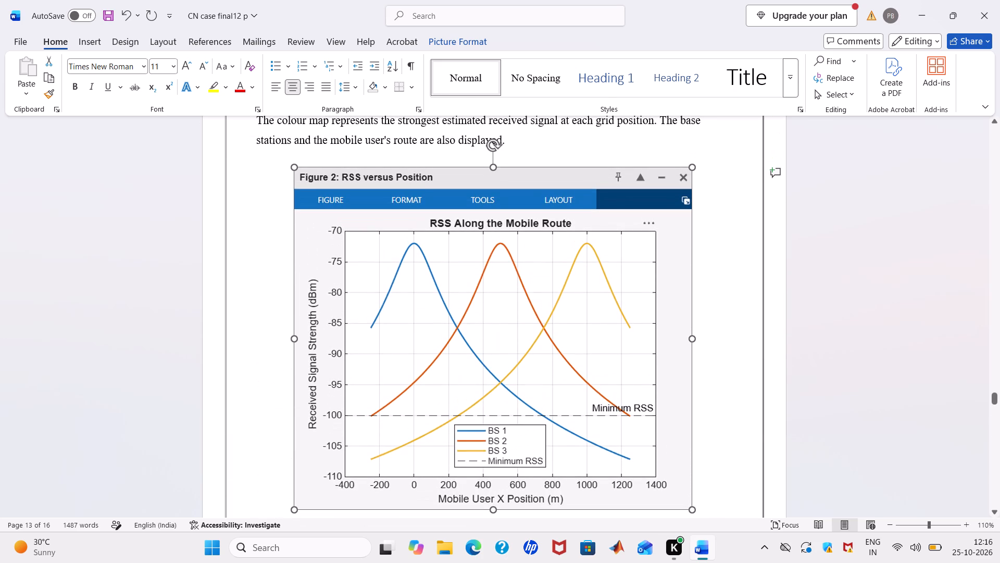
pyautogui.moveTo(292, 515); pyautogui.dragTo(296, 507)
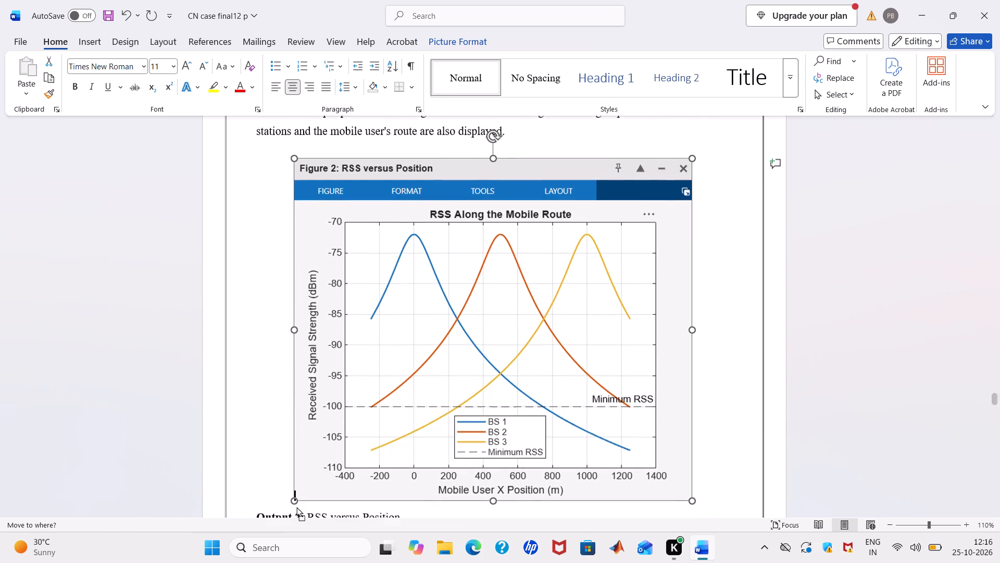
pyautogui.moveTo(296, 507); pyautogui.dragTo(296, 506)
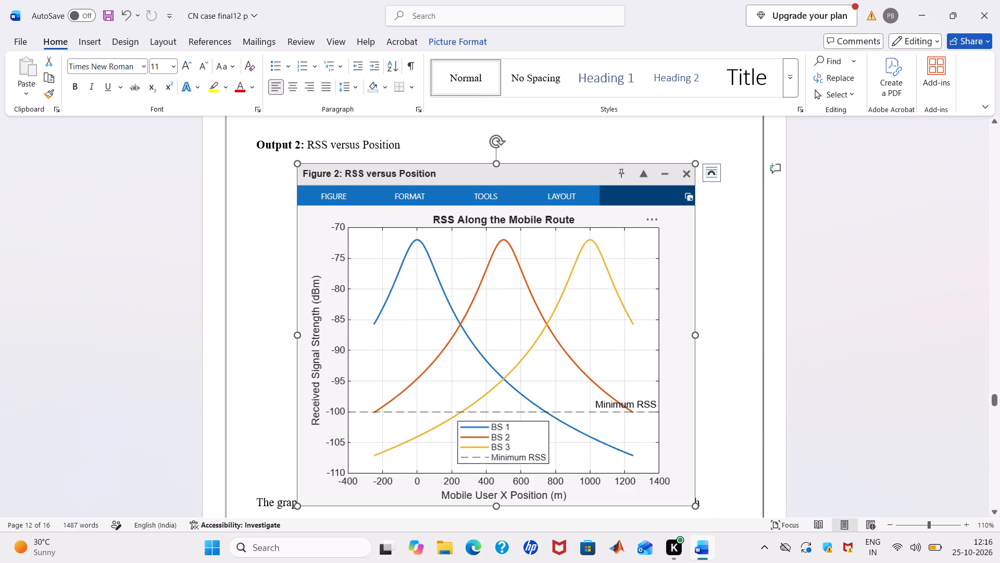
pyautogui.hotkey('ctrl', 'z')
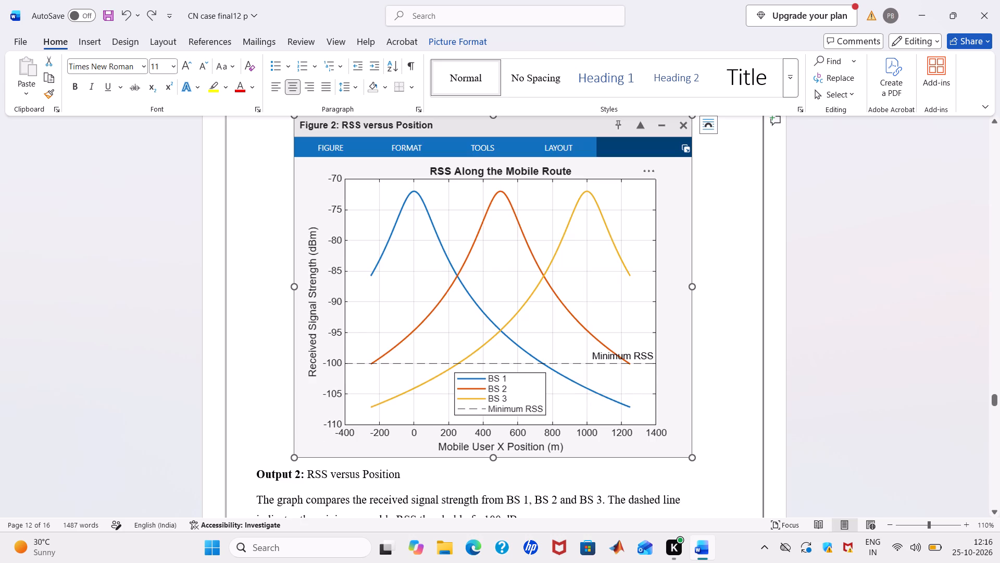
# Shrink the Figure 2 RSS versus Position picture slightly in proportion, and reduce its height a little further.
pyautogui.moveTo(294, 458); pyautogui.dragTo(307, 427)
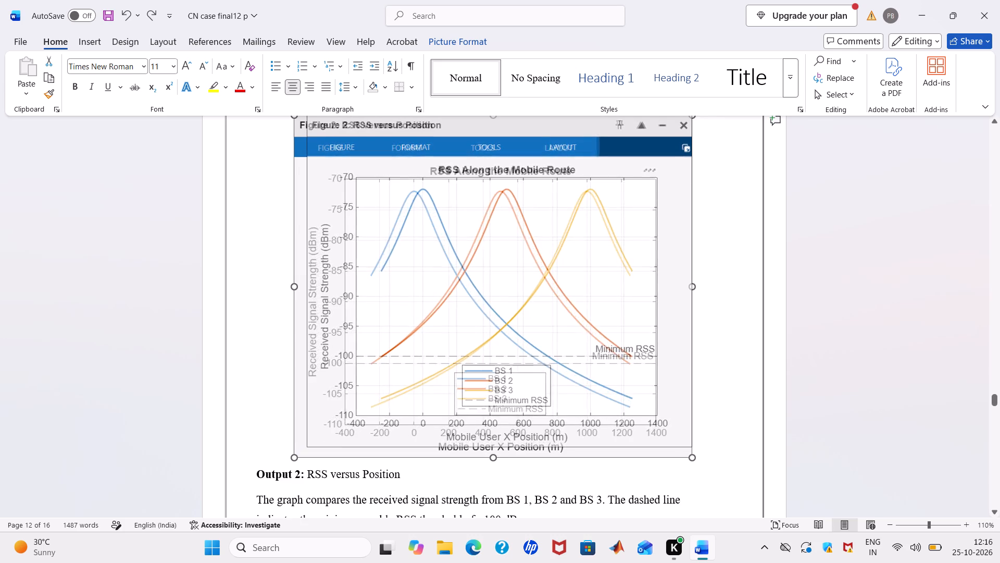
pyautogui.moveTo(307, 427); pyautogui.dragTo(307, 427)
pyautogui.moveTo(298, 447); pyautogui.dragTo(299, 444)
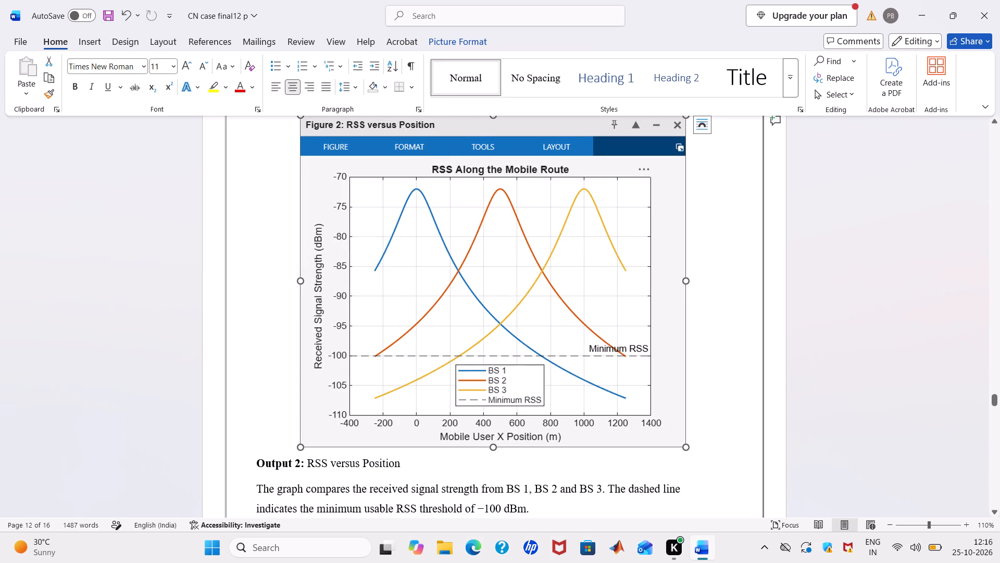
pyautogui.moveTo(299, 444); pyautogui.dragTo(309, 391)
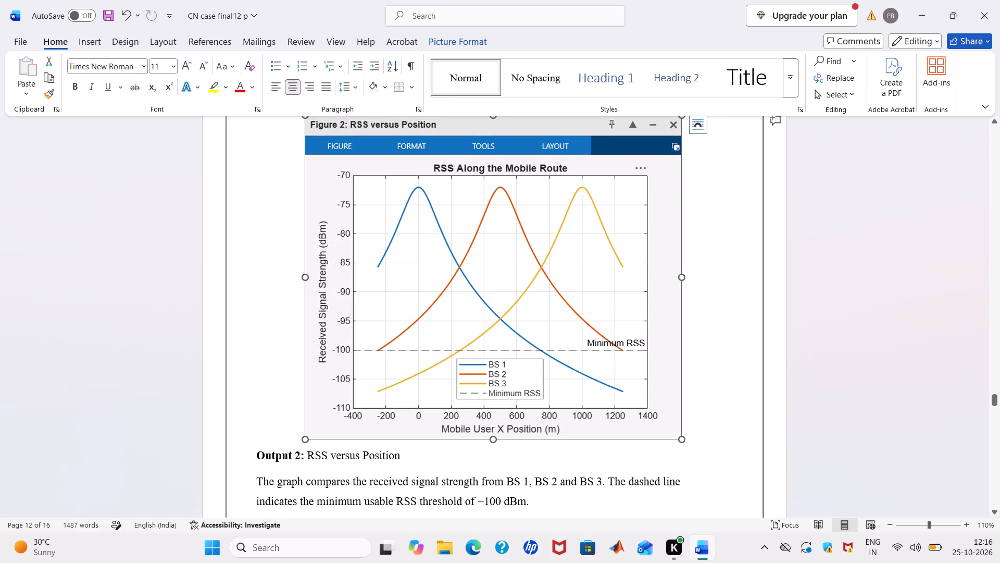
pyautogui.moveTo(491, 439); pyautogui.dragTo(490, 420)
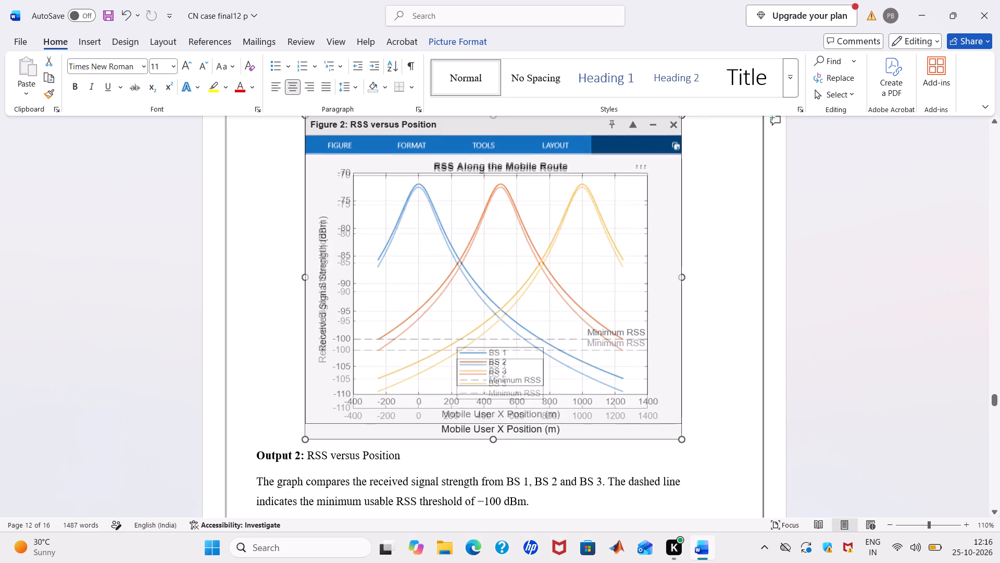
pyautogui.moveTo(490, 420); pyautogui.dragTo(488, 405)
# Check the free space below the Output 2 text and the size of the Figure 3 picture on the following page.
pyautogui.scroll(-1, 494, 475)
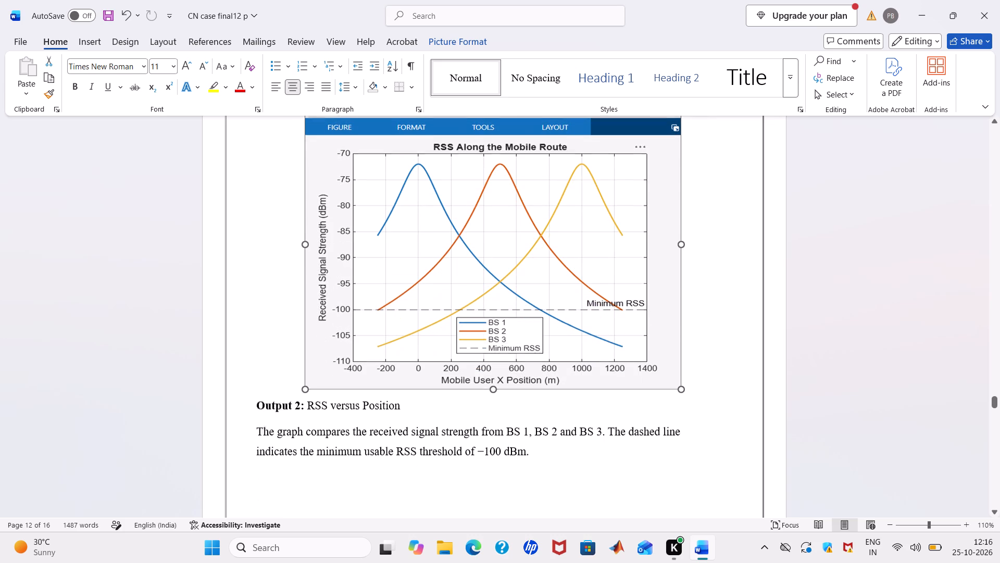
pyautogui.scroll(-2, 494, 475)
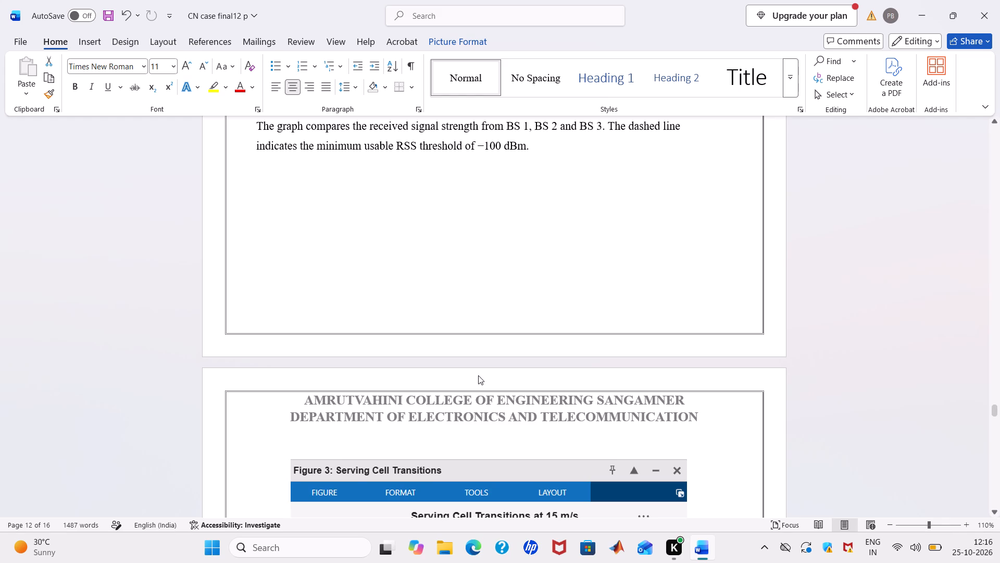
pyautogui.scroll(-1, 478, 375)
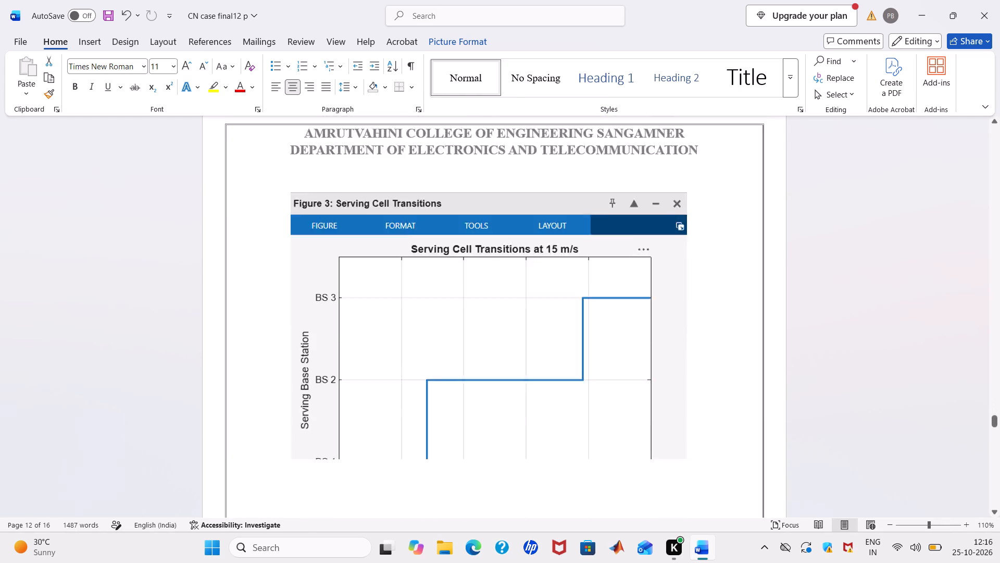
pyautogui.scroll(-3, 478, 375)
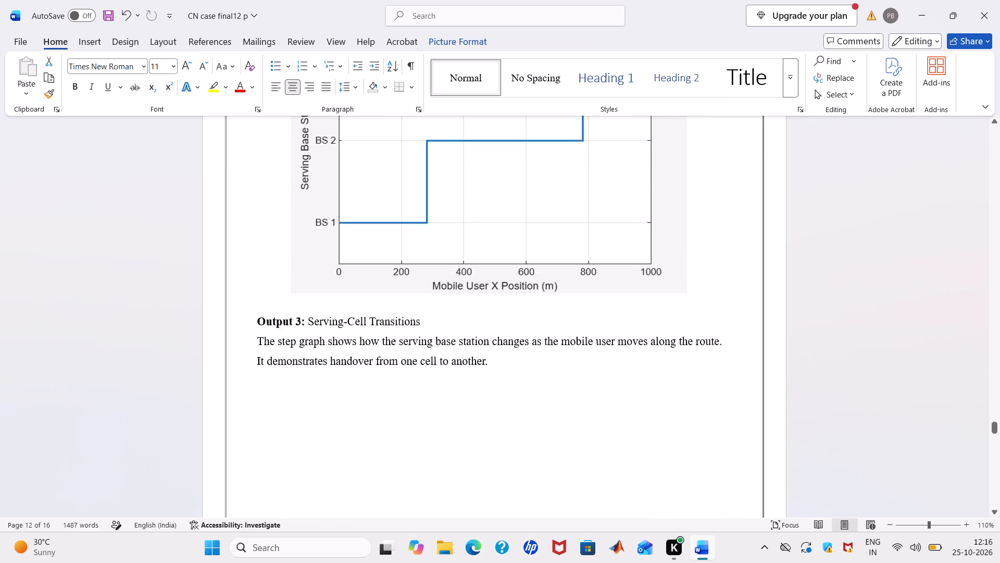
pyautogui.scroll(-1, 478, 375)
pyautogui.scroll(3, 478, 375)
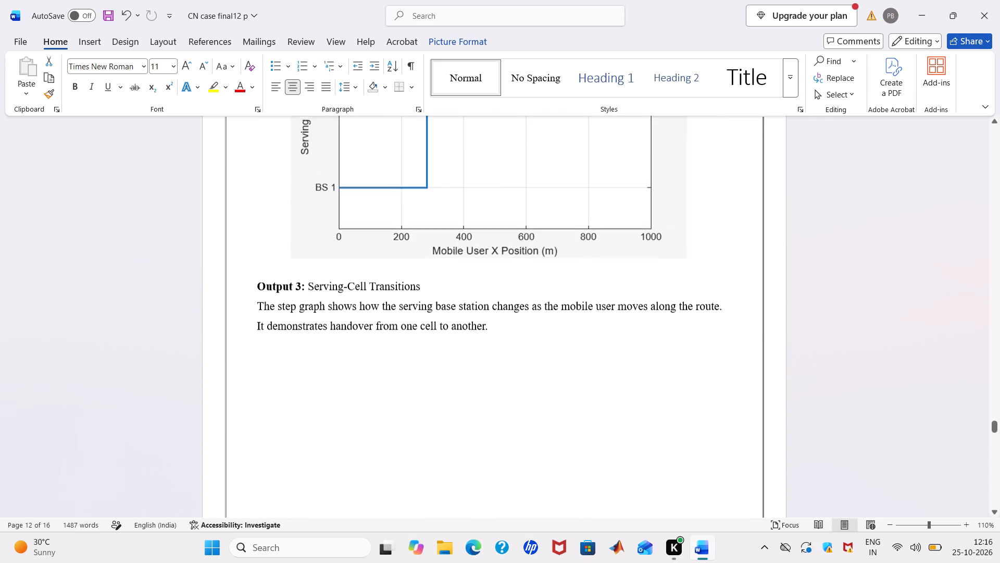
pyautogui.scroll(6, 478, 375)
# Delete the extra blank space above the "Output 1: Cellular Coverage Map" caption at the top of its page.
pyautogui.scroll(-1, 478, 375)
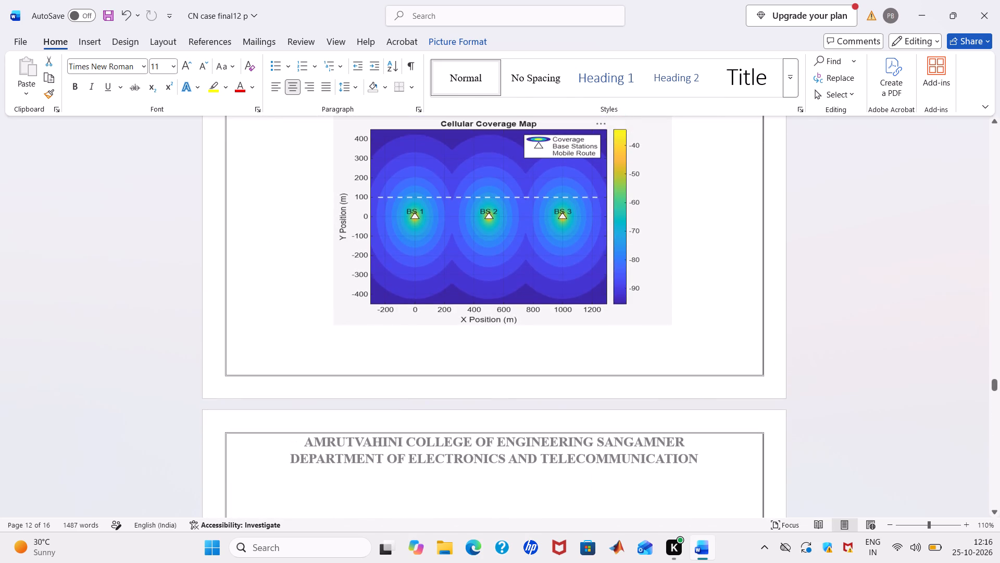
pyautogui.scroll(-2, 478, 375)
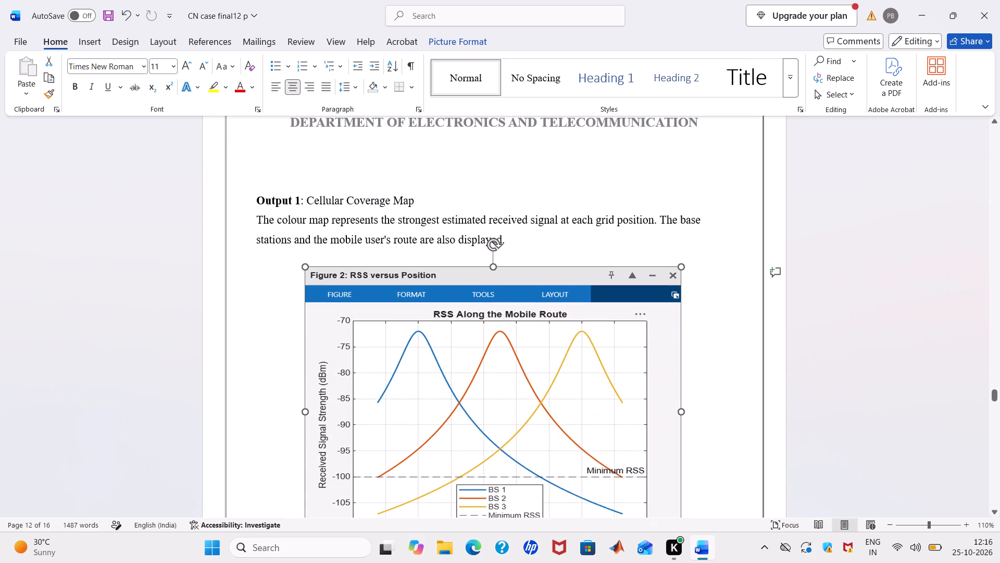
pyautogui.click(309, 168)
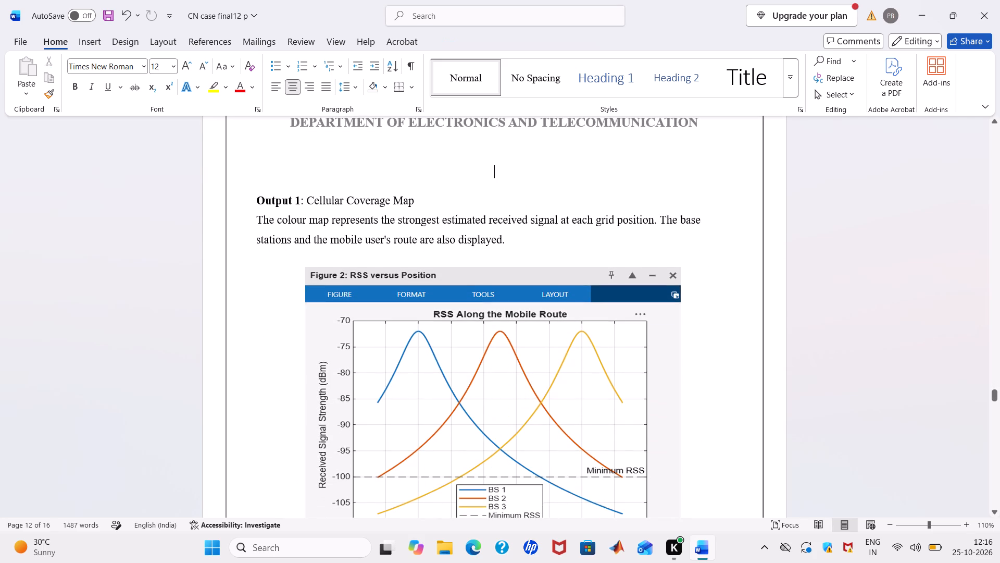
pyautogui.press('BackSpace')
pyautogui.press('BackSpace')
pyautogui.press('BackSpace')
pyautogui.press('BackSpace')
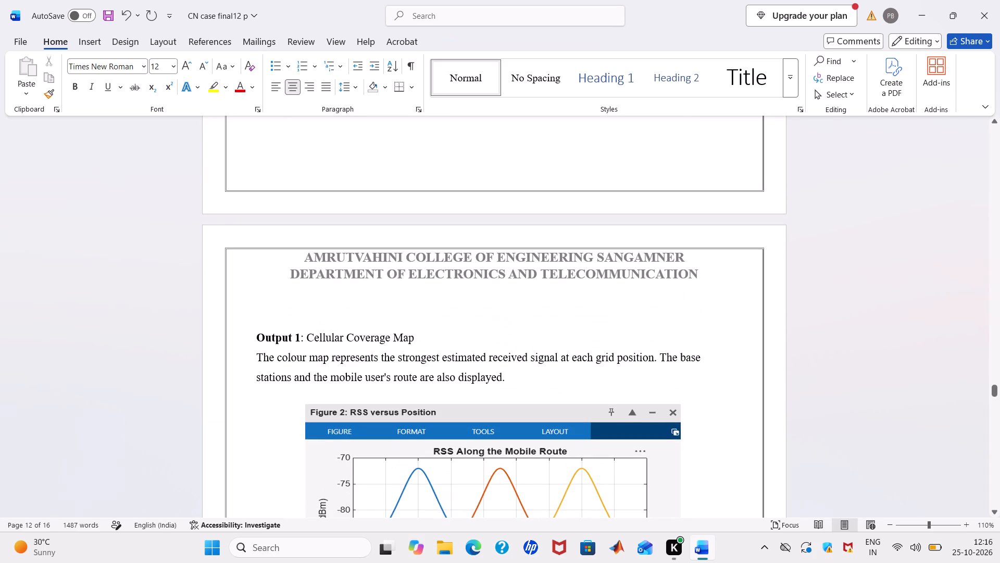
# Shrink the Figure 2 RSS versus Position picture a little more, keeping its proportions.
pyautogui.scroll(-3, 309, 168)
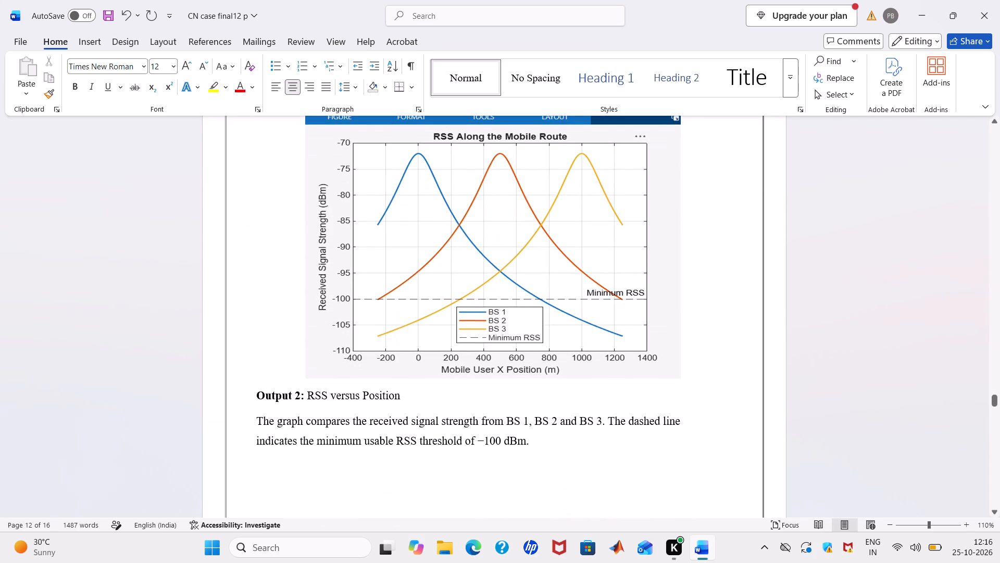
pyautogui.click(367, 193)
pyautogui.scroll(-1, 367, 193)
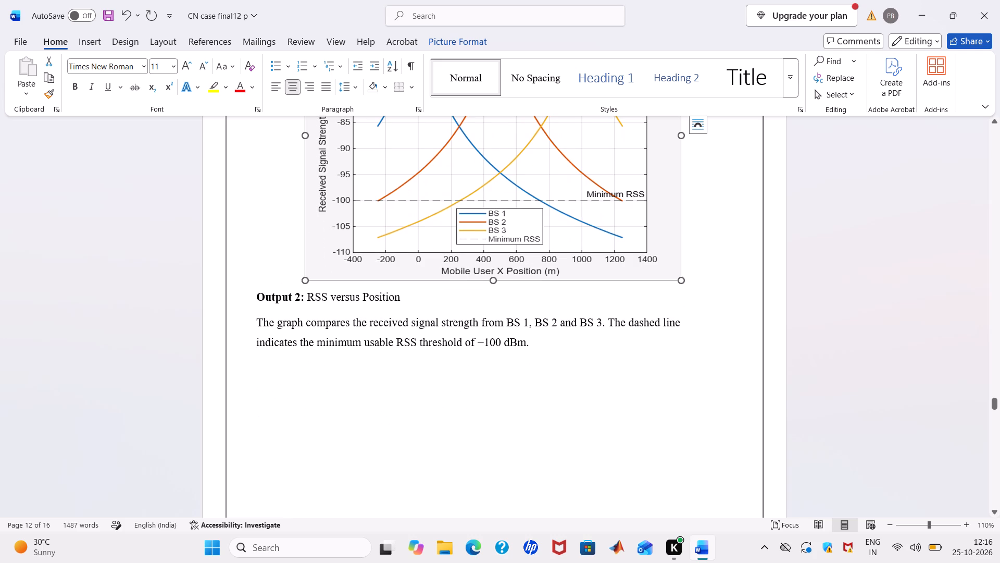
pyautogui.moveTo(302, 279); pyautogui.dragTo(319, 230)
# Reduce the height of the Figure 3 Serving Cell Transitions picture by roughly a fifth, leaving its width as it is.
pyautogui.scroll(-2, 293, 429)
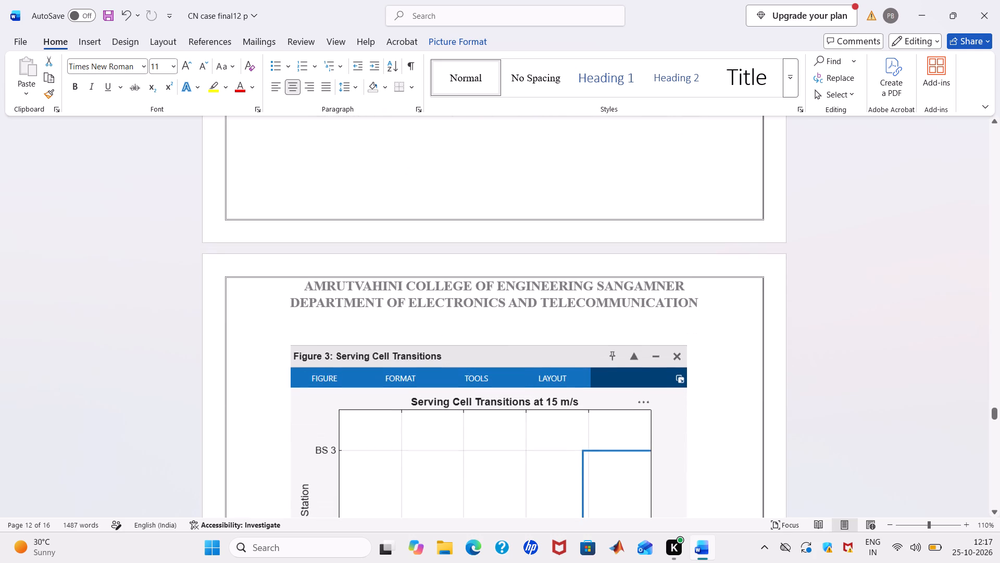
pyautogui.click(306, 372)
pyautogui.scroll(1, 306, 372)
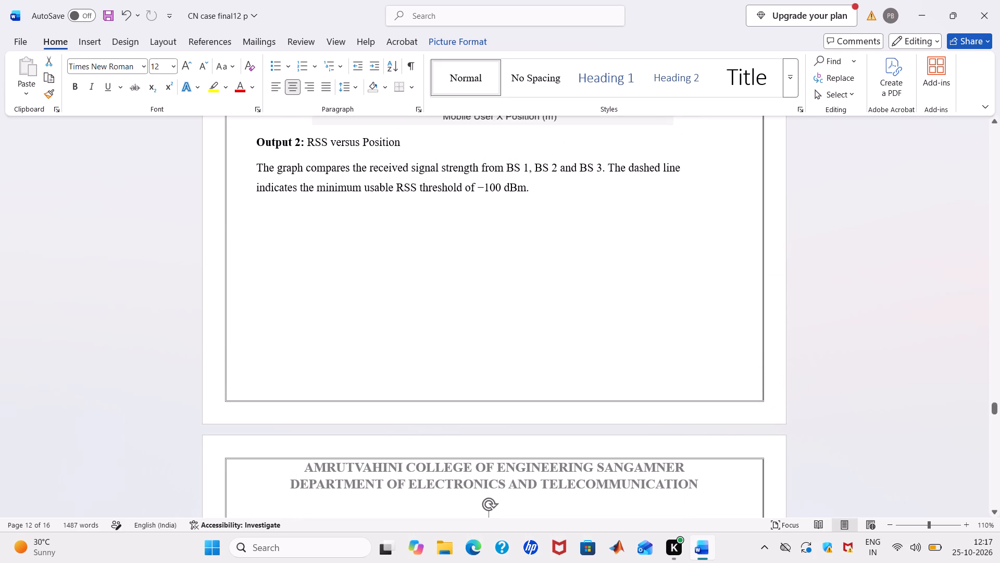
pyautogui.scroll(-1, 305, 350)
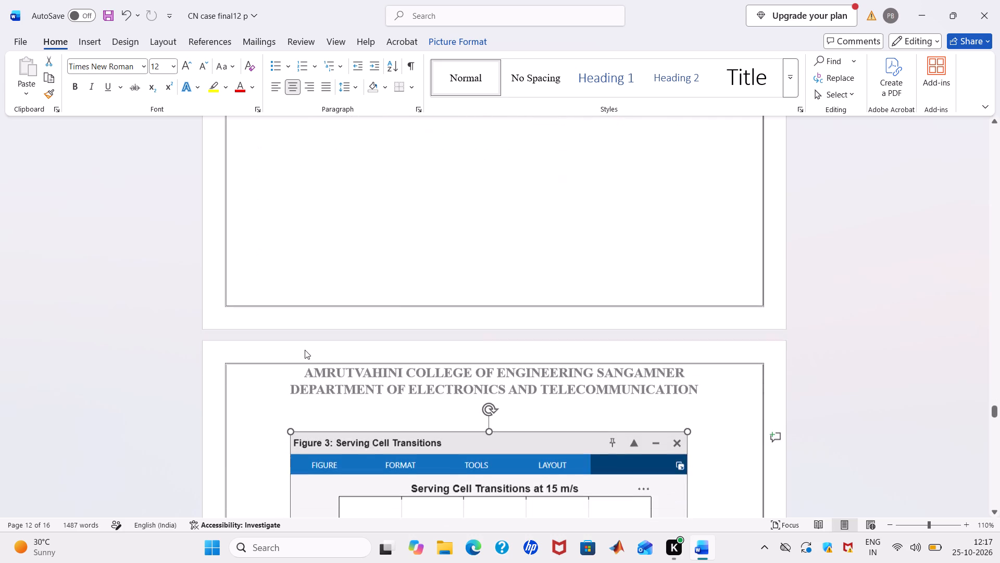
pyautogui.scroll(-4, 305, 350)
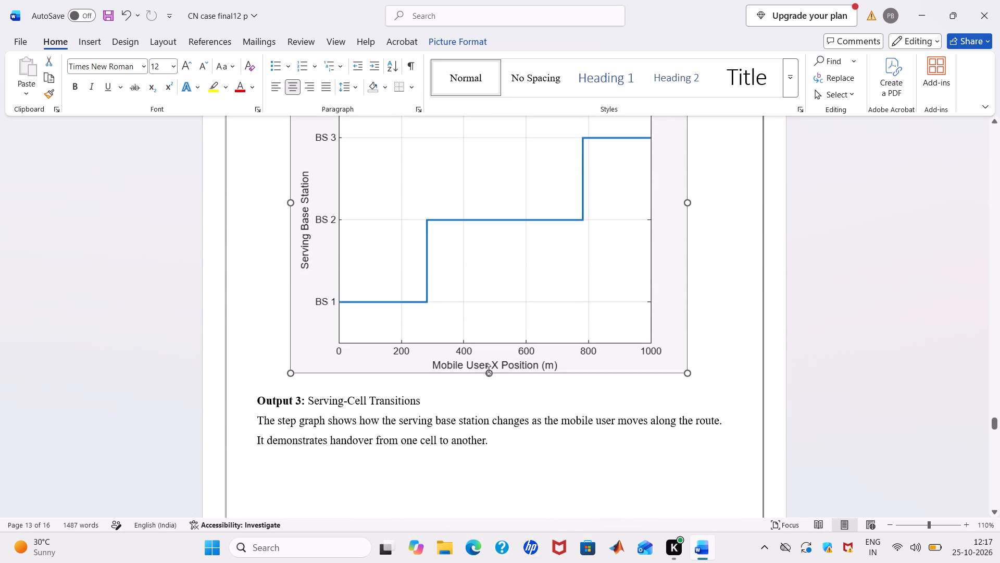
pyautogui.moveTo(487, 372); pyautogui.dragTo(480, 259)
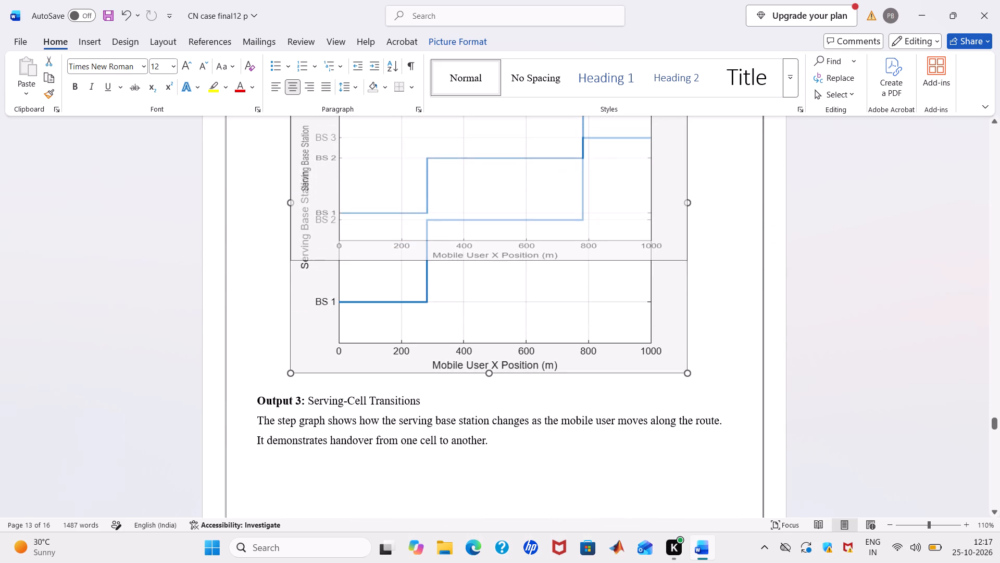
pyautogui.moveTo(480, 259); pyautogui.dragTo(482, 298)
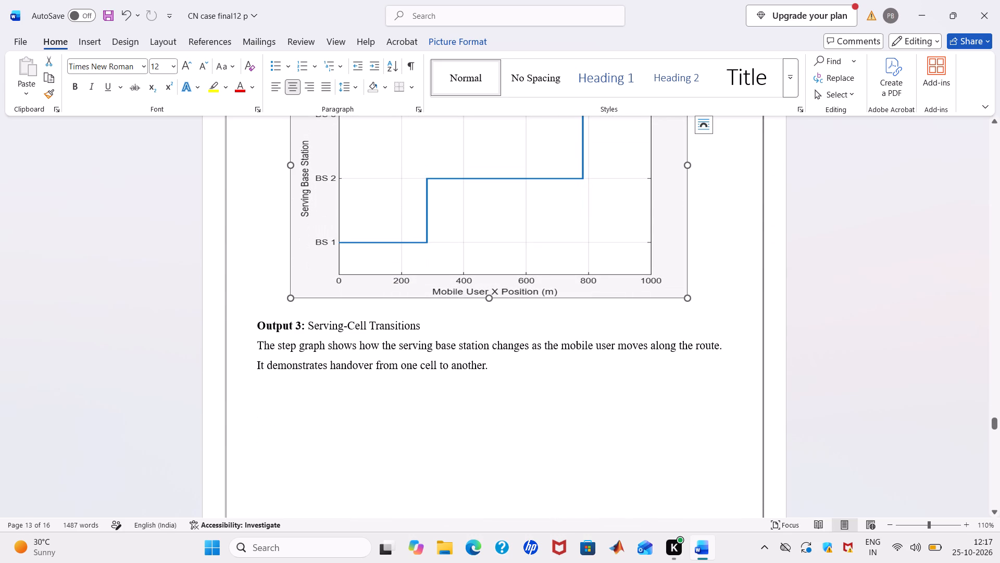
# Delete blank lines in the empty area below the Output 3 Serving-Cell Transitions text.
pyautogui.hscroll(1, 482, 298)
pyautogui.scroll(1, 482, 298)
pyautogui.hscroll(2, 482, 298)
pyautogui.scroll(-2, 482, 298)
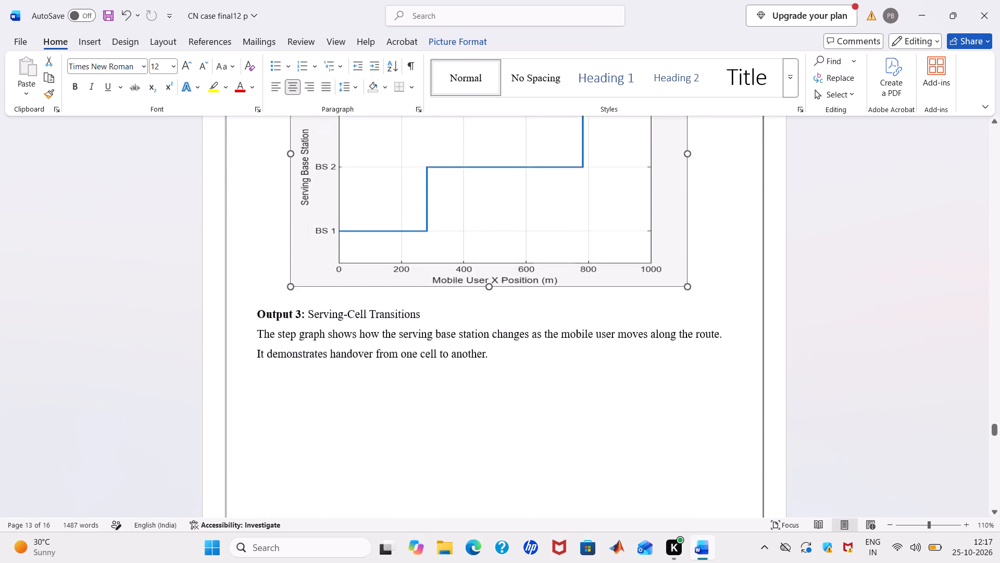
pyautogui.scroll(-2, 482, 298)
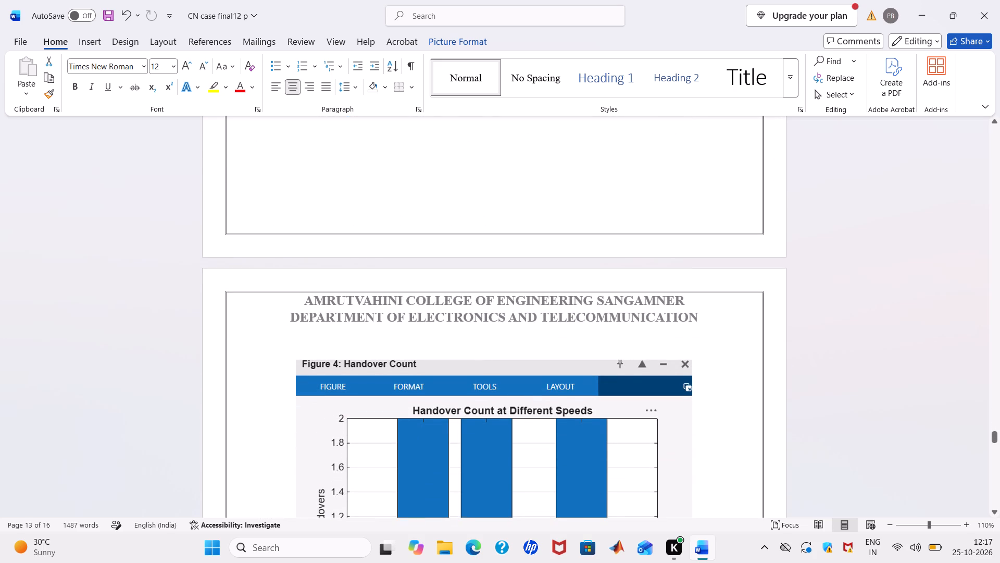
pyautogui.click(384, 178)
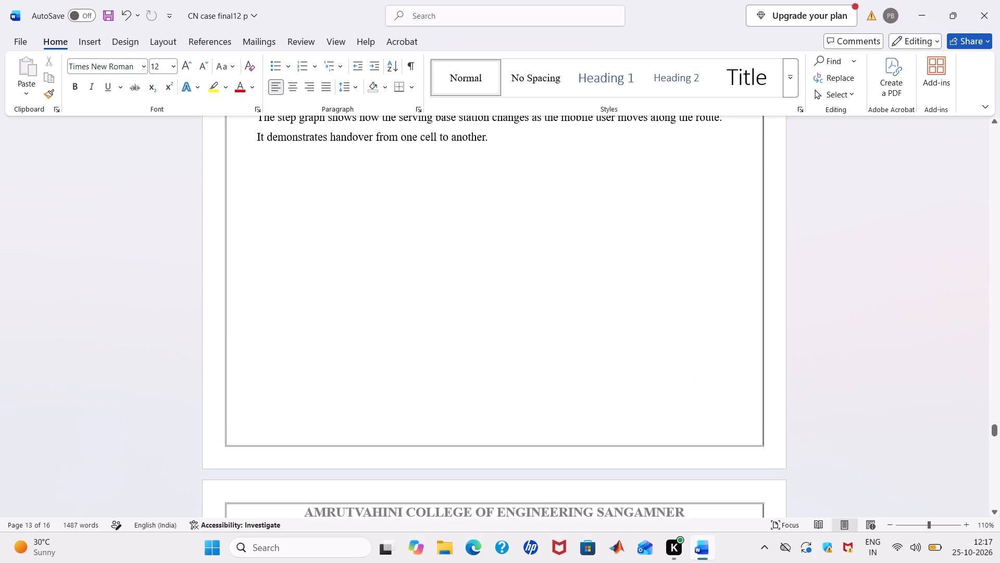
pyautogui.click(367, 347)
pyautogui.doubleClick(333, 384)
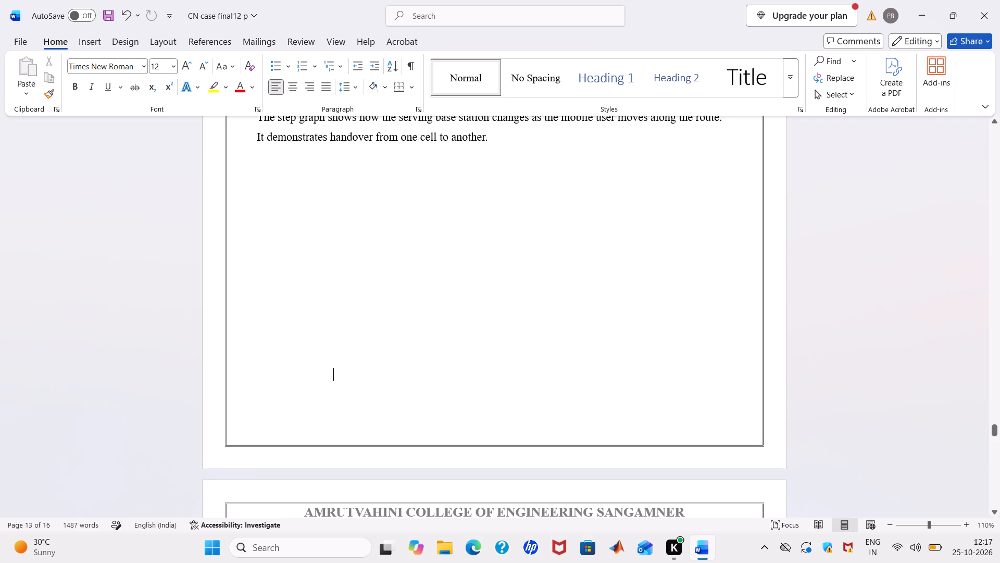
pyautogui.press('BackSpace')
pyautogui.press('BackSpace')
pyautogui.press('BackSpace')
pyautogui.press('BackSpace')
pyautogui.press('BackSpace')
pyautogui.press('BackSpace')
pyautogui.press('BackSpace')
pyautogui.press('BackSpace')
pyautogui.press('BackSpace')
pyautogui.press('BackSpace')
pyautogui.scroll(-1, 331, 365)
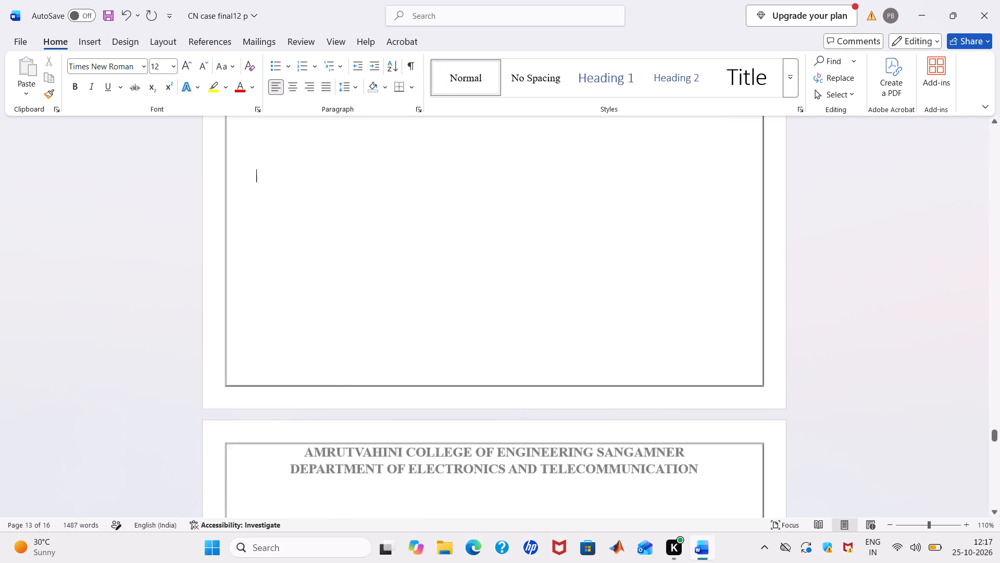
pyautogui.scroll(-1, 331, 365)
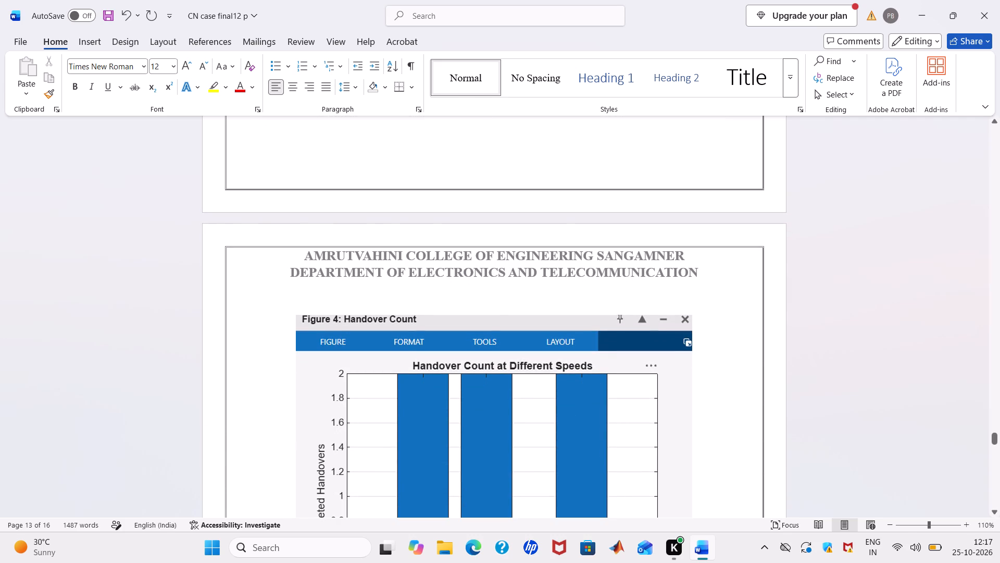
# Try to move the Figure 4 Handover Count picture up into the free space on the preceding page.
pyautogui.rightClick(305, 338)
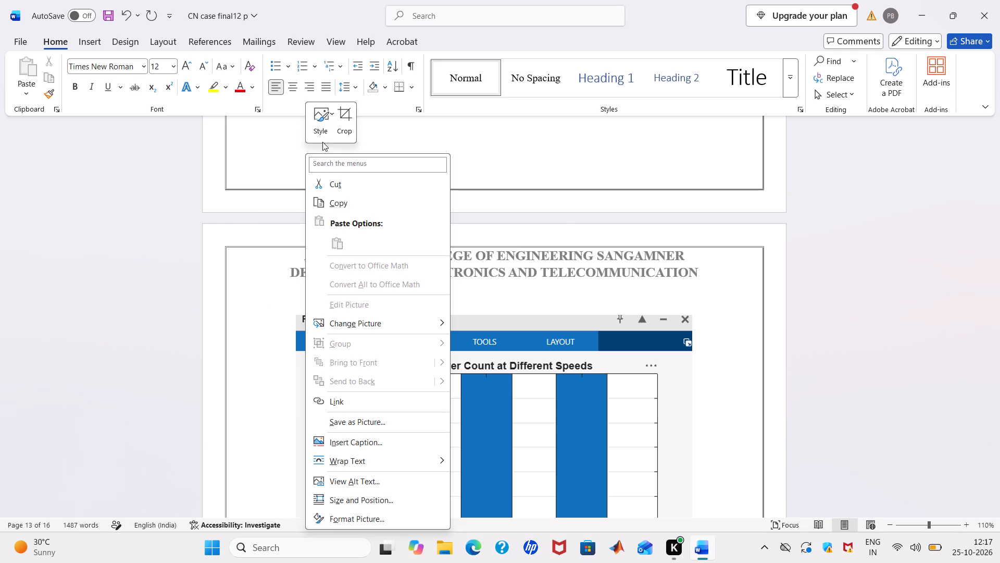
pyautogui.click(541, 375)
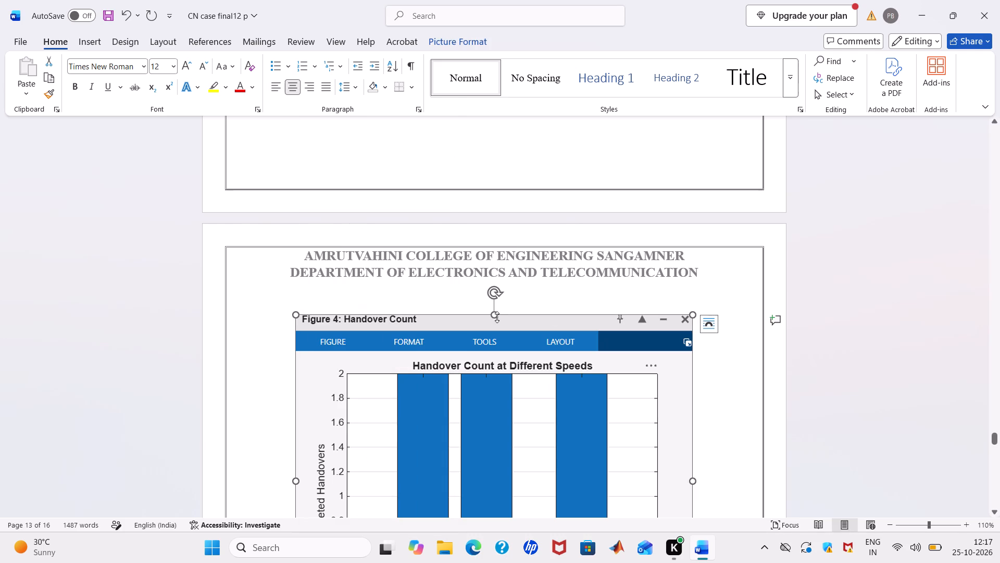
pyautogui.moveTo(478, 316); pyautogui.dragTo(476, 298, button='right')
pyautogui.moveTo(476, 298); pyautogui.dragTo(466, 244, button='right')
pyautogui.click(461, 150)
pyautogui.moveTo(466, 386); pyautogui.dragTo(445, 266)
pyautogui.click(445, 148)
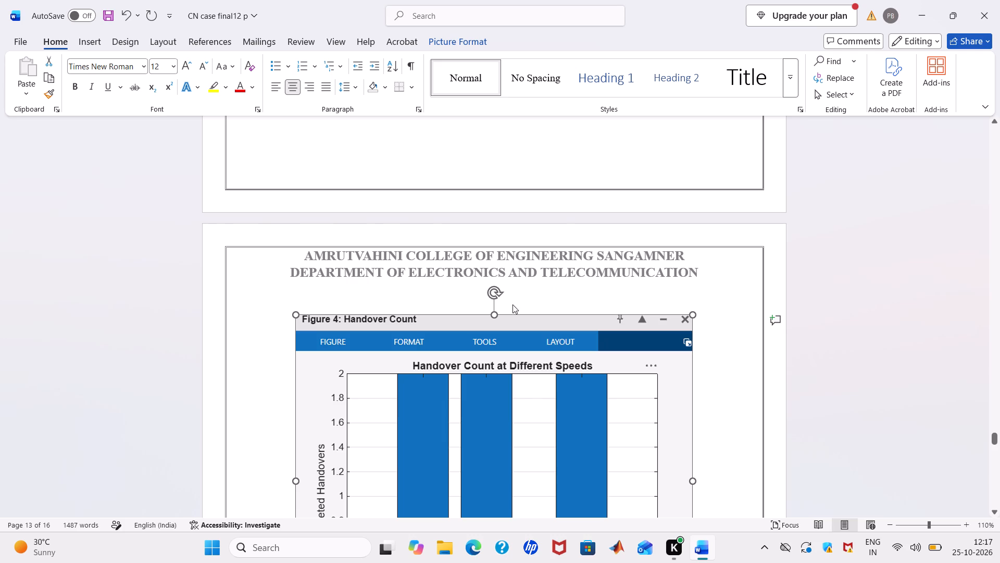
# Shrink the Figure 4 Handover Count picture in proportion to about 10.63 cm high and 12.72 cm wide.
pyautogui.moveTo(494, 315); pyautogui.dragTo(501, 382)
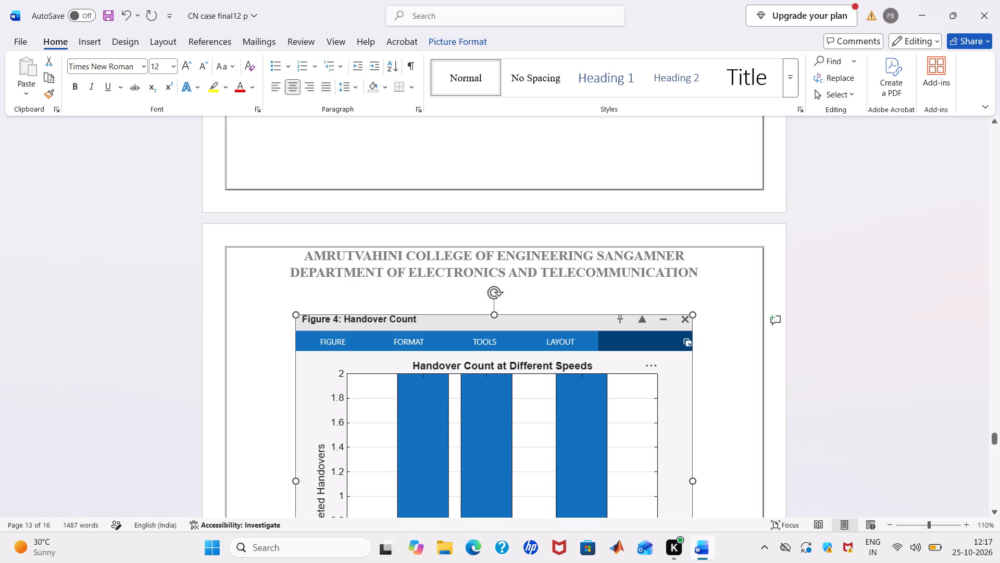
pyautogui.moveTo(293, 314); pyautogui.dragTo(336, 362)
pyautogui.scroll(-1, 468, 461)
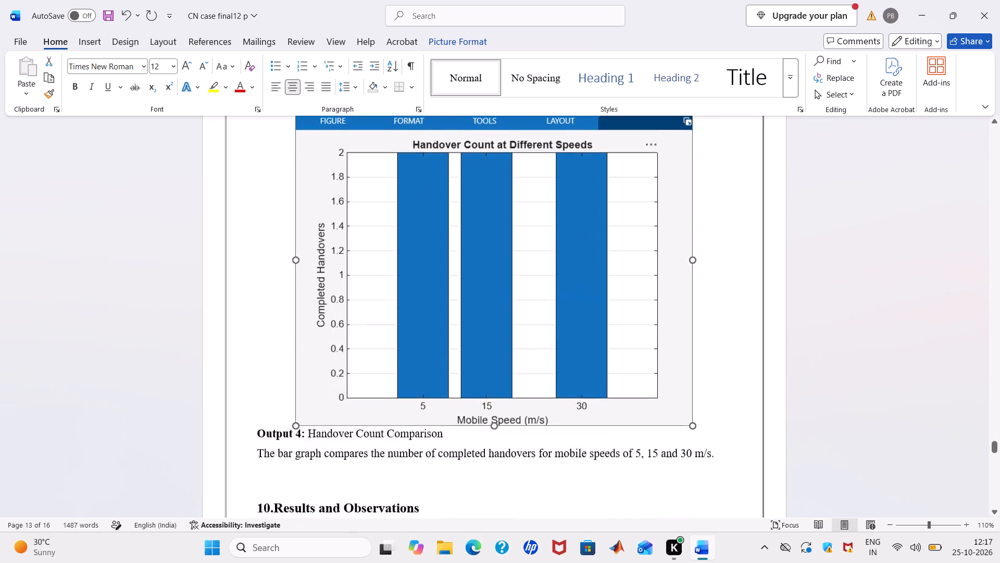
pyautogui.scroll(-1, 468, 461)
pyautogui.click(495, 355)
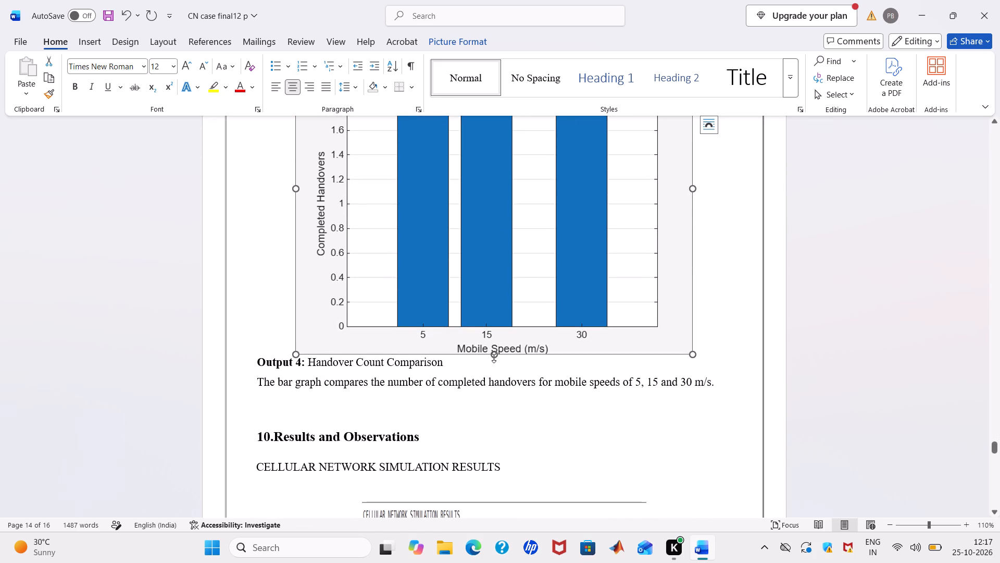
pyautogui.moveTo(494, 357); pyautogui.dragTo(501, 341)
pyautogui.click(501, 341)
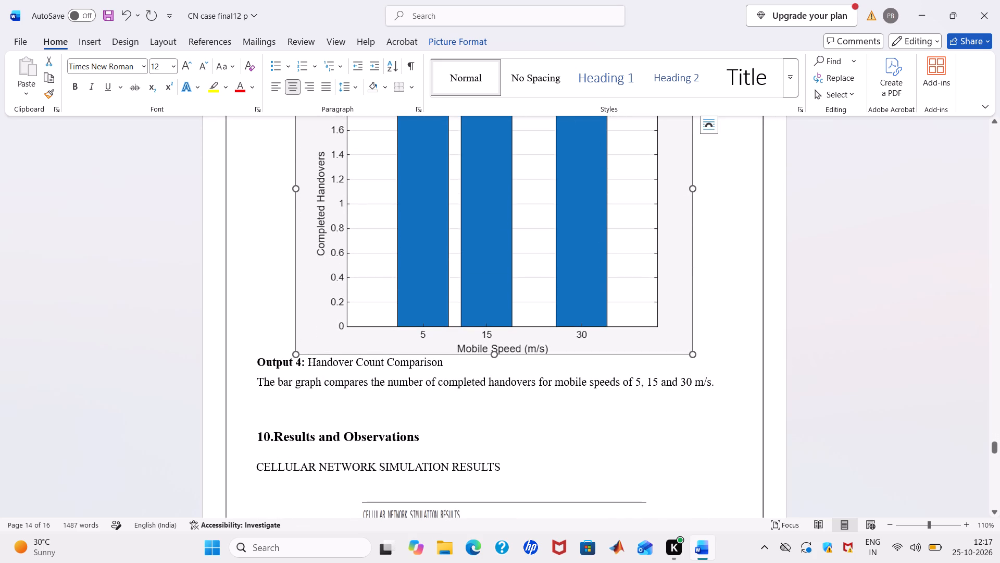
pyautogui.rightClick(501, 341)
pyautogui.tripleClick(501, 341)
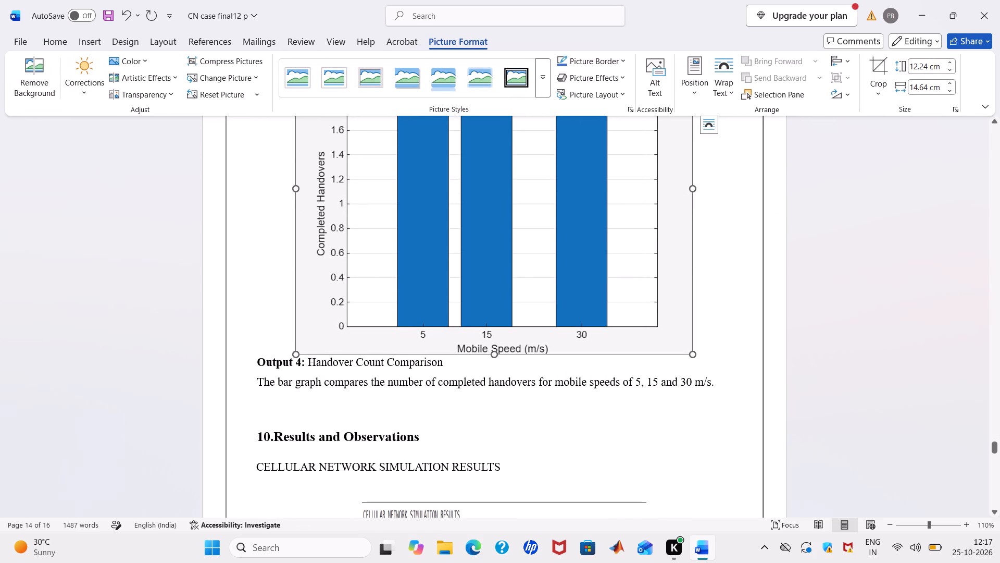
pyautogui.moveTo(692, 352); pyautogui.dragTo(677, 316)
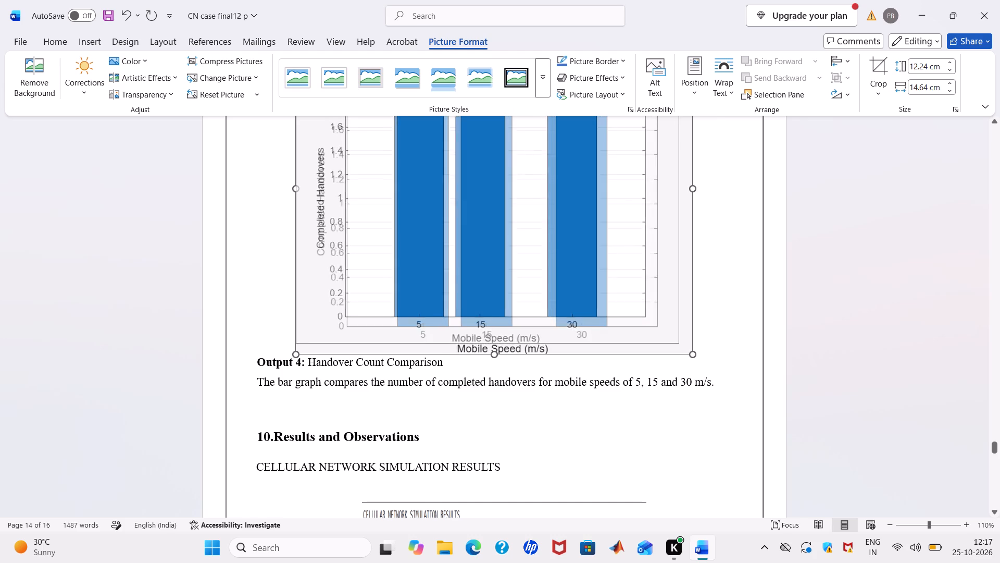
pyautogui.moveTo(677, 316); pyautogui.dragTo(640, 268)
# Reduce only the height of the Figure 4 Handover Count picture to about 8.38 cm.
pyautogui.scroll(2, 640, 268)
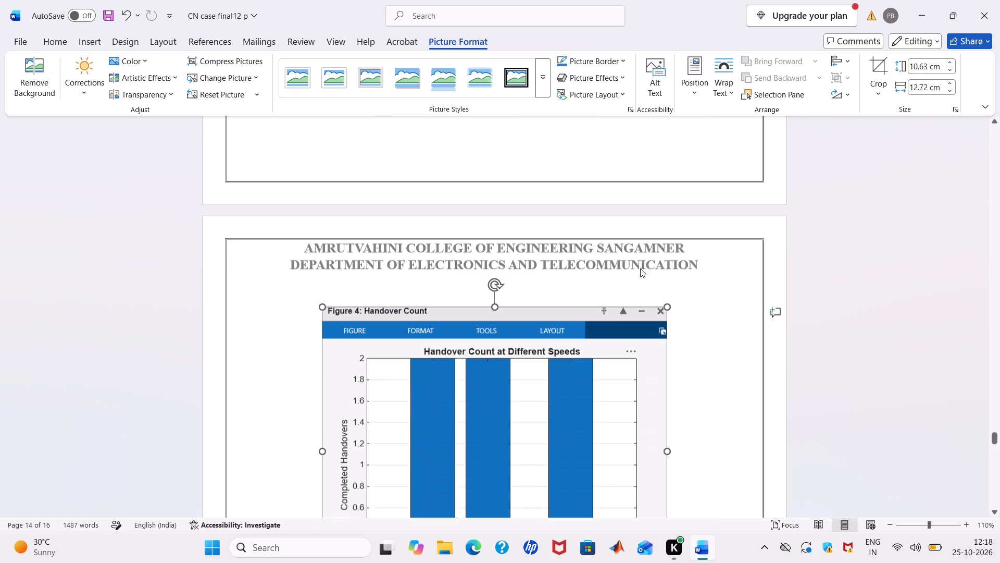
pyautogui.scroll(2, 640, 268)
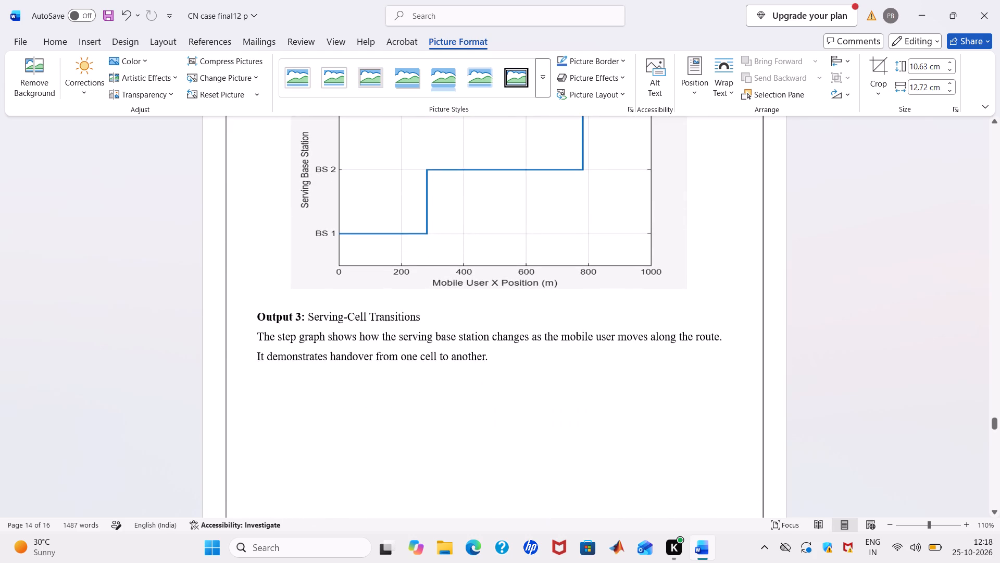
pyautogui.scroll(-4, 640, 268)
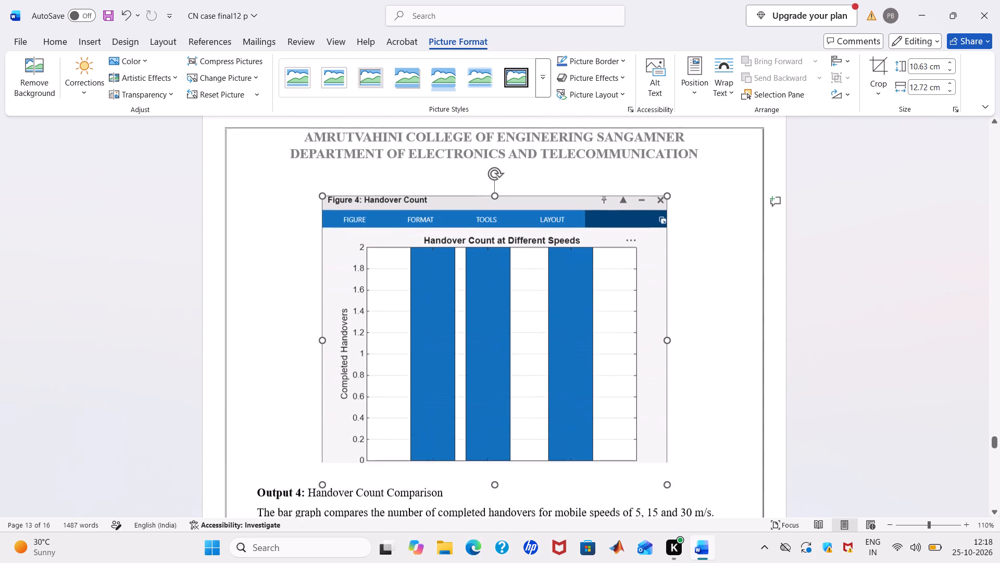
pyautogui.moveTo(495, 191); pyautogui.dragTo(490, 217)
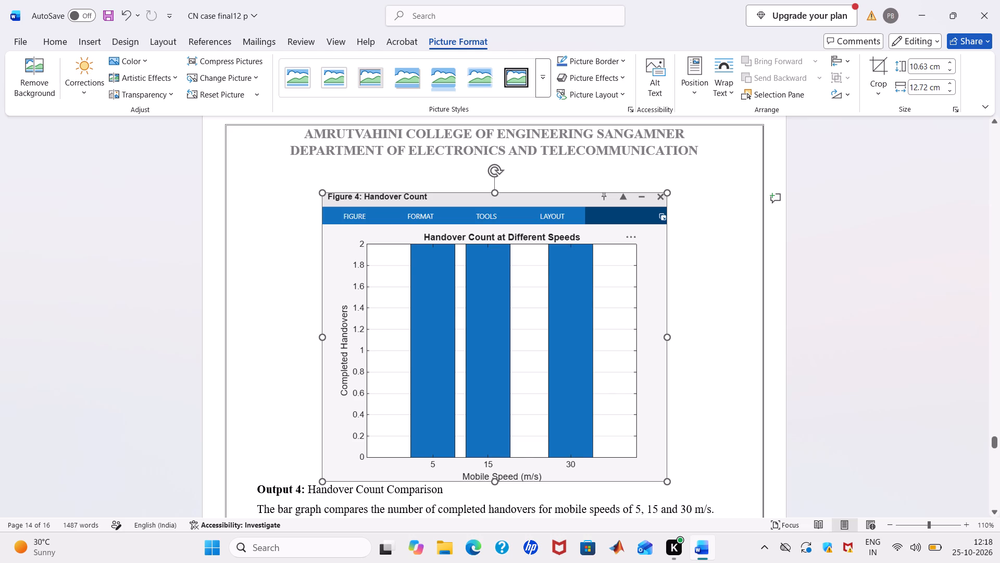
pyautogui.moveTo(490, 217); pyautogui.dragTo(490, 254)
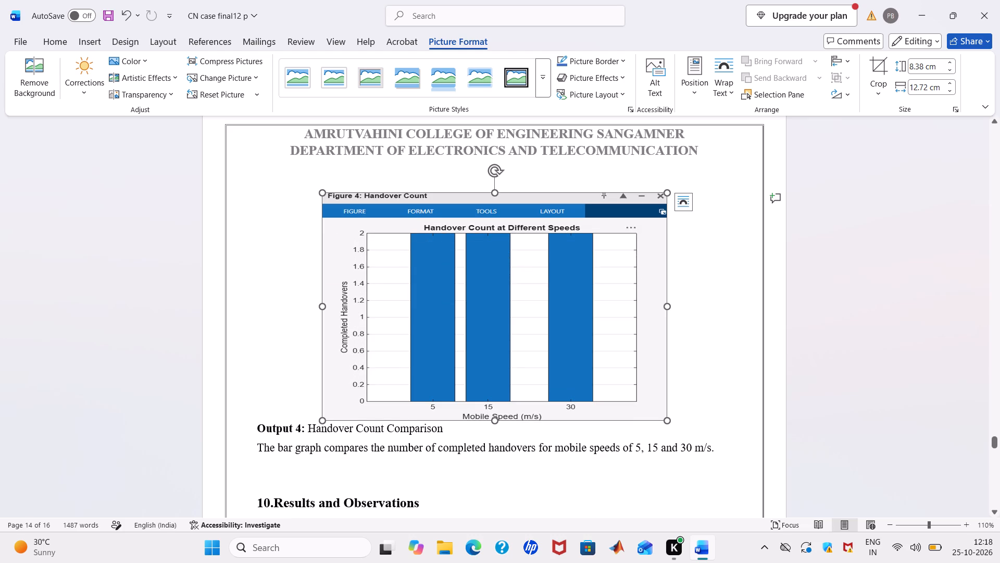
# Move the Figure 4 Handover Count picture up towards the blank space below the Output 3 text on the preceding page.
pyautogui.moveTo(482, 270); pyautogui.dragTo(480, 109)
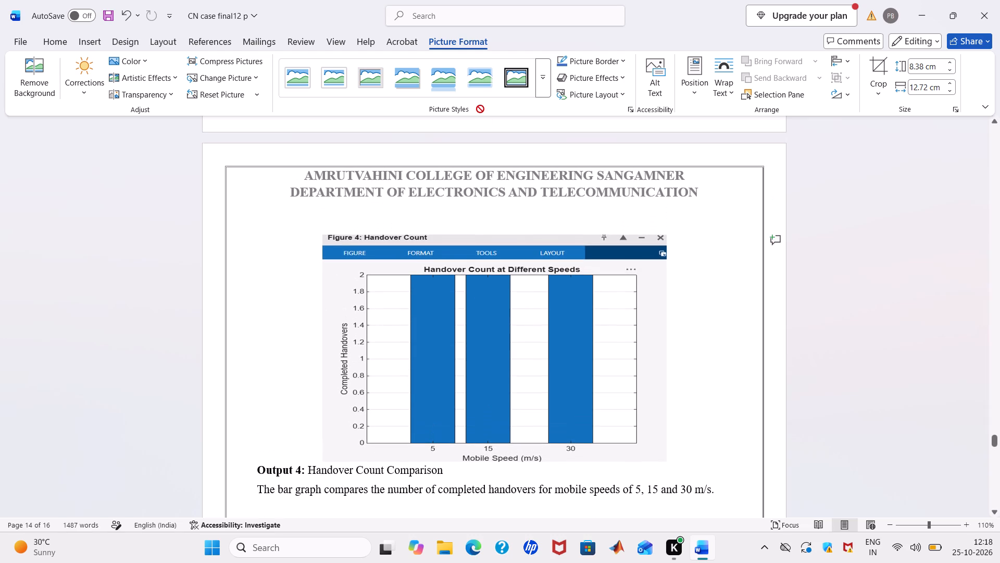
pyautogui.moveTo(480, 109); pyautogui.dragTo(492, 100)
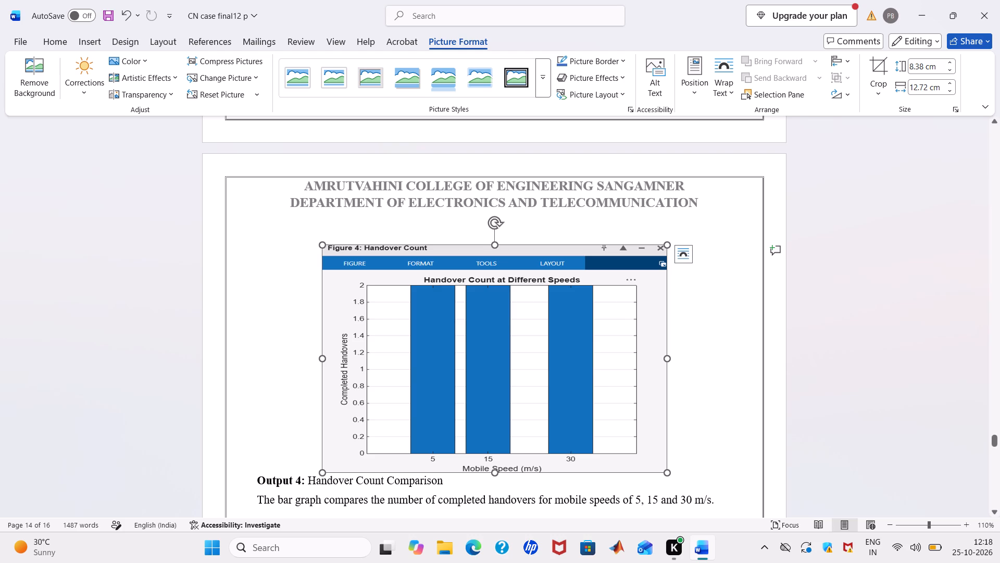
pyautogui.moveTo(463, 317); pyautogui.dragTo(466, 111)
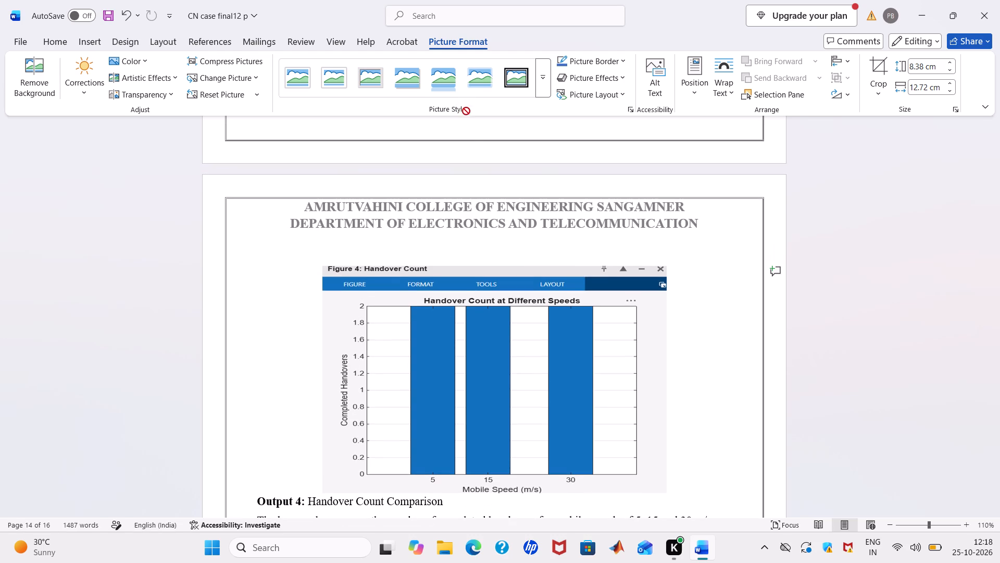
pyautogui.moveTo(466, 111); pyautogui.dragTo(458, 131)
pyautogui.click(458, 131)
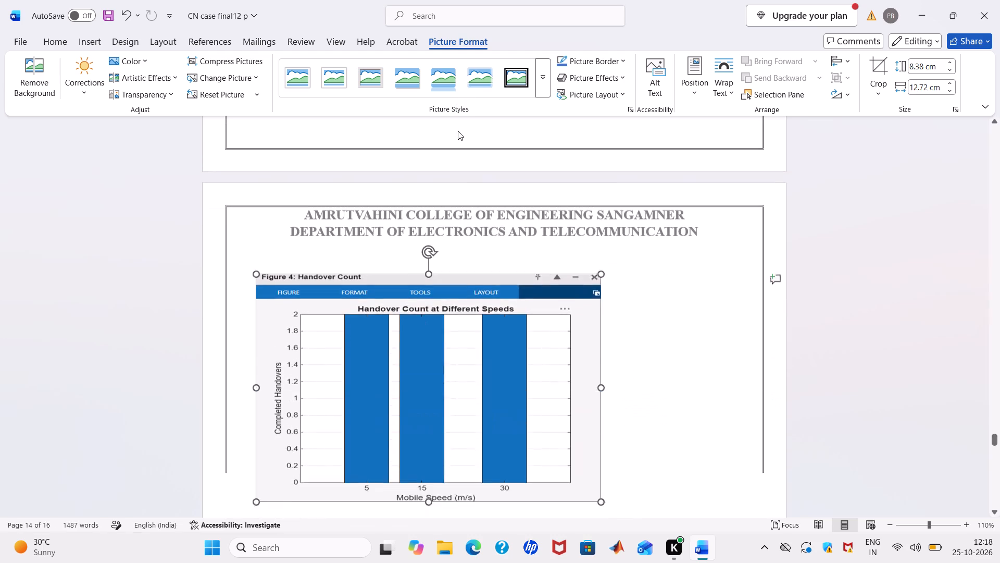
# Shrink the Figure 4 Handover Count picture in proportion to about 6.58 cm high and 9.99 cm wide.
pyautogui.scroll(4, 458, 131)
pyautogui.scroll(-2, 458, 131)
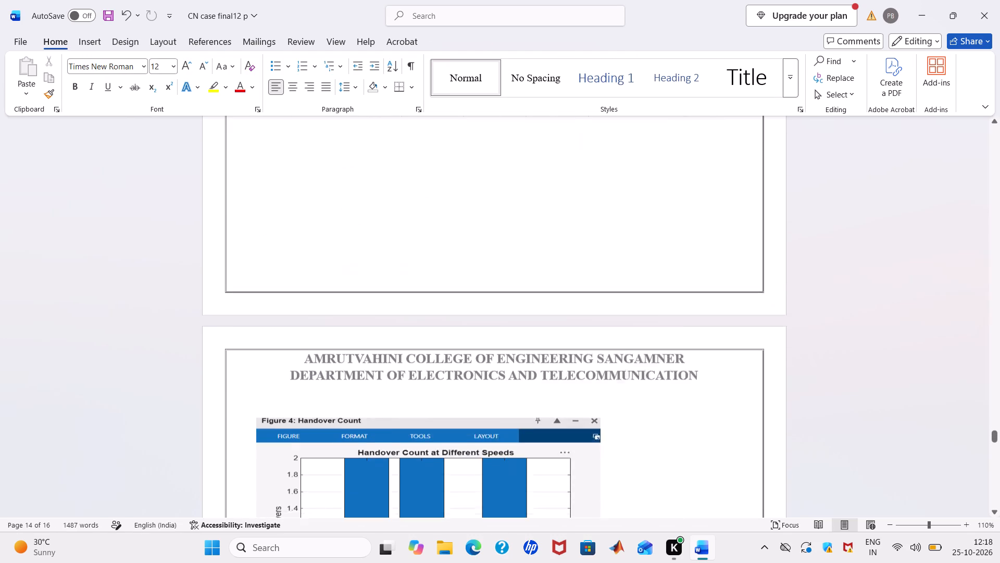
pyautogui.scroll(-3, 458, 131)
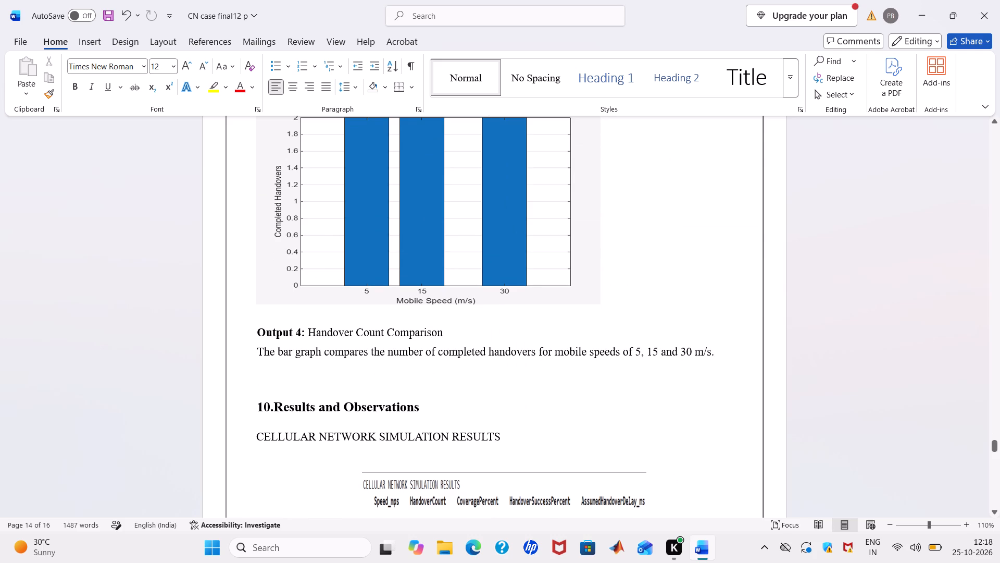
pyautogui.doubleClick(558, 272)
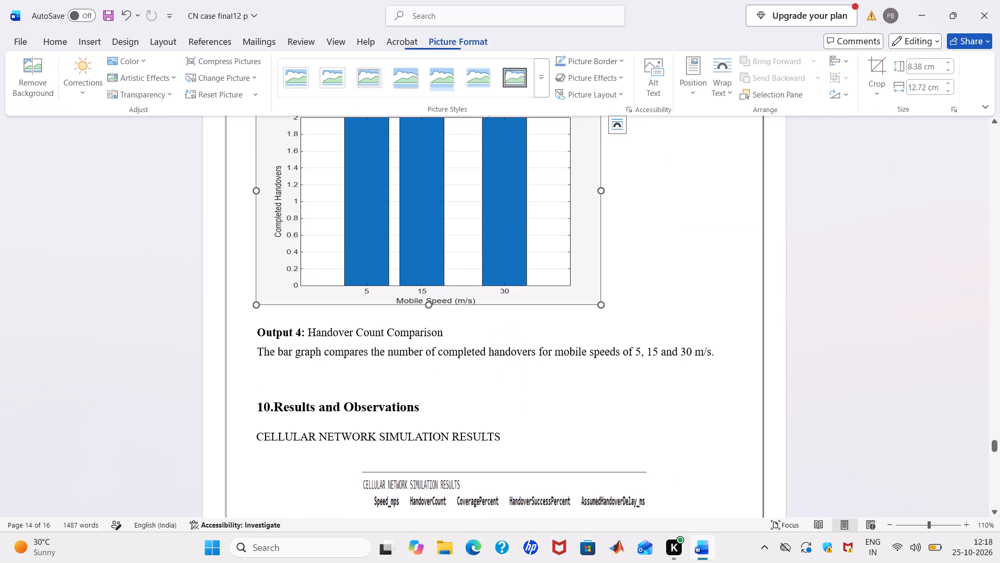
pyautogui.moveTo(601, 304); pyautogui.dragTo(570, 252)
pyautogui.moveTo(569, 289); pyautogui.dragTo(527, 217)
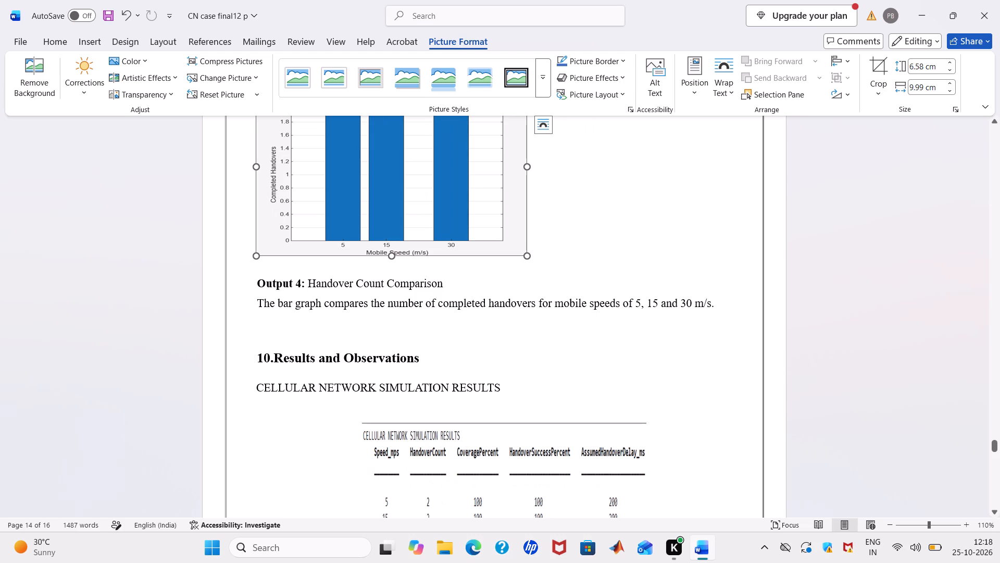
# Delete the empty space before the Figure 4 Handover Count picture to pull it onto the preceding page below the Output 3 text.
pyautogui.hscroll(1, 439, 178)
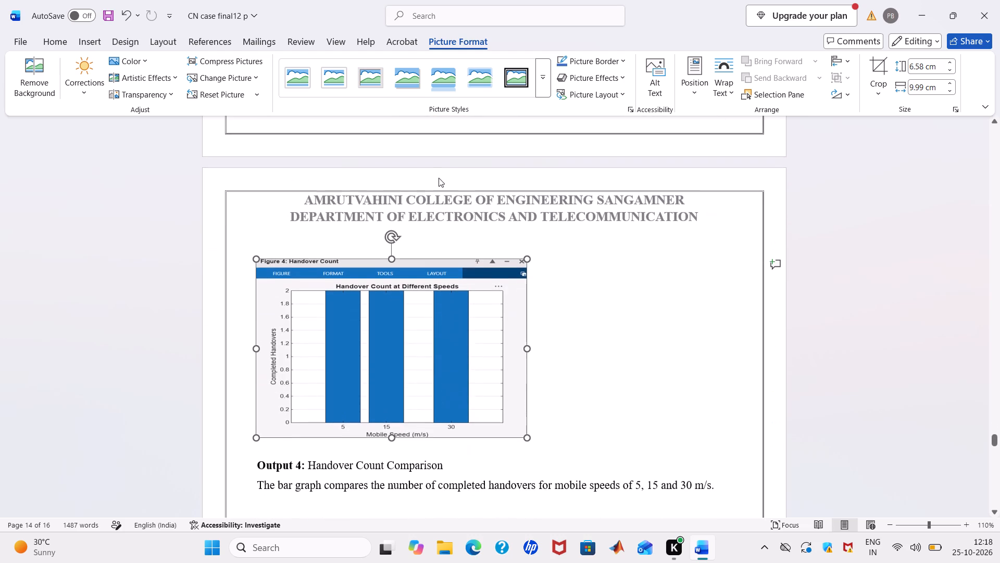
pyautogui.click(250, 254)
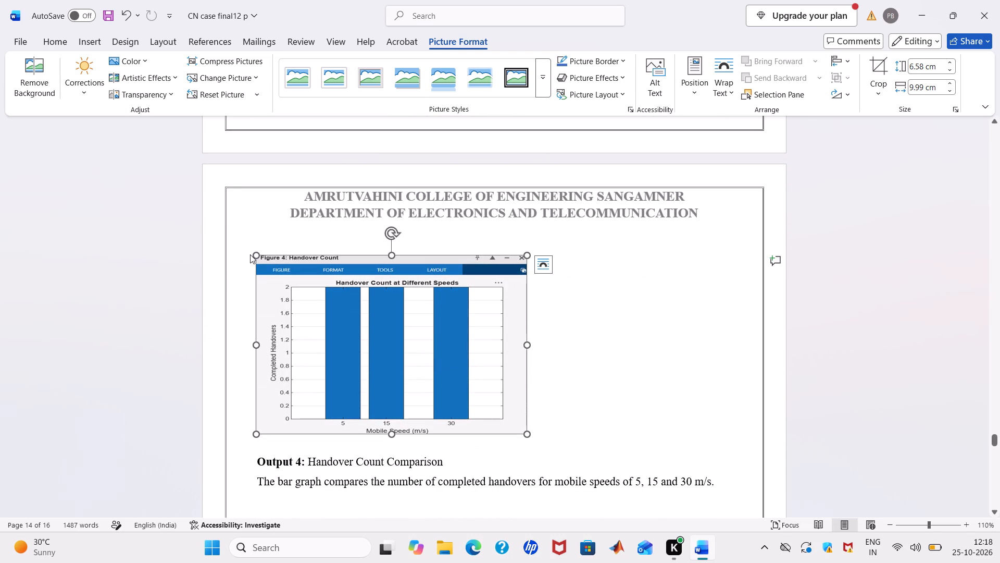
pyautogui.click(256, 246)
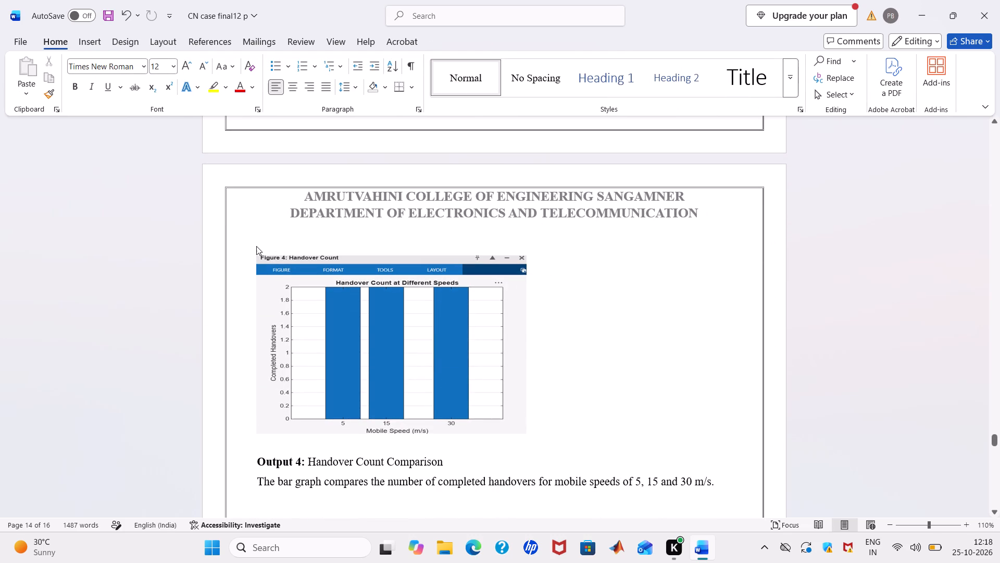
pyautogui.press('BackSpace')
pyautogui.press('BackSpace')
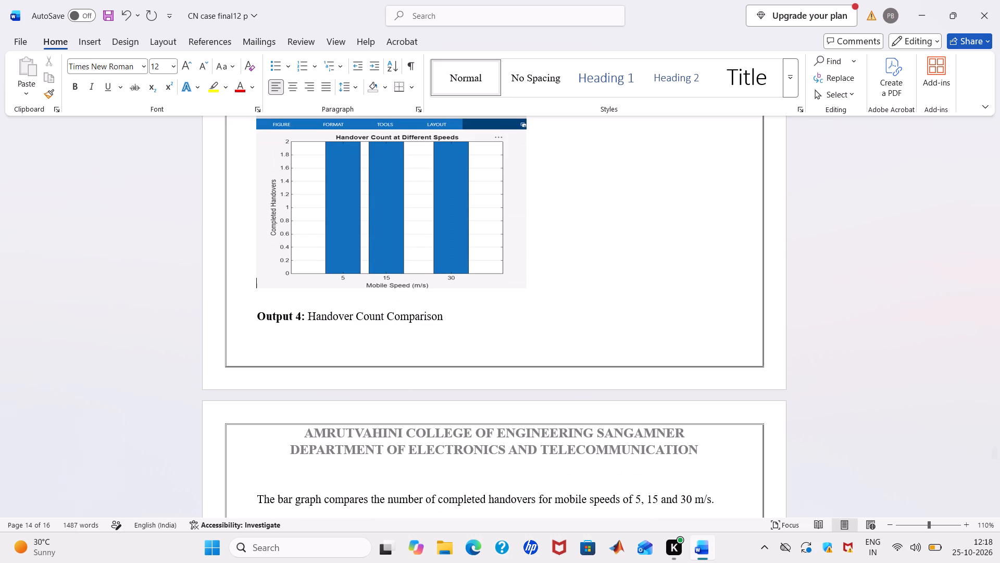
# Remove the extra blank line between the Output 3 description and the Figure 4 Handover Count picture.
pyautogui.scroll(1, 256, 246)
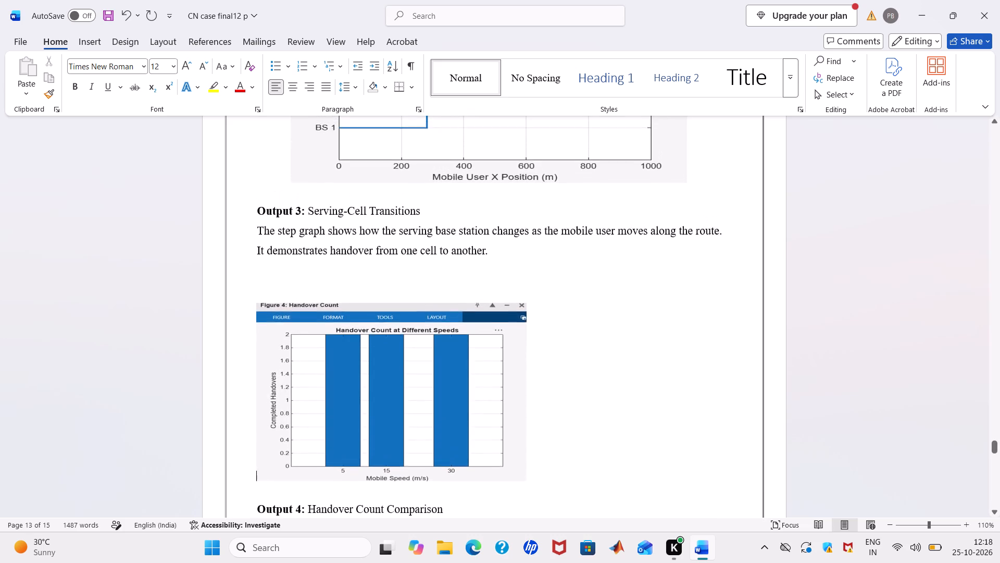
pyautogui.scroll(2, 256, 246)
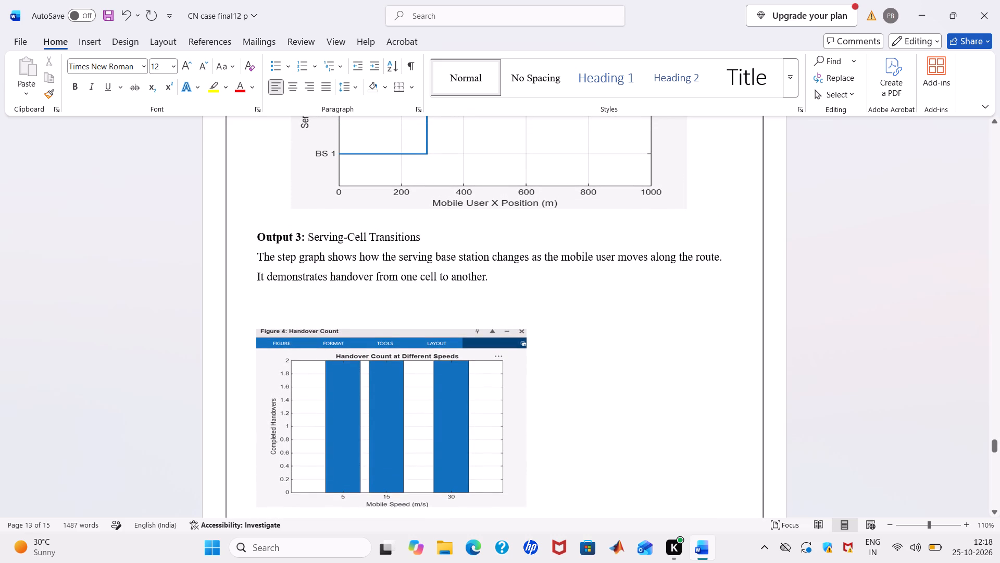
pyautogui.click(349, 359)
pyautogui.click(274, 300)
pyautogui.press('BackSpace')
pyautogui.press('BackSpace')
# Enlarge the Figure 4 Handover Count picture below the Output 3 text, widening it further without changing its height.
pyautogui.click(347, 393)
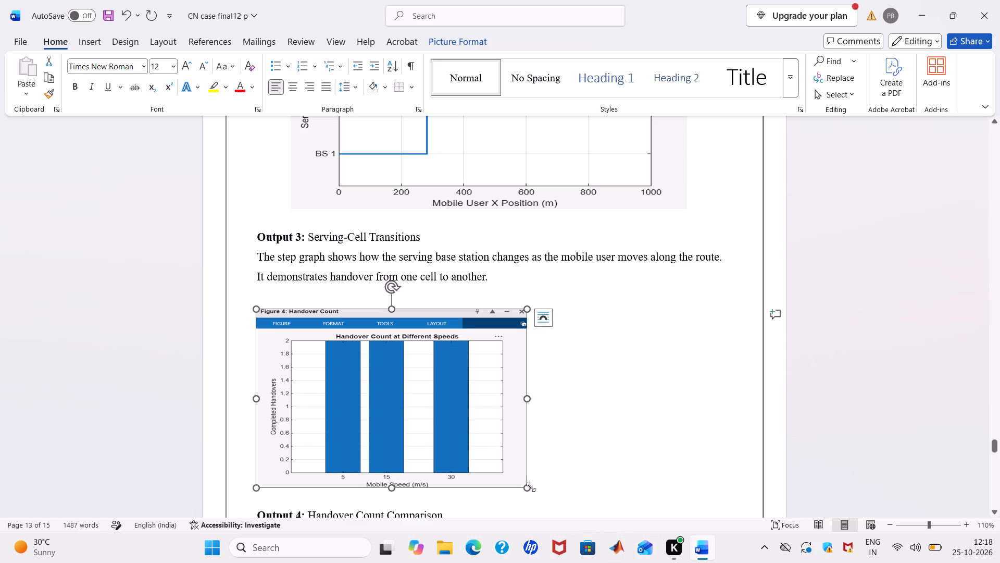
pyautogui.moveTo(527, 485); pyautogui.dragTo(647, 483)
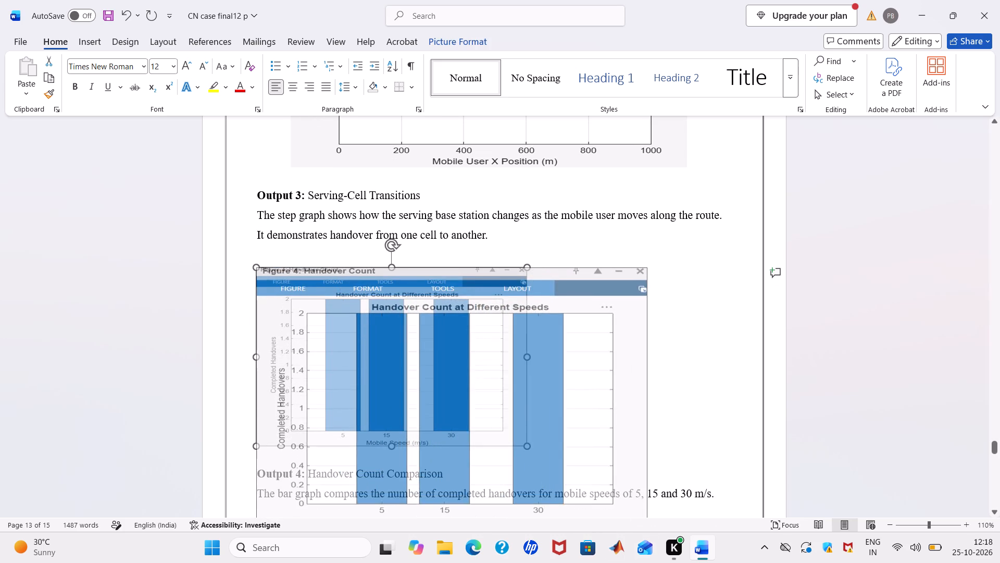
pyautogui.moveTo(647, 483); pyautogui.dragTo(587, 409)
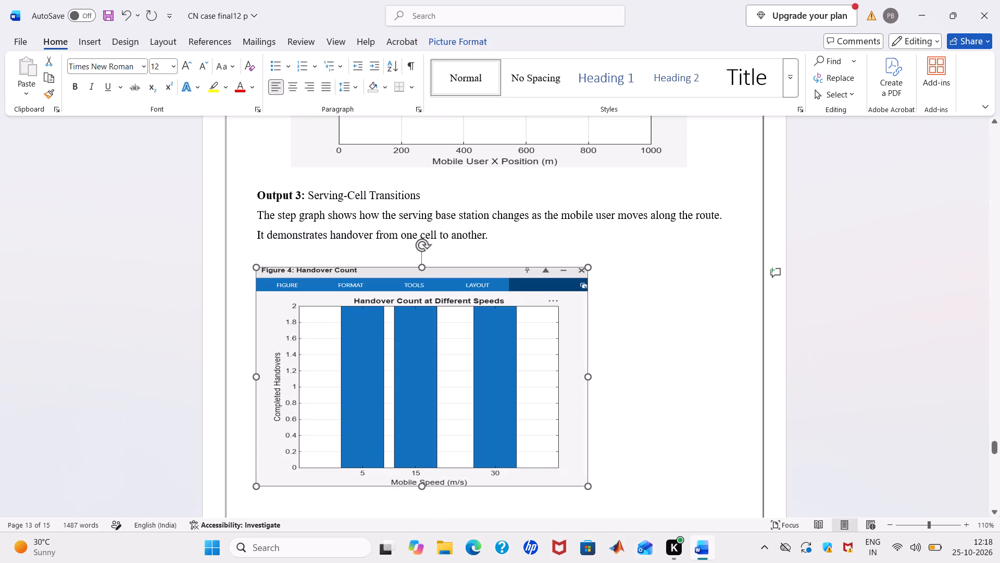
pyautogui.moveTo(588, 376); pyautogui.dragTo(608, 377)
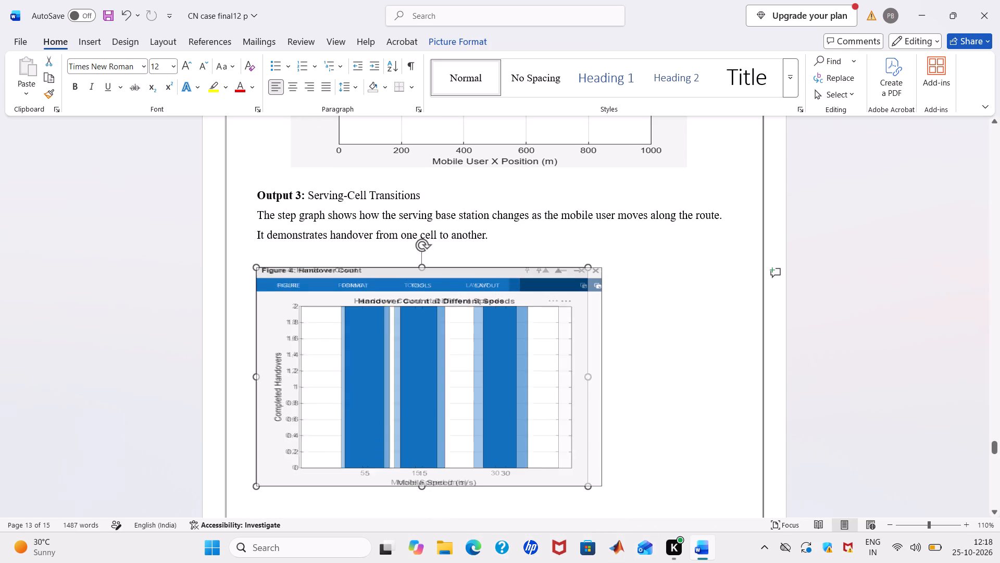
pyautogui.moveTo(608, 377); pyautogui.dragTo(658, 373)
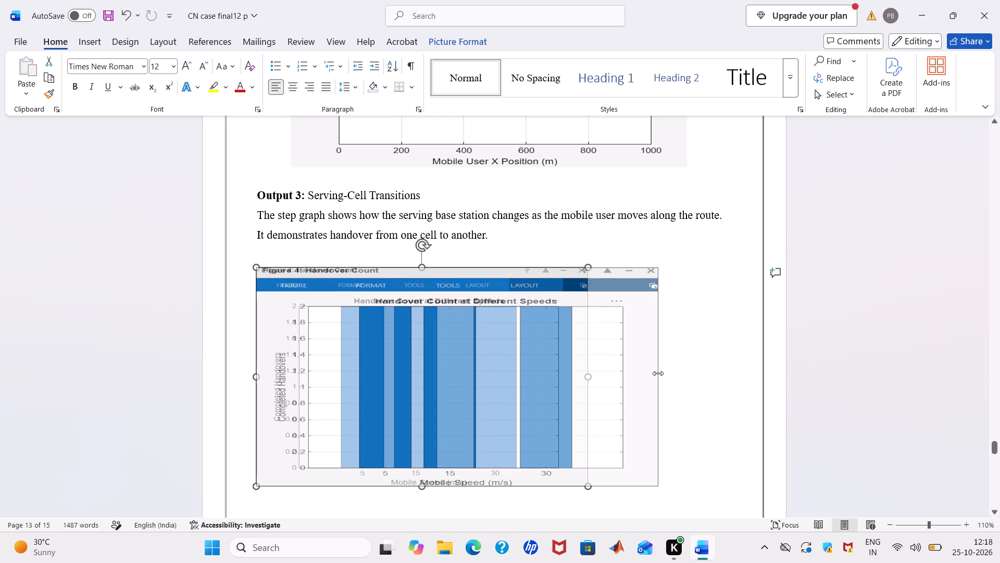
pyautogui.moveTo(257, 380); pyautogui.dragTo(275, 380)
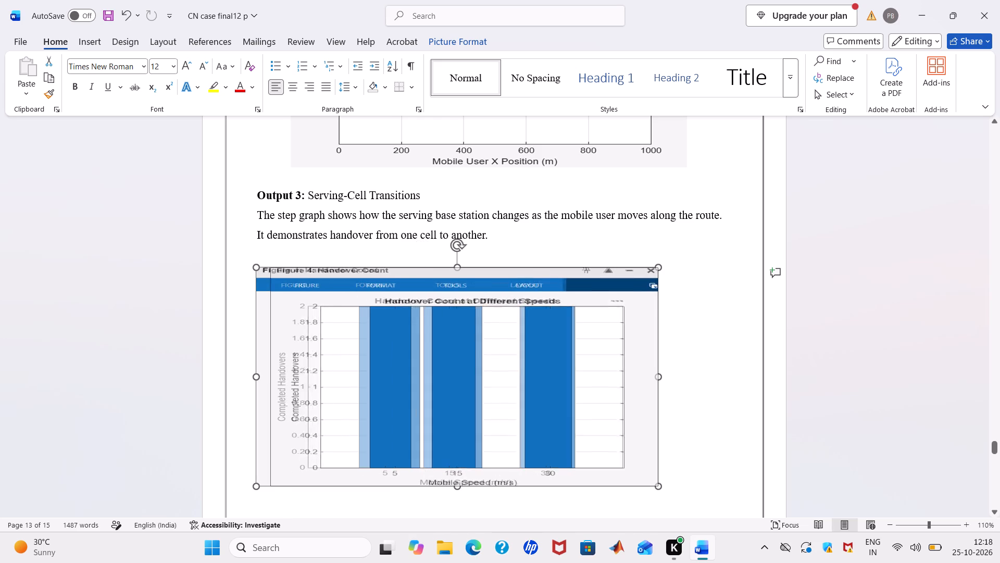
pyautogui.moveTo(275, 380); pyautogui.dragTo(292, 380)
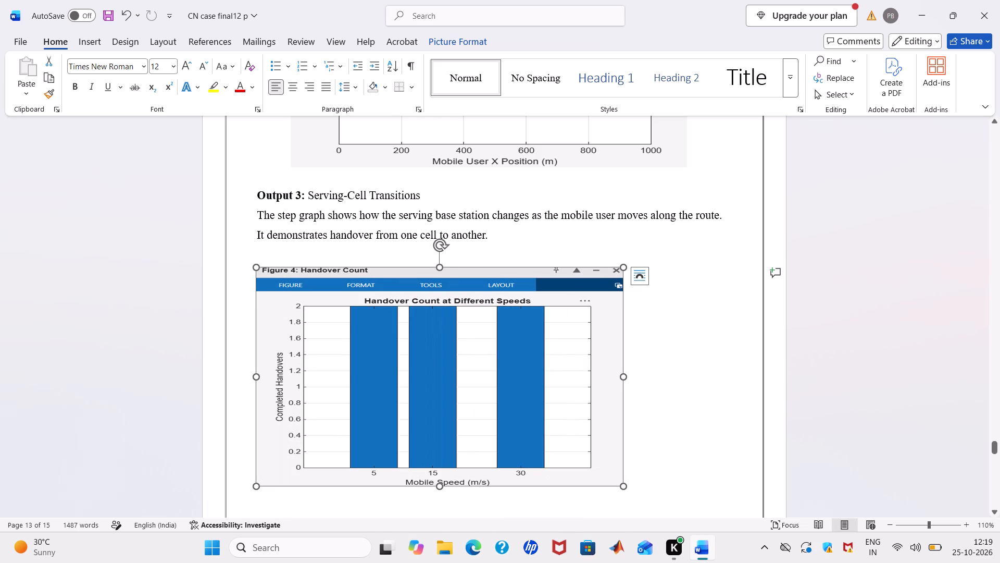
# Centre the Figure 4 Handover Count picture horizontally on the page.
pyautogui.rightClick(428, 354)
pyautogui.click(293, 84)
pyautogui.click(269, 314)
# Check the layout and spacing of the Output 4, Results and Observations, and Limitations sections after the Figure 4 picture.
pyautogui.scroll(-2, 269, 314)
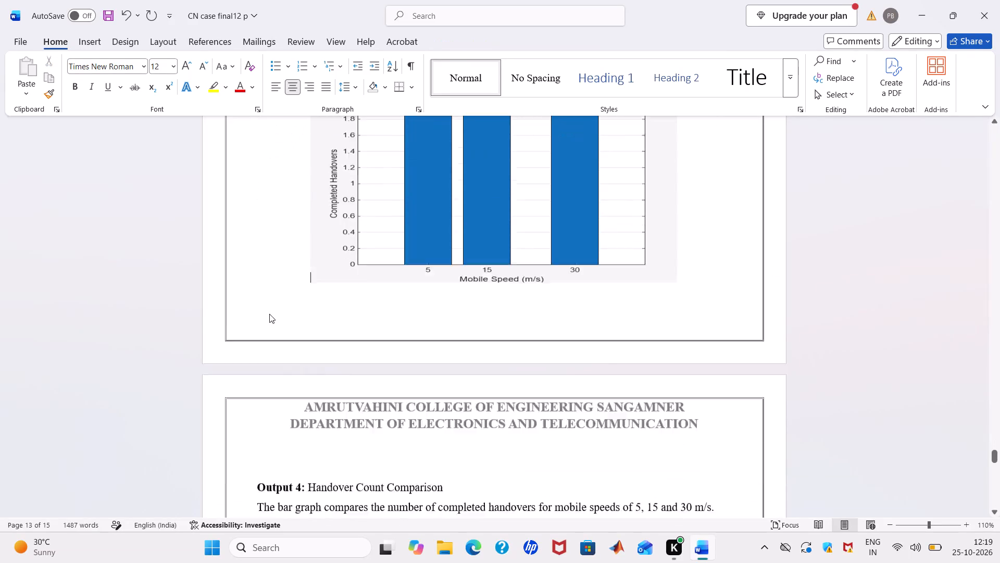
pyautogui.scroll(-3, 269, 314)
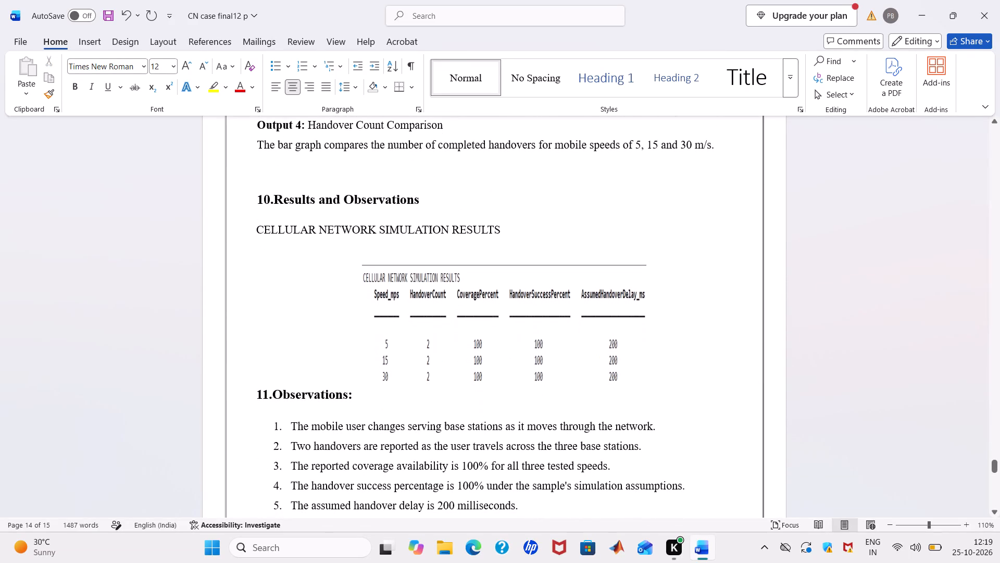
pyautogui.scroll(-1, 292, 320)
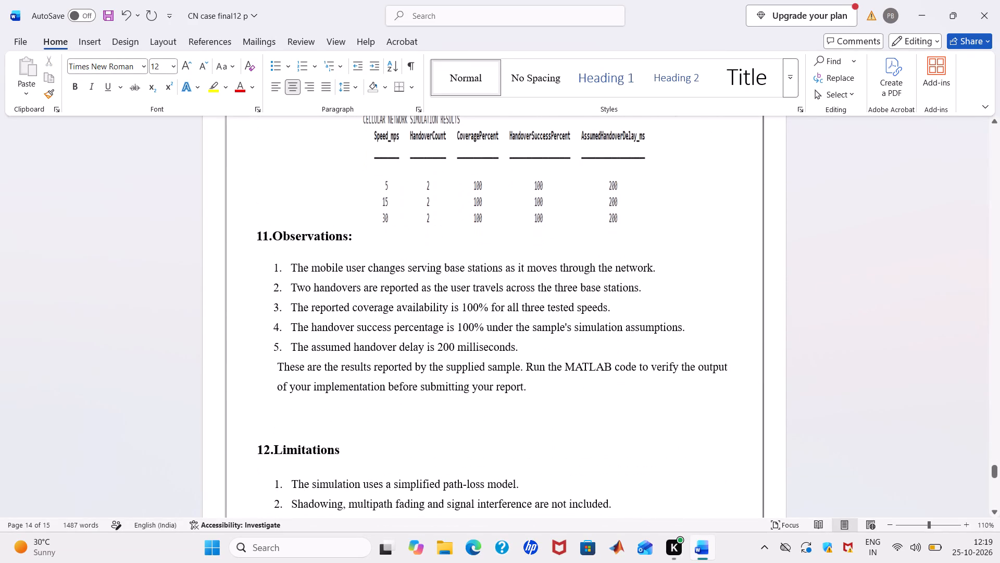
pyautogui.scroll(1, 292, 320)
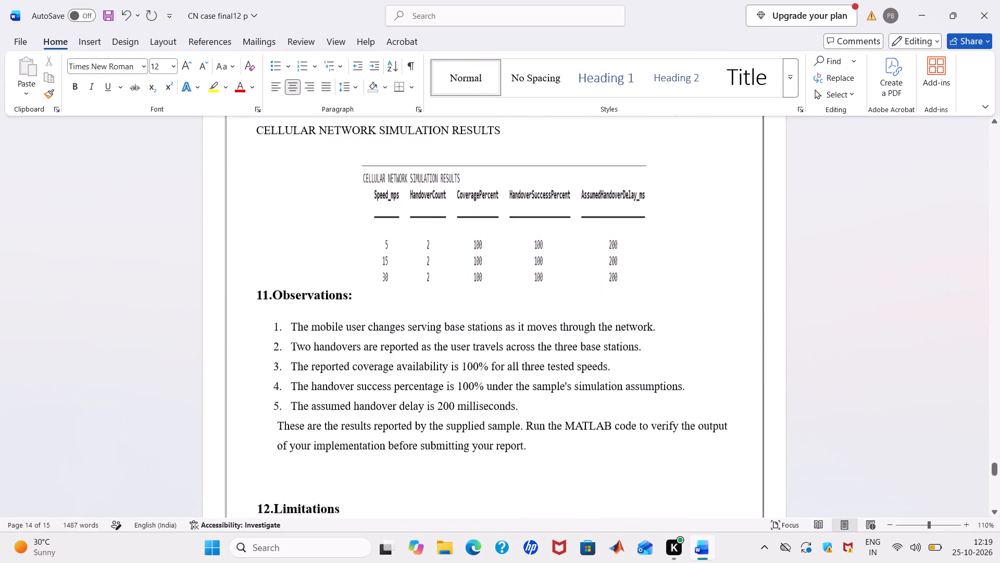
pyautogui.scroll(2, 292, 320)
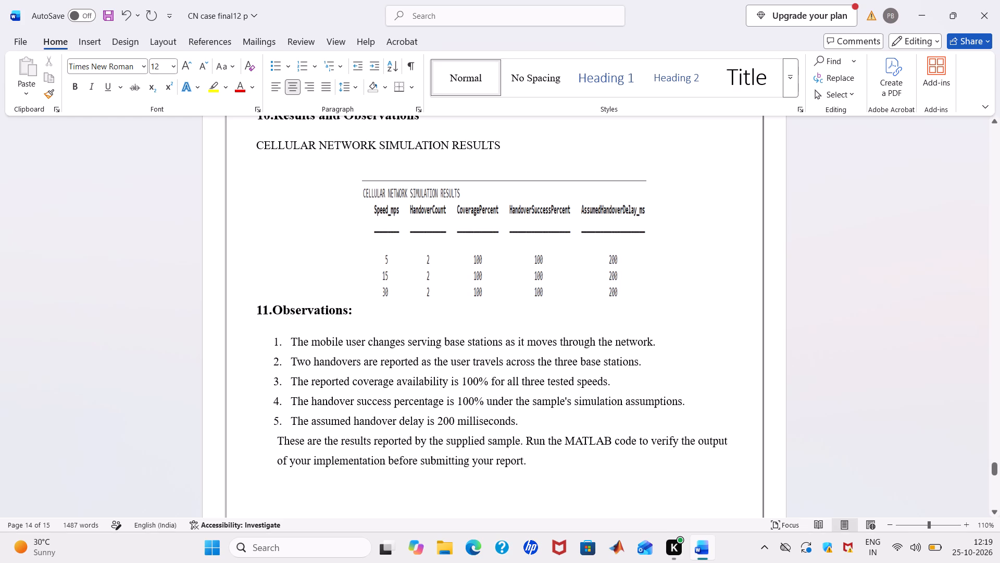
pyautogui.scroll(1, 292, 320)
pyautogui.scroll(-1, 292, 320)
# Delete the extra blank line above the 12.Limitations heading, keeping the full stop that ends the preceding paragraph.
pyautogui.scroll(-1, 292, 320)
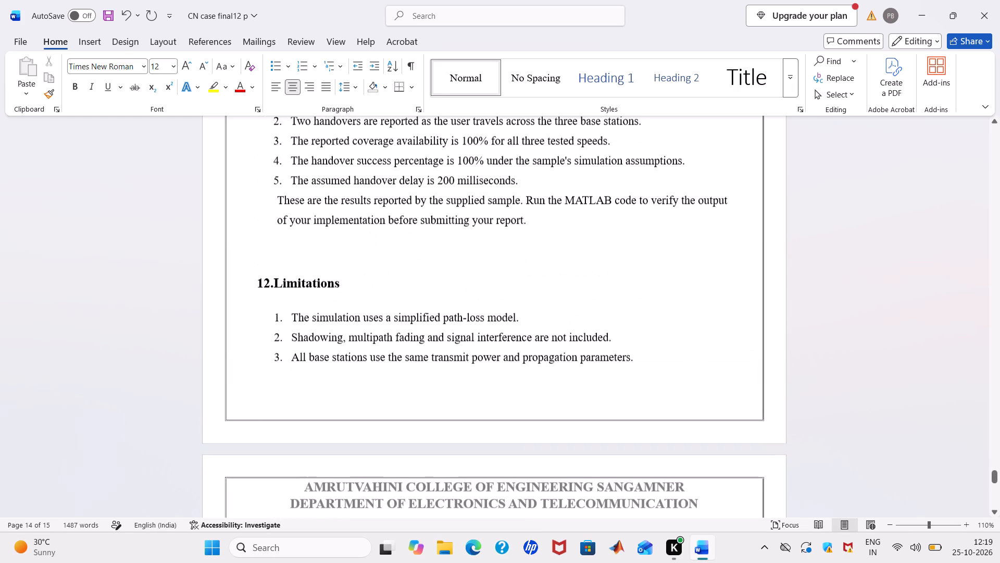
pyautogui.click(284, 255)
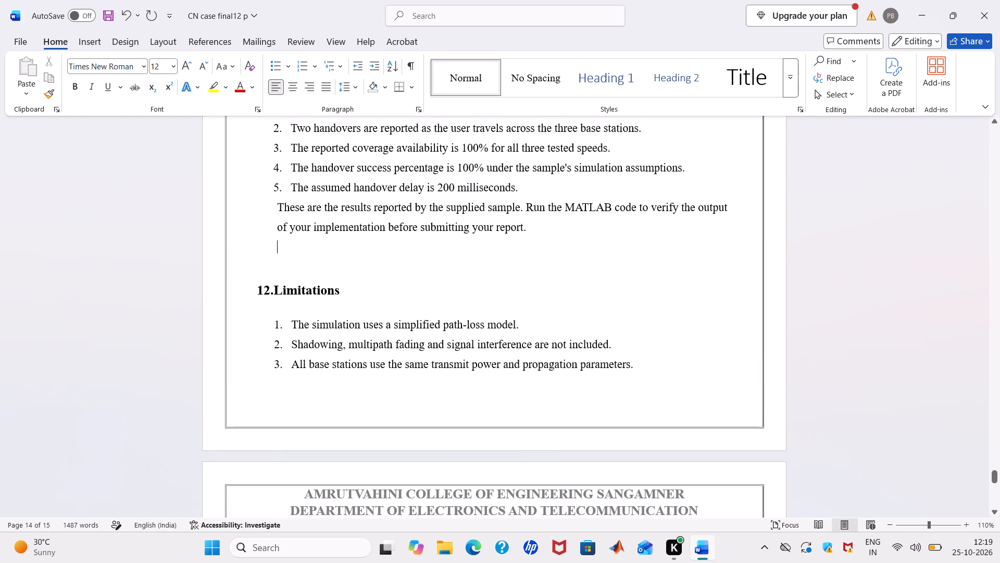
pyautogui.press('BackSpace')
pyautogui.press('BackSpace')
pyautogui.press('BackSpace')
pyautogui.press('BackSpace')
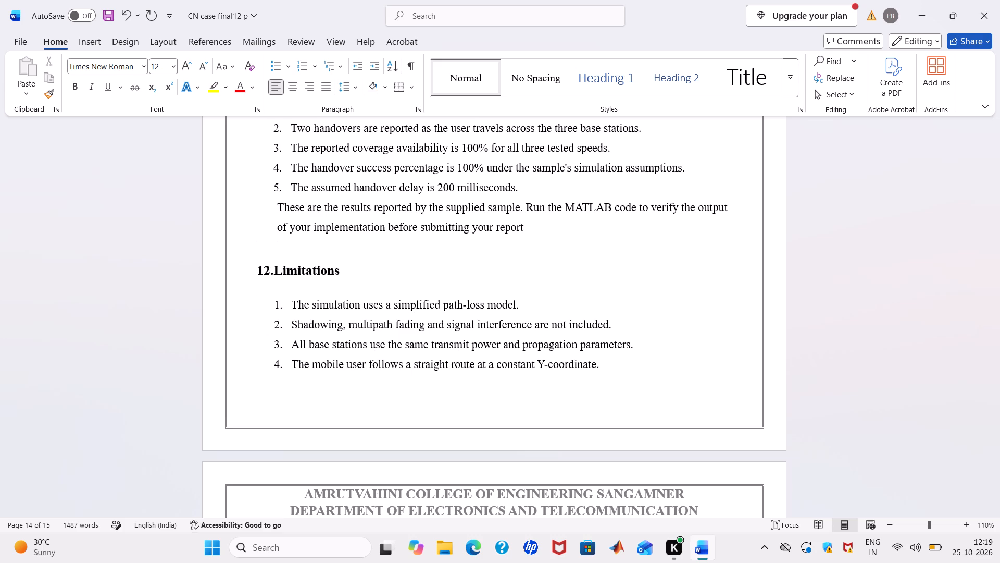
pyautogui.press('.')
# Reduce the gap between the Applications list and the 14.Conclusion heading to a single empty line.
pyautogui.scroll(-1, 284, 255)
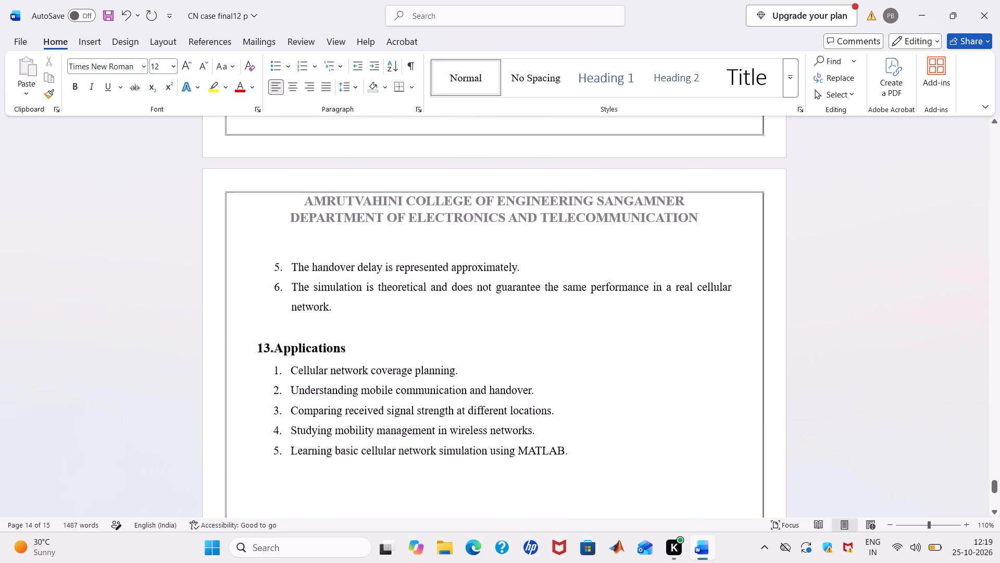
pyautogui.scroll(-1, 284, 255)
pyautogui.scroll(-2, 270, 329)
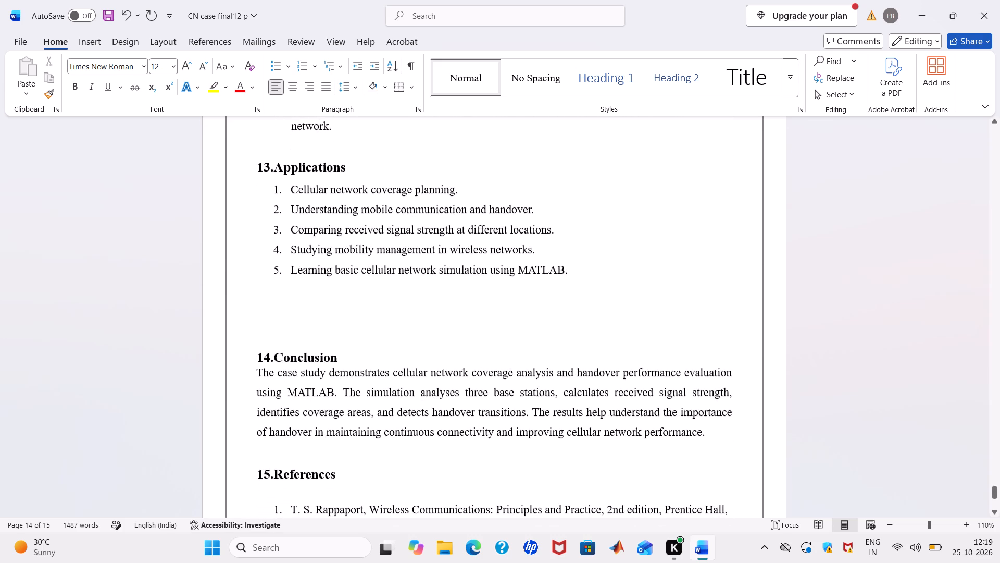
pyautogui.click(270, 329)
pyautogui.press('BackSpace')
pyautogui.press('BackSpace')
pyautogui.press('BackSpace')
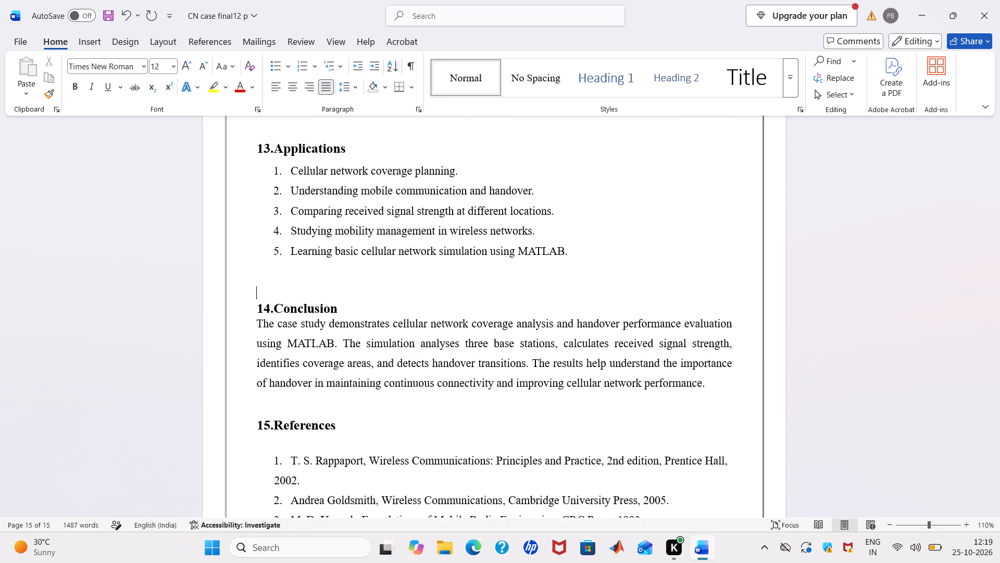
pyautogui.press('BackSpace')
pyautogui.press('BackSpace')
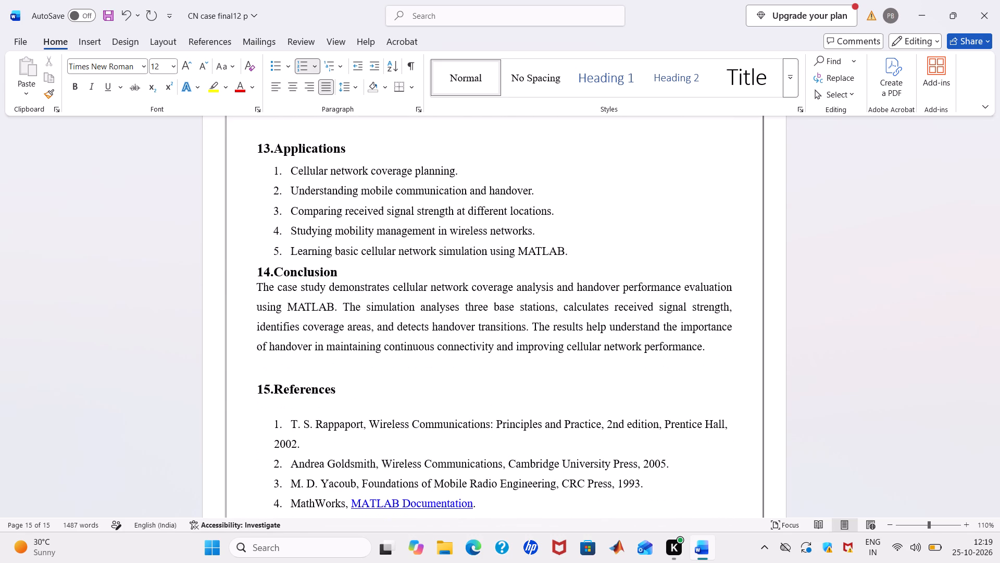
pyautogui.press('Return')
# Review the spacing and page breaks from the Applications section back up to the Output 4 text.
pyautogui.hscroll(1, 270, 329)
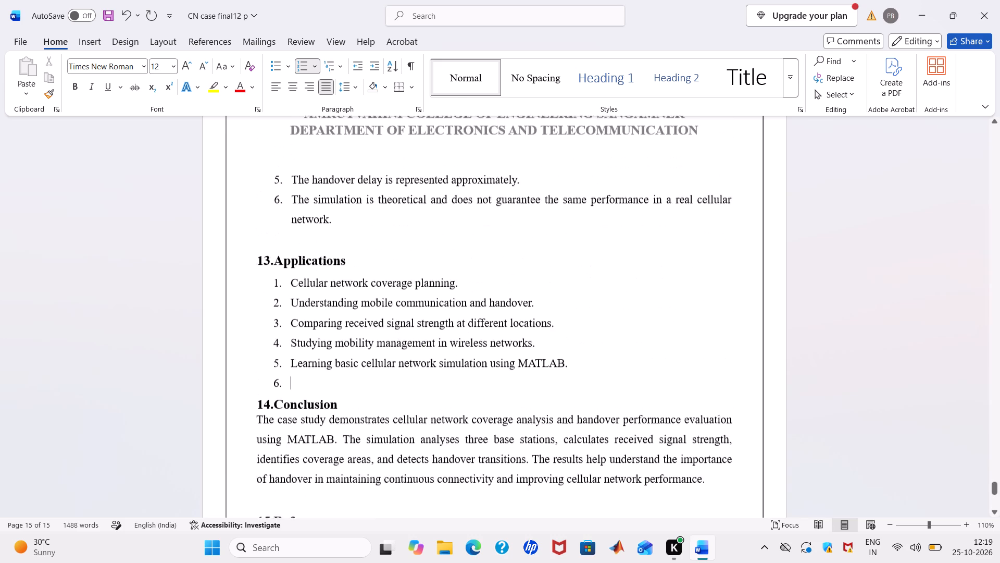
pyautogui.hscroll(1, 270, 329)
pyautogui.scroll(4, 270, 329)
pyautogui.scroll(-1, 270, 329)
pyautogui.scroll(1, 270, 329)
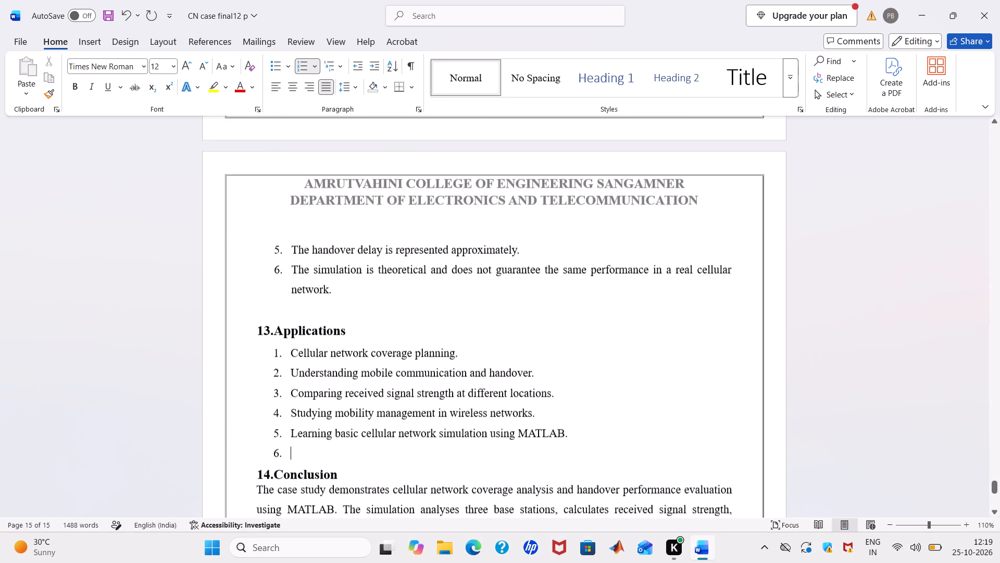
pyautogui.scroll(2, 270, 329)
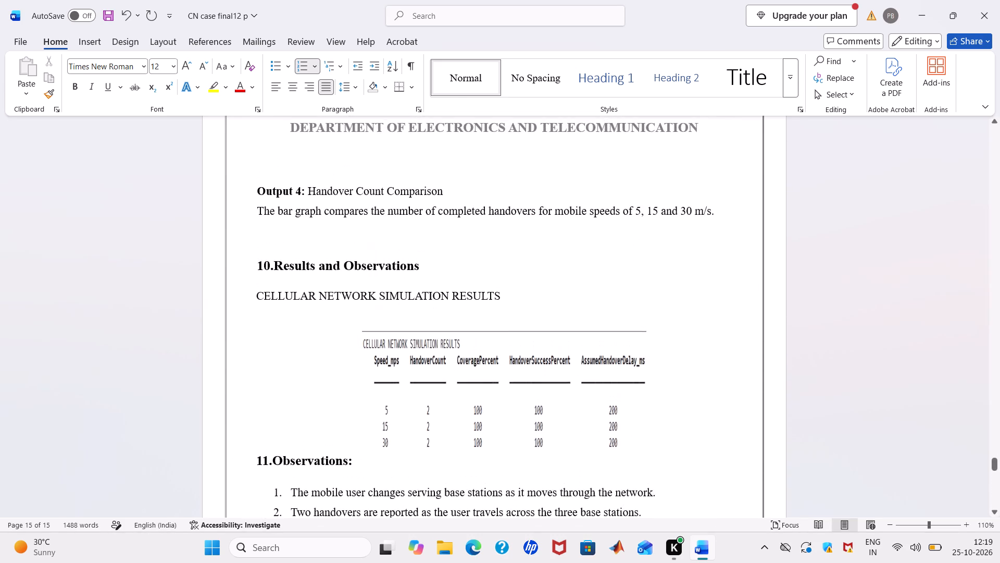
# Review the figures, output captions, code listing and page breaks from the Output 4 text back up to the report's title page.
pyautogui.scroll(8, 270, 329)
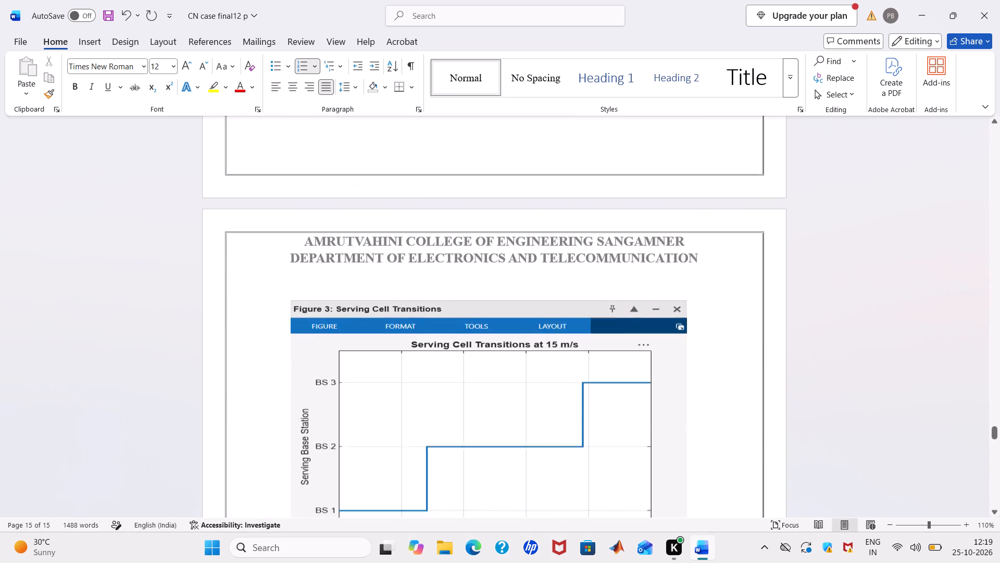
pyautogui.scroll(6, 270, 329)
pyautogui.scroll(-1, 270, 329)
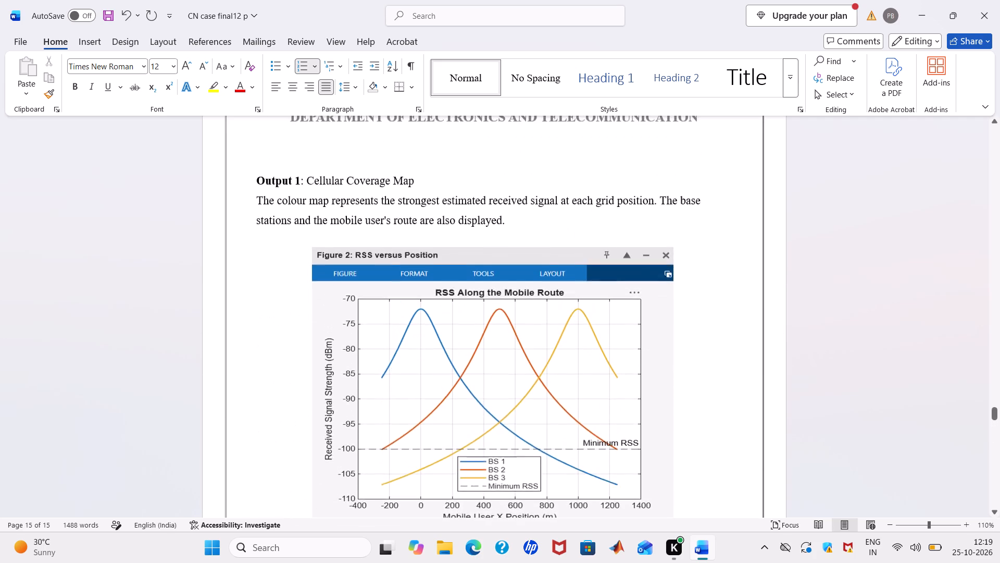
pyautogui.scroll(-3, 270, 329)
pyautogui.scroll(3, 270, 329)
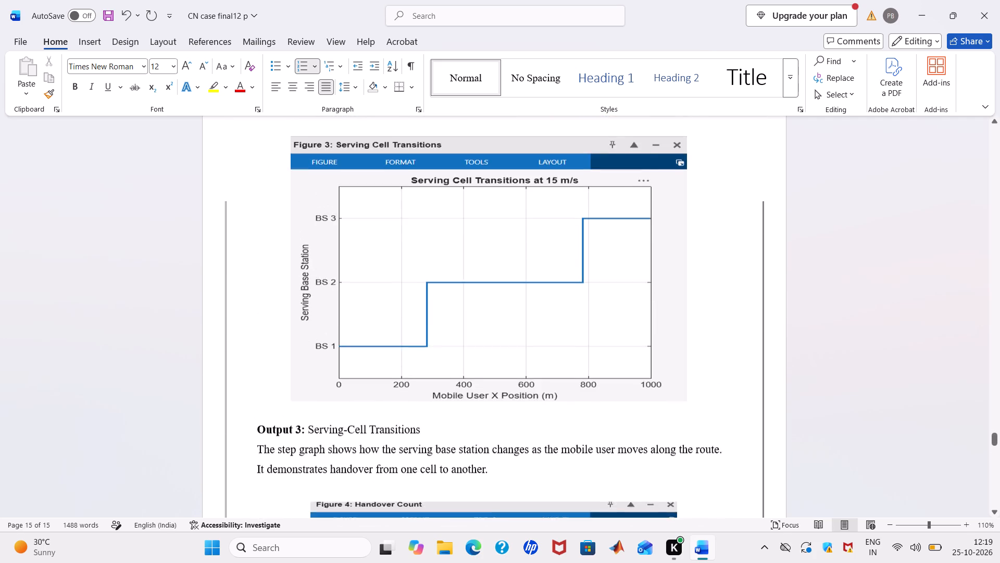
pyautogui.scroll(5, 270, 329)
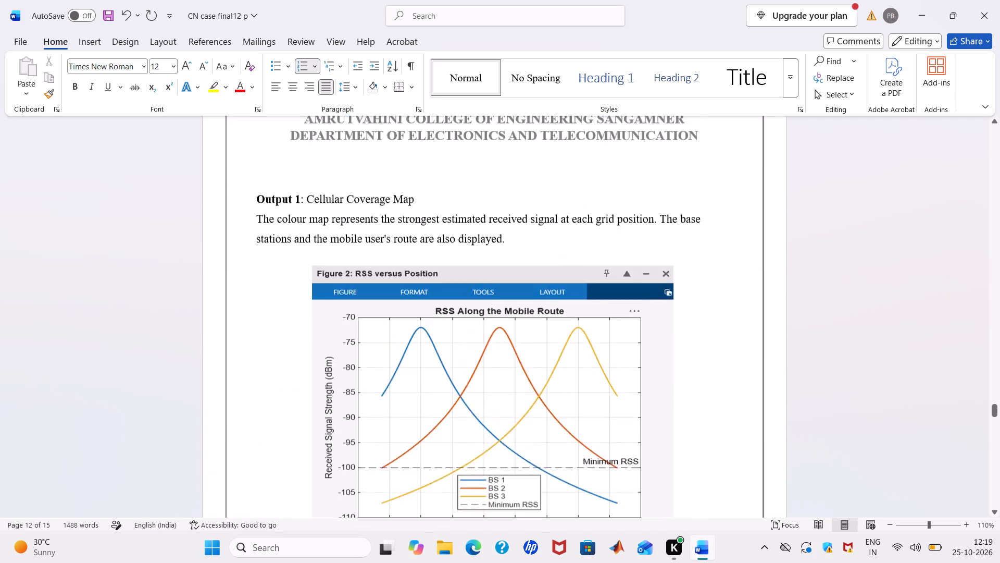
pyautogui.scroll(3, 270, 329)
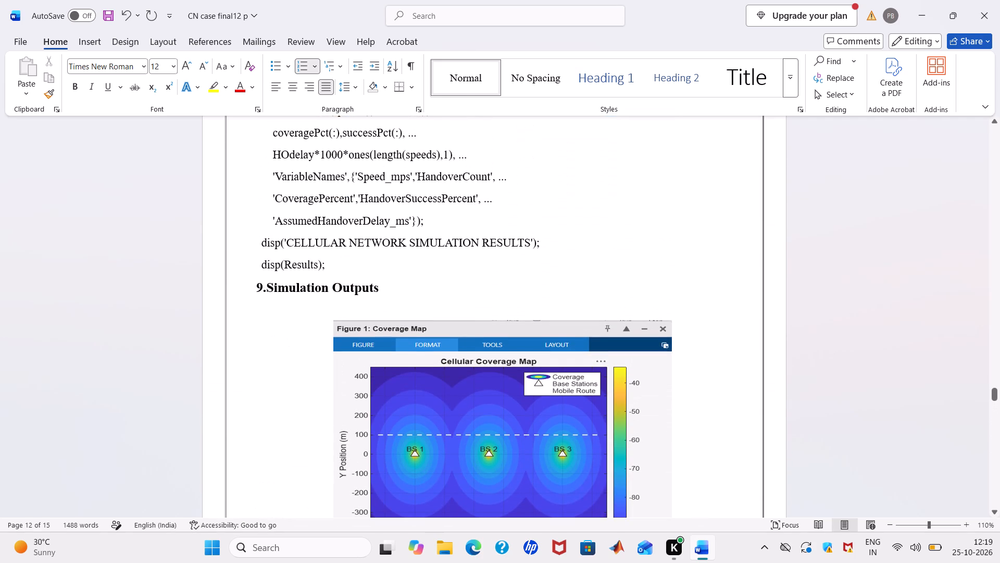
pyautogui.scroll(1, 270, 329)
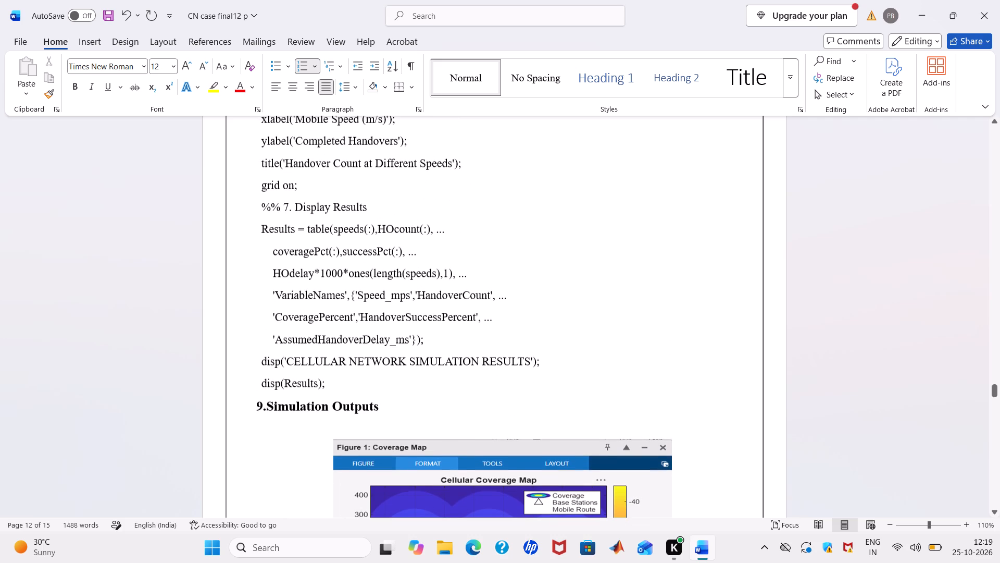
pyautogui.scroll(6, 348, 305)
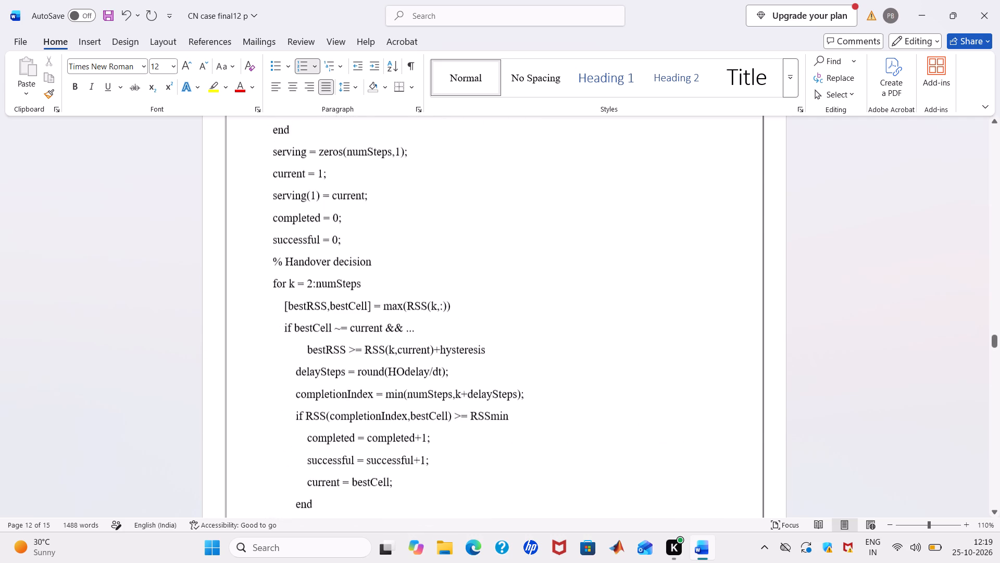
pyautogui.scroll(9, 348, 305)
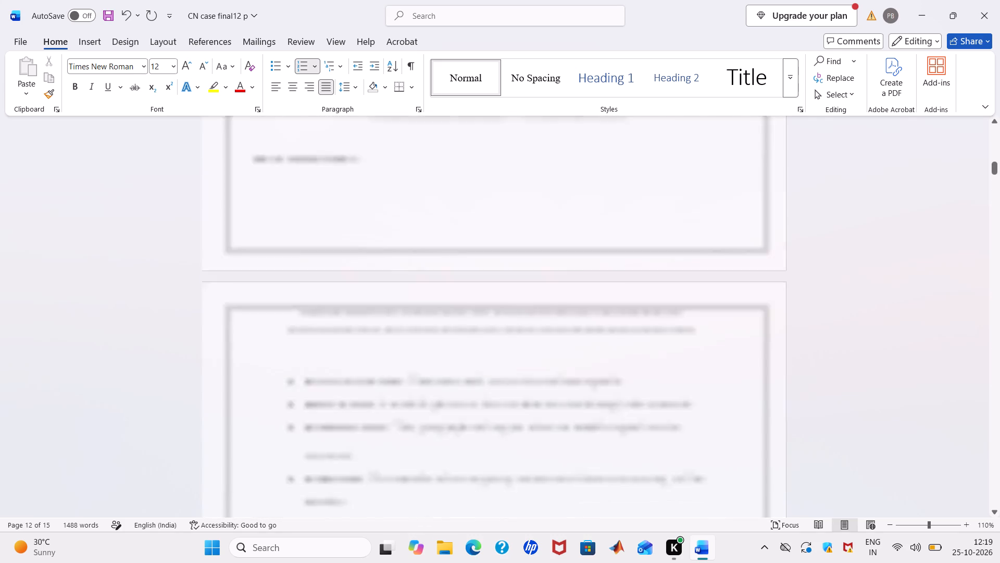
pyautogui.scroll(8, 348, 305)
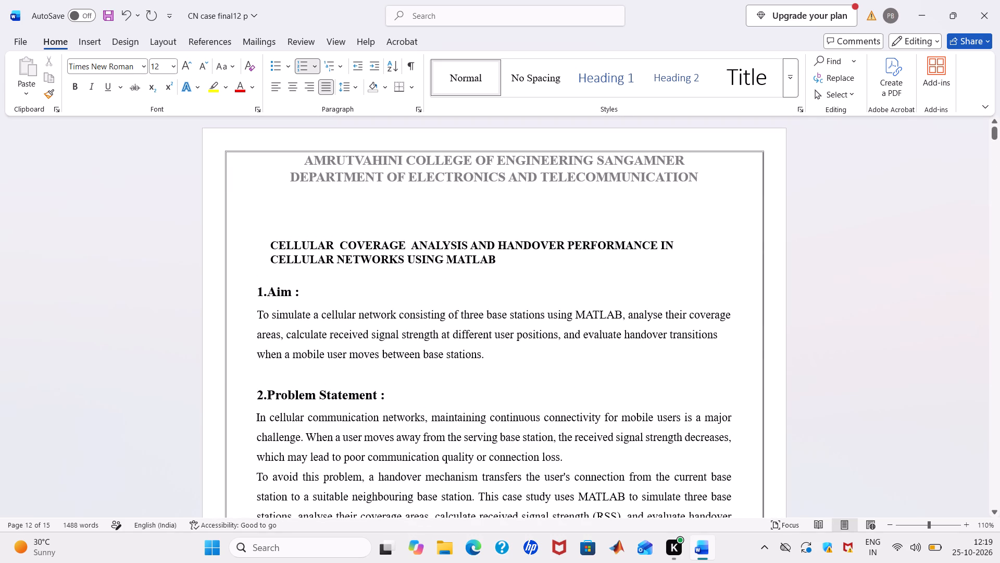
# Save the reformatted case study report under its existing file name.
pyautogui.hotkey('ctrl', 's')
pyautogui.click(348, 305)
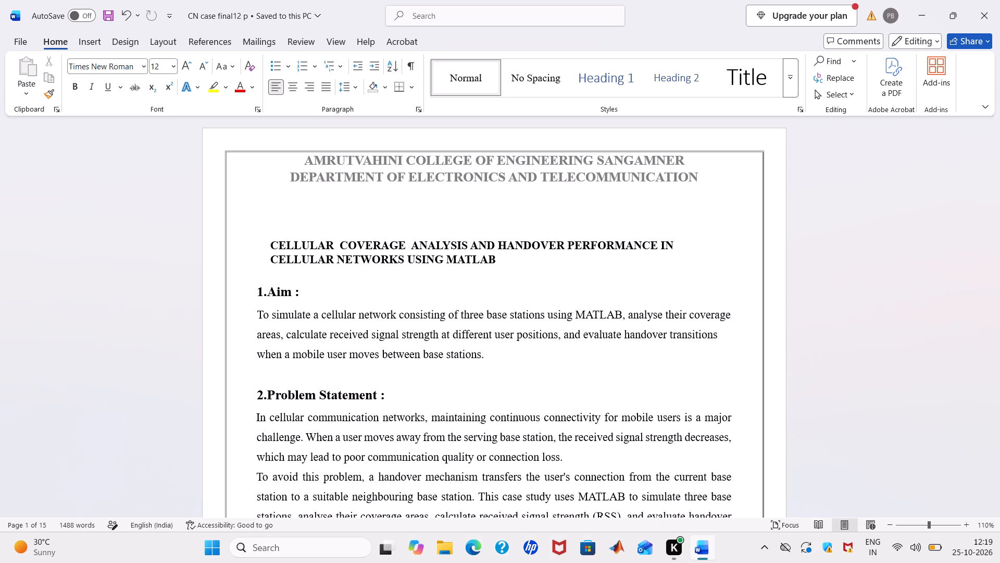
pyautogui.hotkey('ctrl', 's')
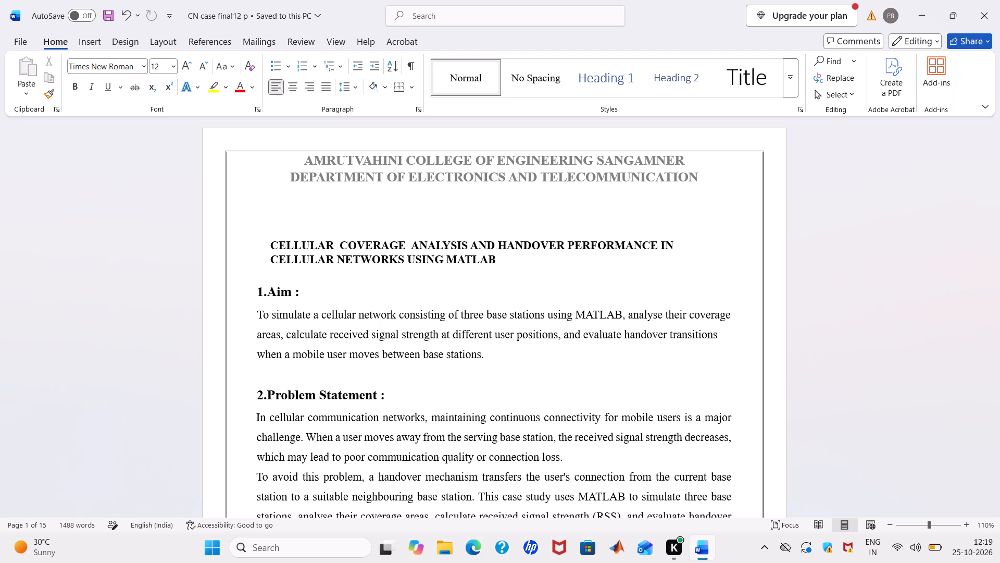
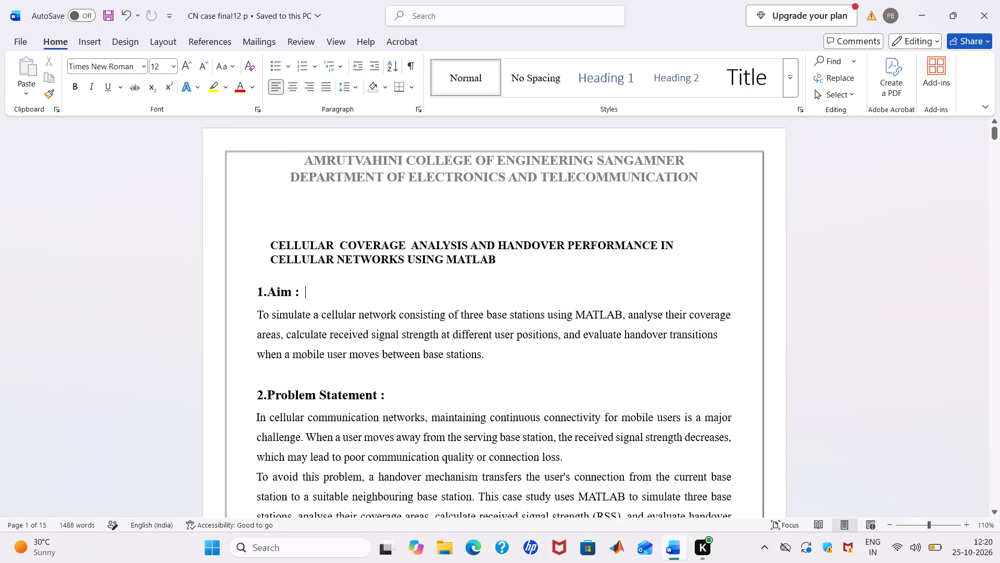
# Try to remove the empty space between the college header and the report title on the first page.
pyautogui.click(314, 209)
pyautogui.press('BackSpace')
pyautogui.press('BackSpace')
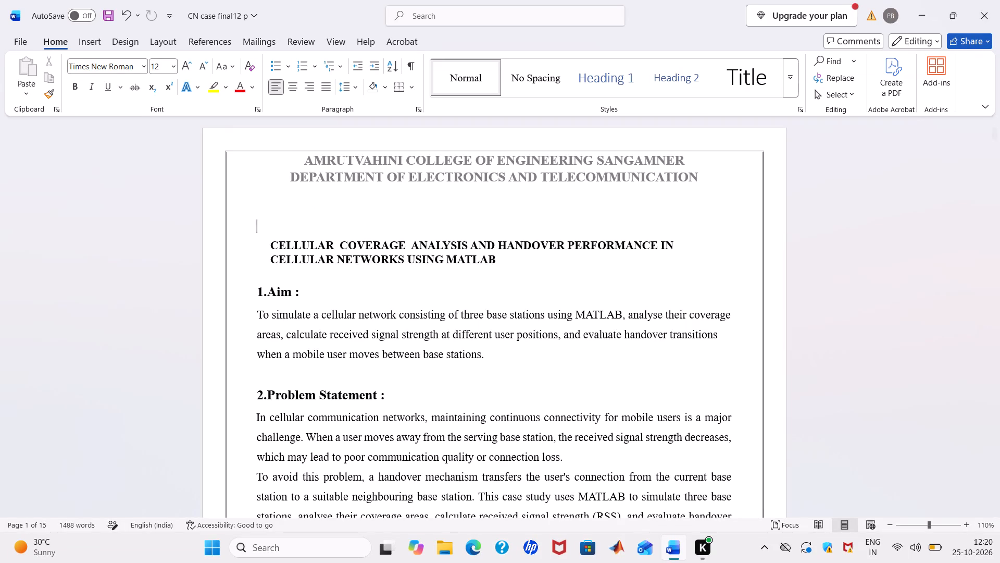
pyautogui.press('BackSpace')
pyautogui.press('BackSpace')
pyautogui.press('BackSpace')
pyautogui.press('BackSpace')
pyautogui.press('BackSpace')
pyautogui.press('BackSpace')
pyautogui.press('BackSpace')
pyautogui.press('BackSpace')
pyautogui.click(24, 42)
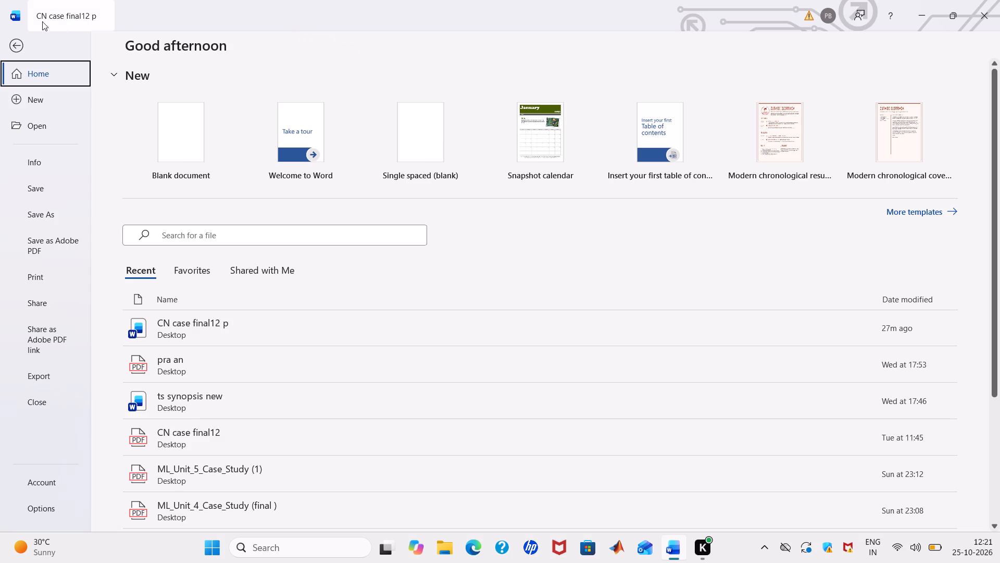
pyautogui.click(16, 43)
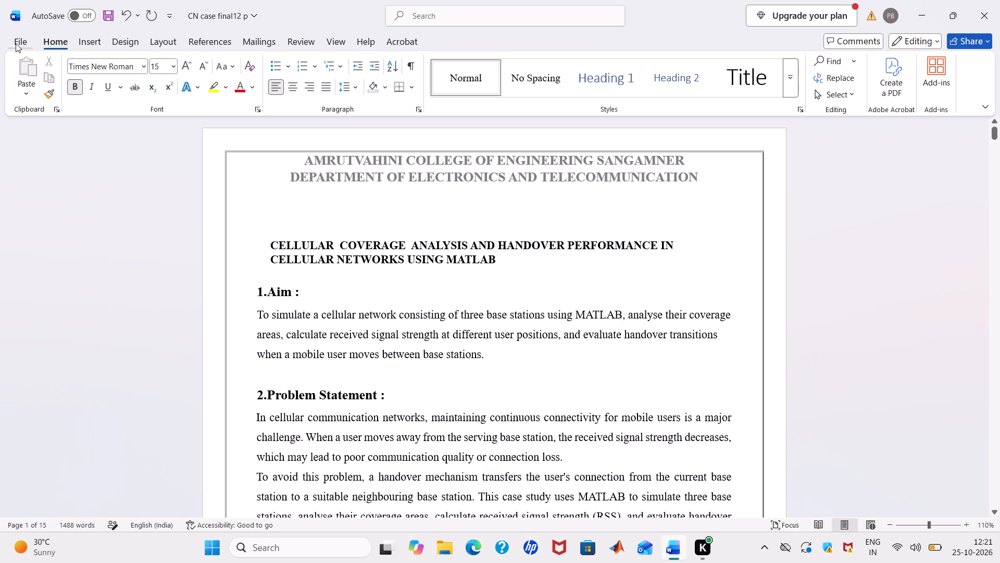
# Review the spacing, lists and page breaks from the Problem Statement down to the 5.Theory section.
pyautogui.scroll(-2, 279, 210)
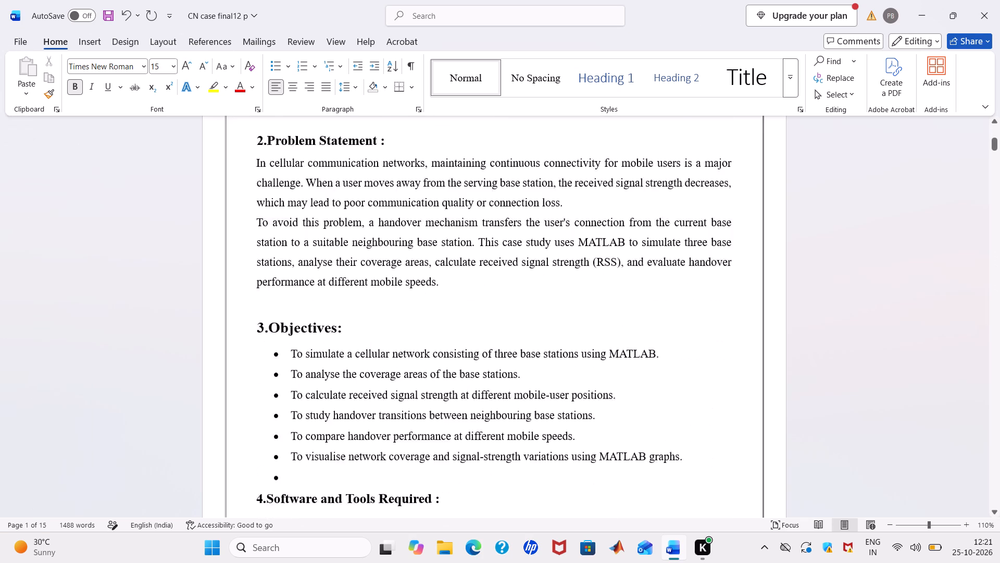
pyautogui.scroll(-4, 279, 210)
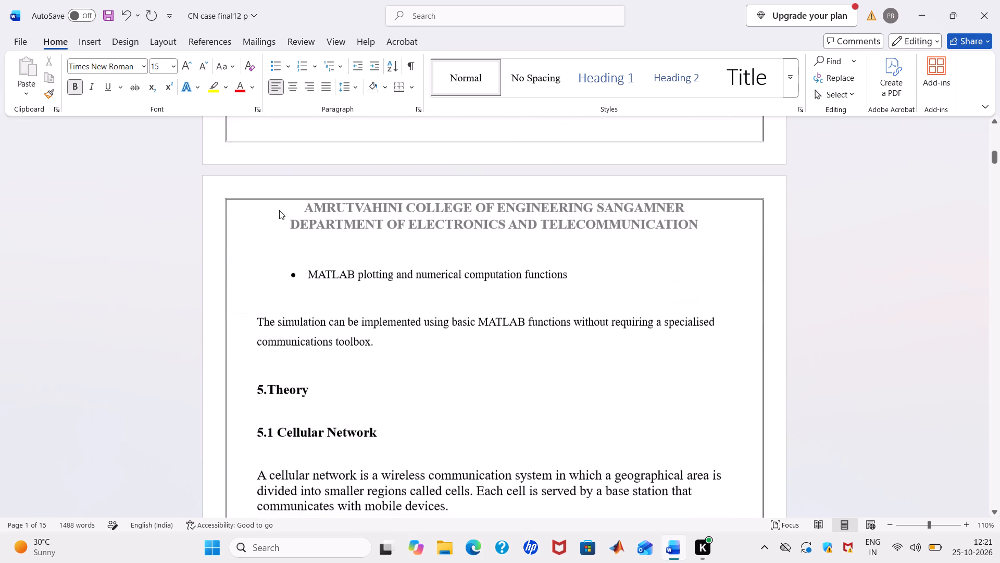